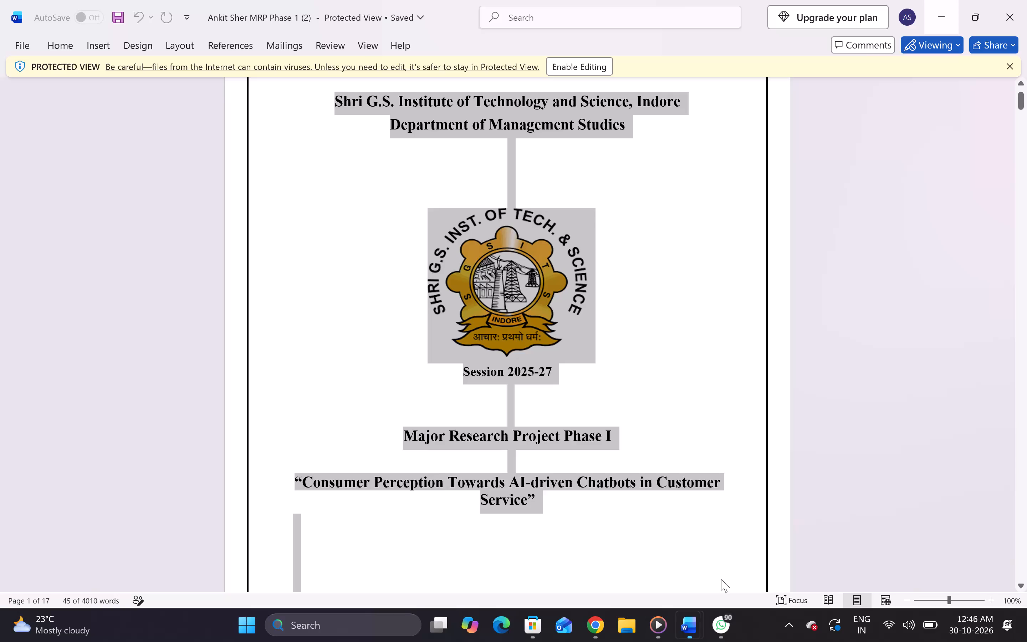
Switch to the summer training report document and look over its cover page.
{"action": "left_click", "coordinate": [824, 413]}
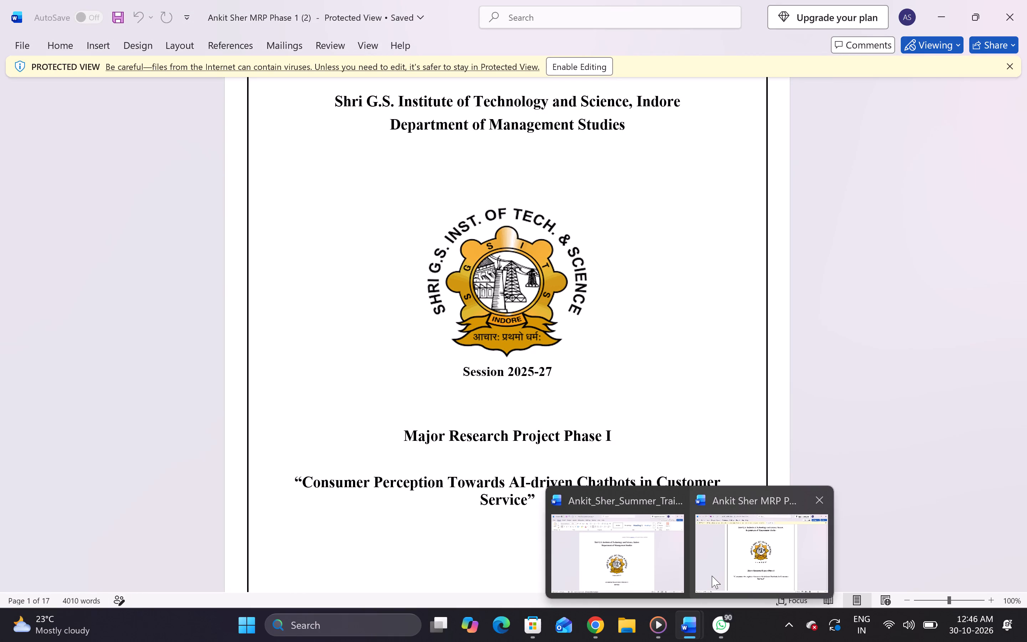
{"action": "left_click", "coordinate": [654, 566]}
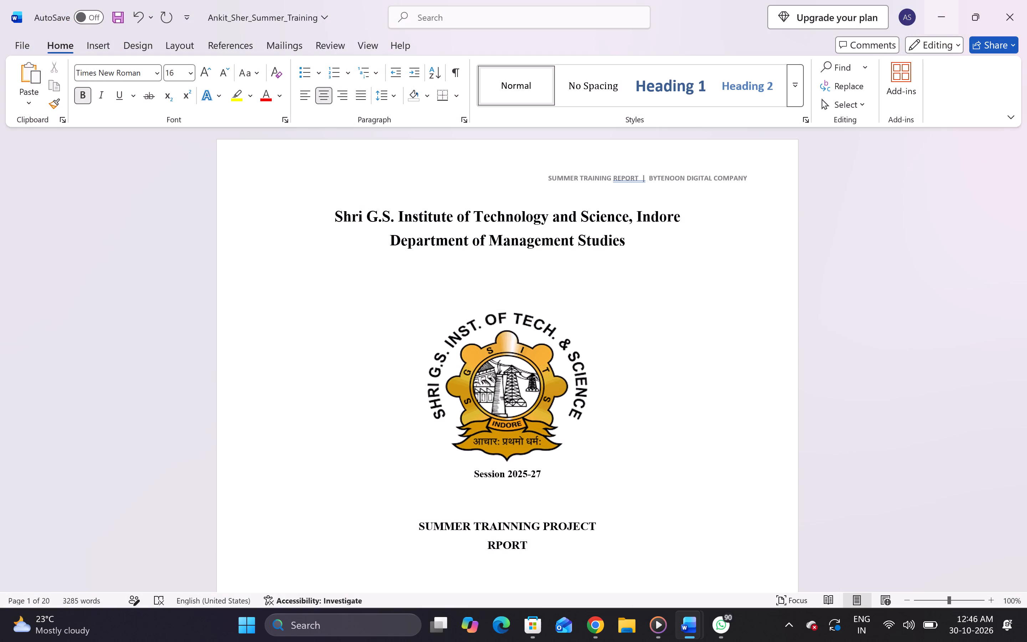
{"action": "scroll", "coordinate": [654, 566], "scroll_direction": "down", "scroll_amount": 2}
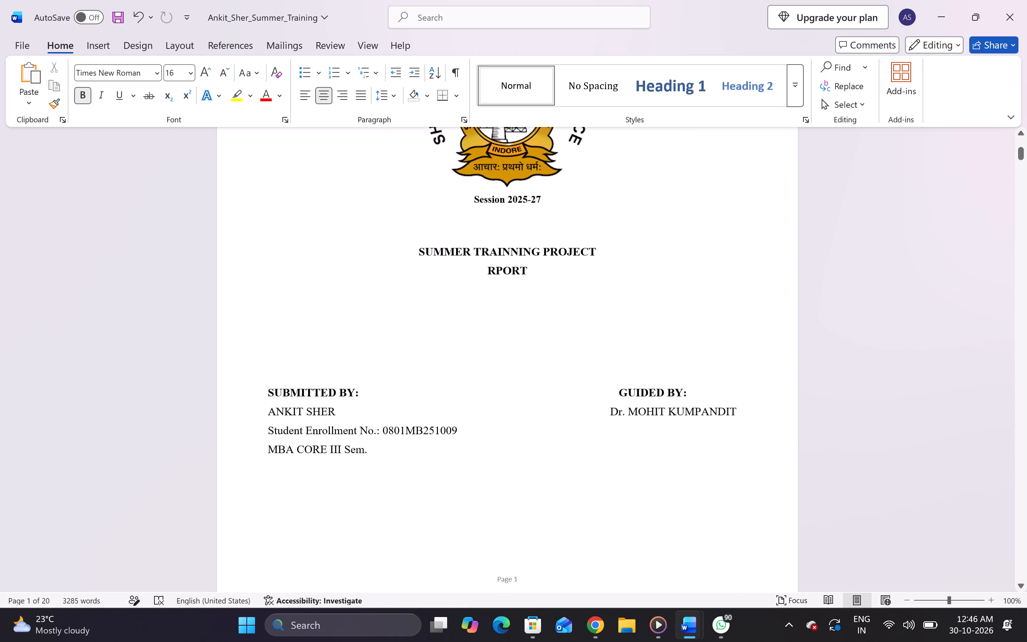
{"action": "scroll", "coordinate": [654, 566], "scroll_direction": "up", "scroll_amount": 3}
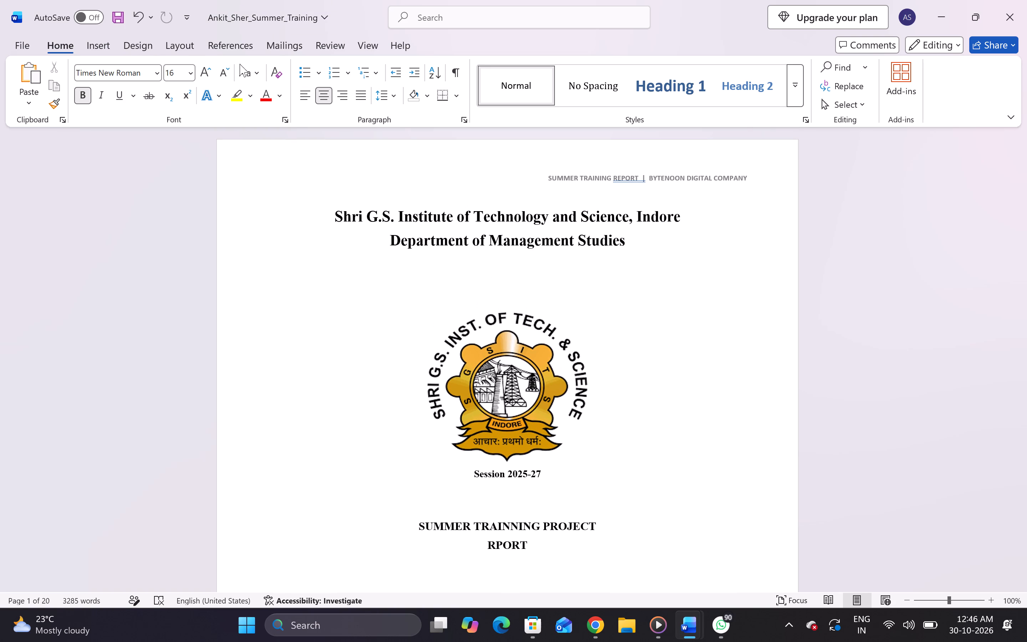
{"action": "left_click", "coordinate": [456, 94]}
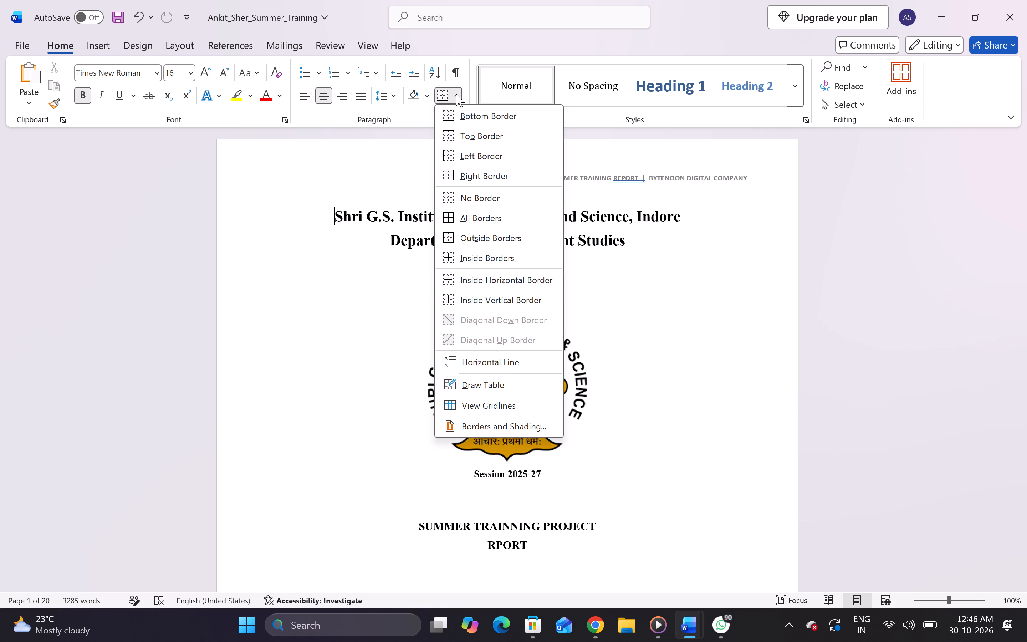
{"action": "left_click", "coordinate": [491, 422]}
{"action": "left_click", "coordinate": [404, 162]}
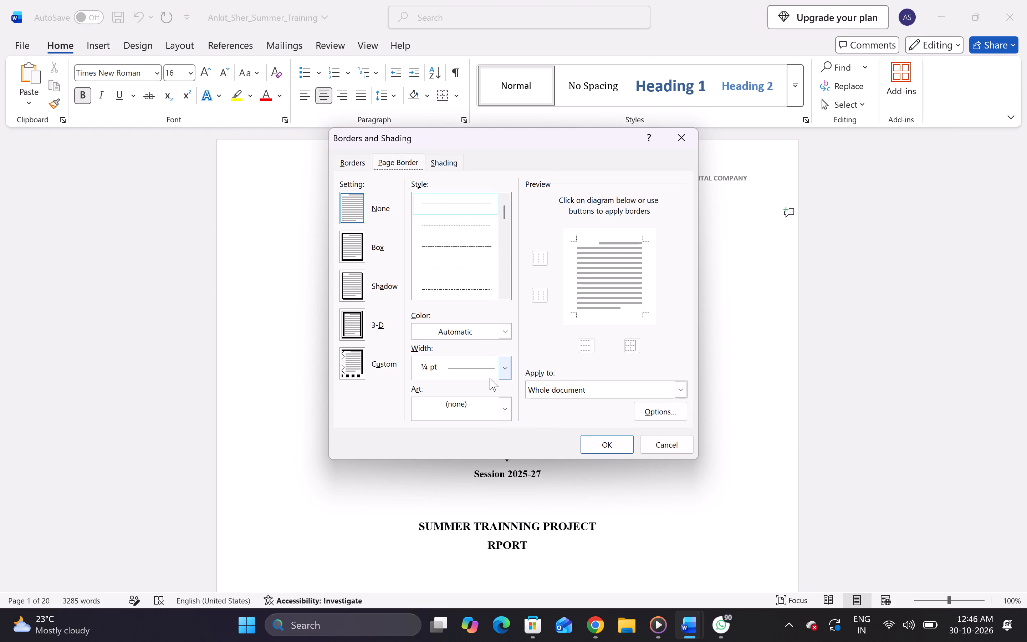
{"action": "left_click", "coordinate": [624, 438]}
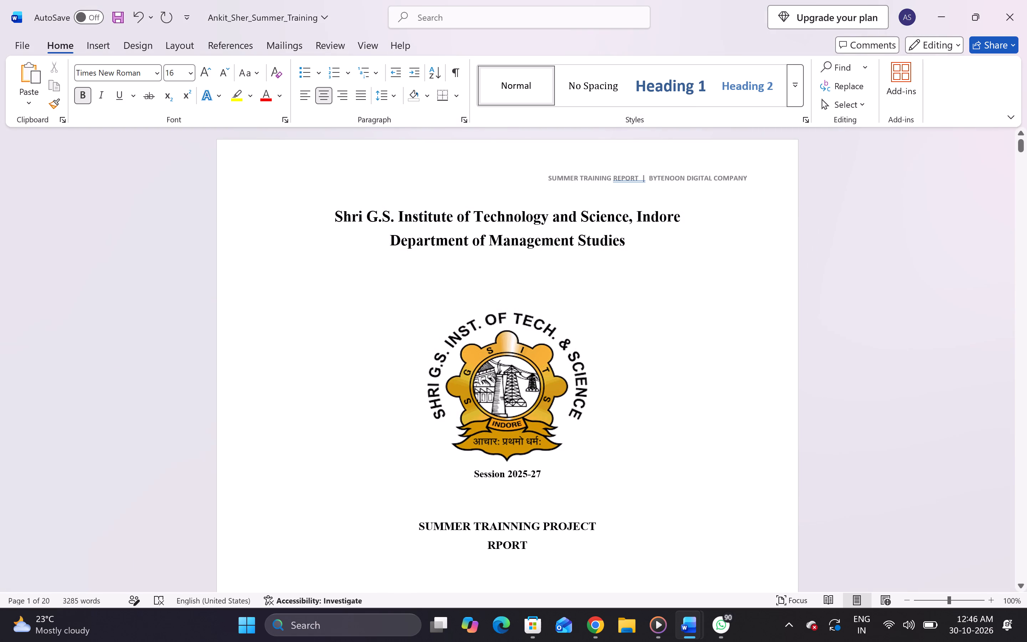
Apply a ½ pt double-line box page border to the whole document.
{"action": "left_click", "coordinate": [461, 100]}
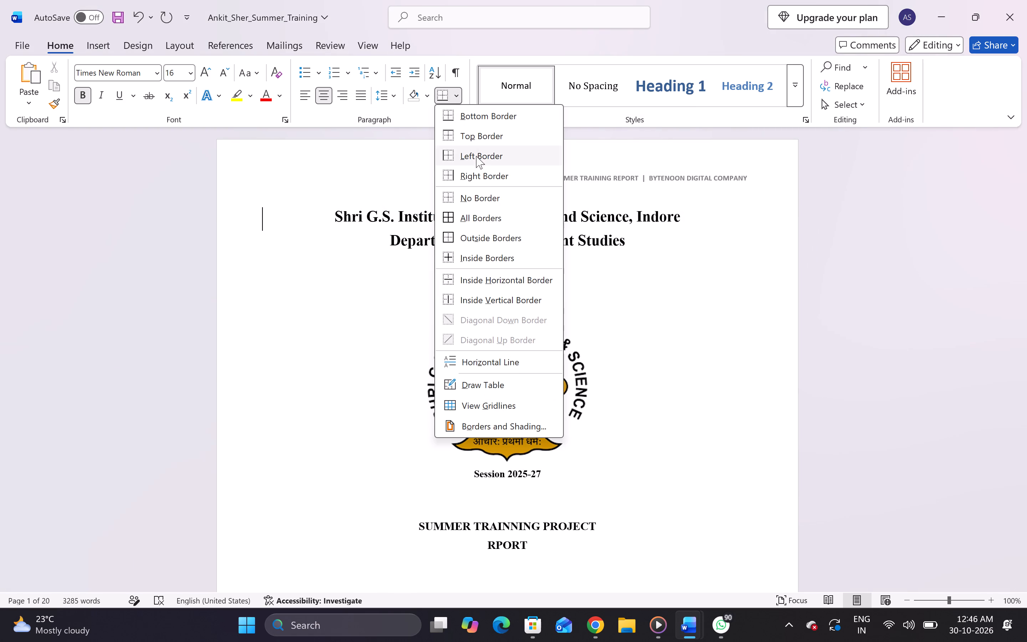
{"action": "left_click", "coordinate": [497, 422]}
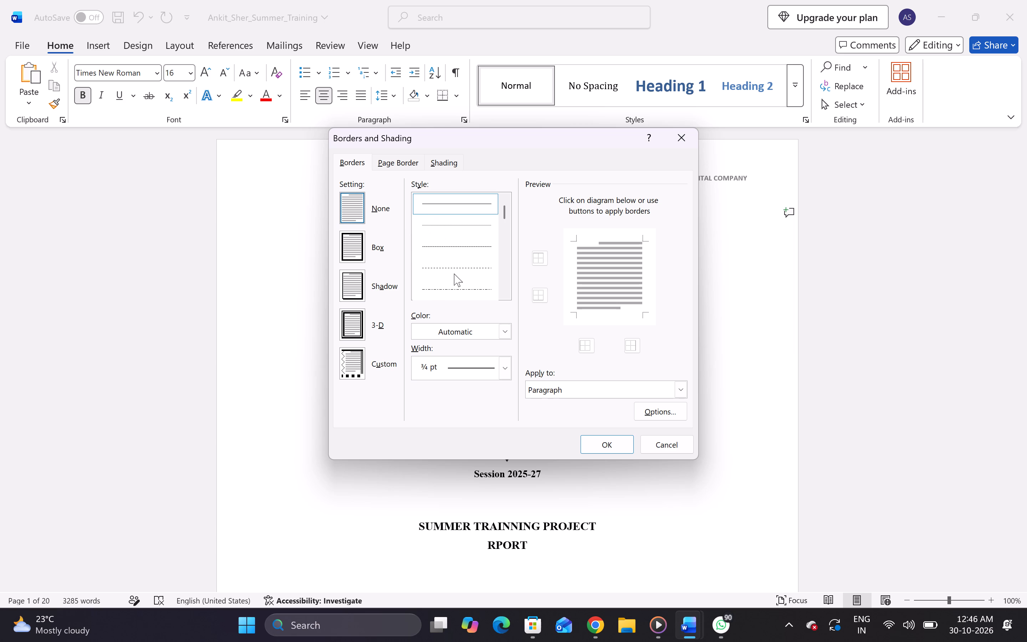
{"action": "left_click", "coordinate": [401, 162]}
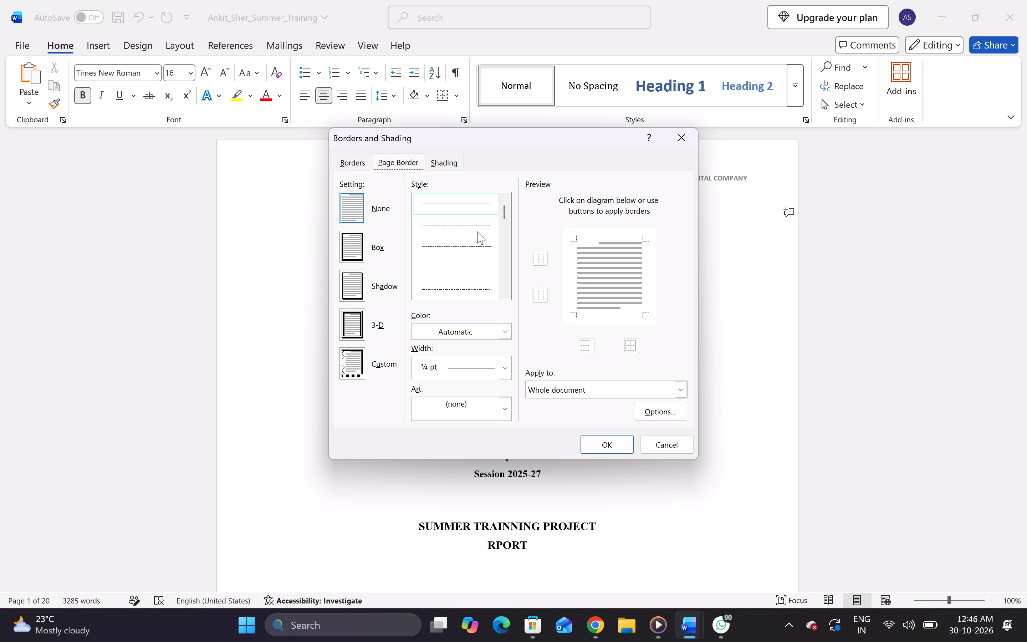
{"action": "left_click", "coordinate": [506, 290]}
{"action": "left_click", "coordinate": [506, 290]}
{"action": "left_click", "coordinate": [506, 290]}
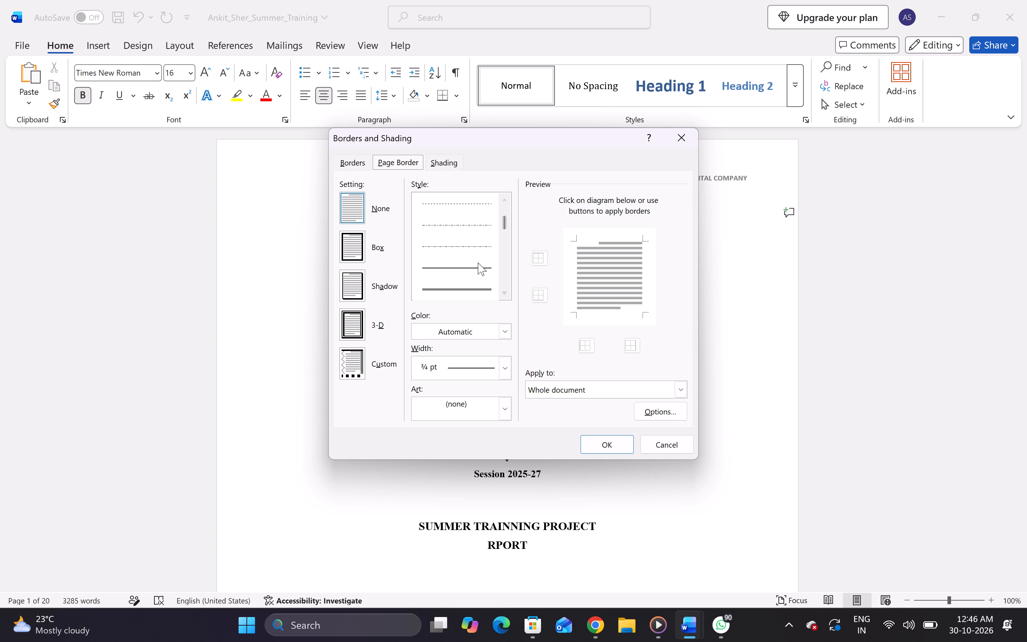
{"action": "left_click", "coordinate": [478, 263]}
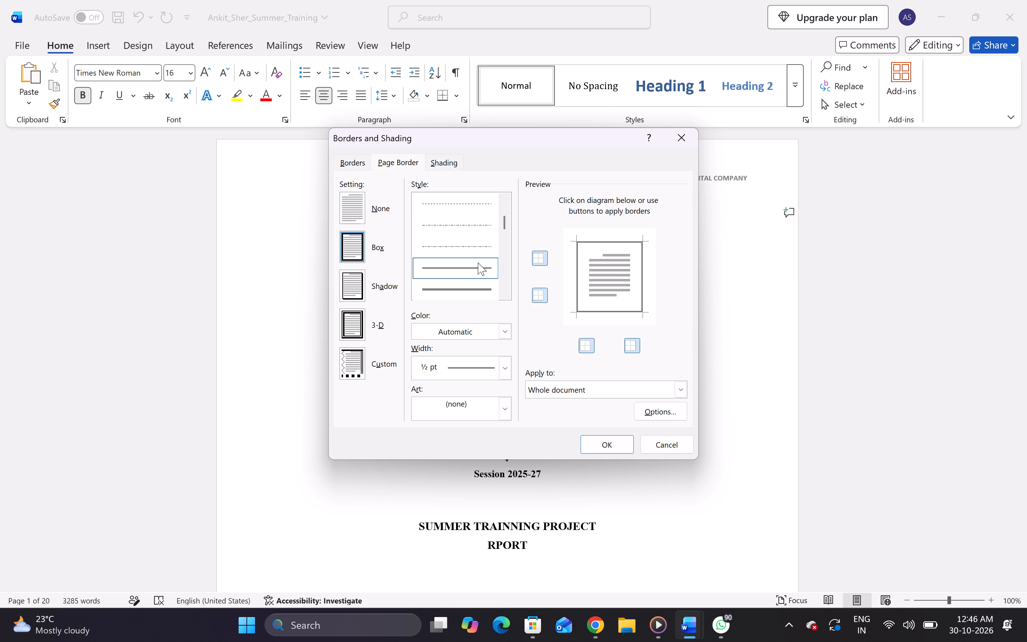
{"action": "left_click", "coordinate": [488, 289]}
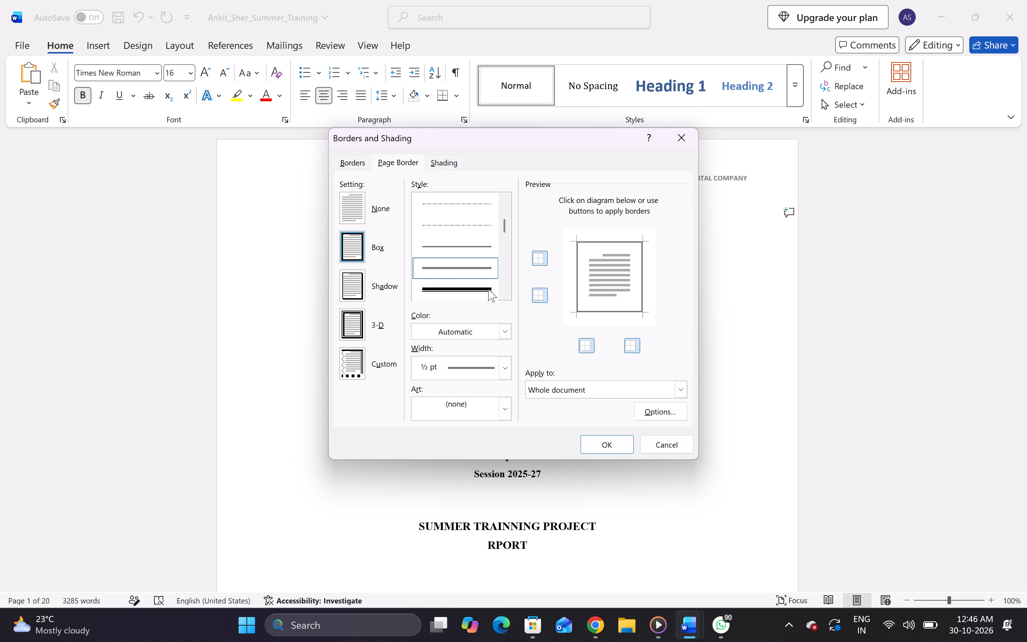
{"action": "left_click", "coordinate": [480, 248]}
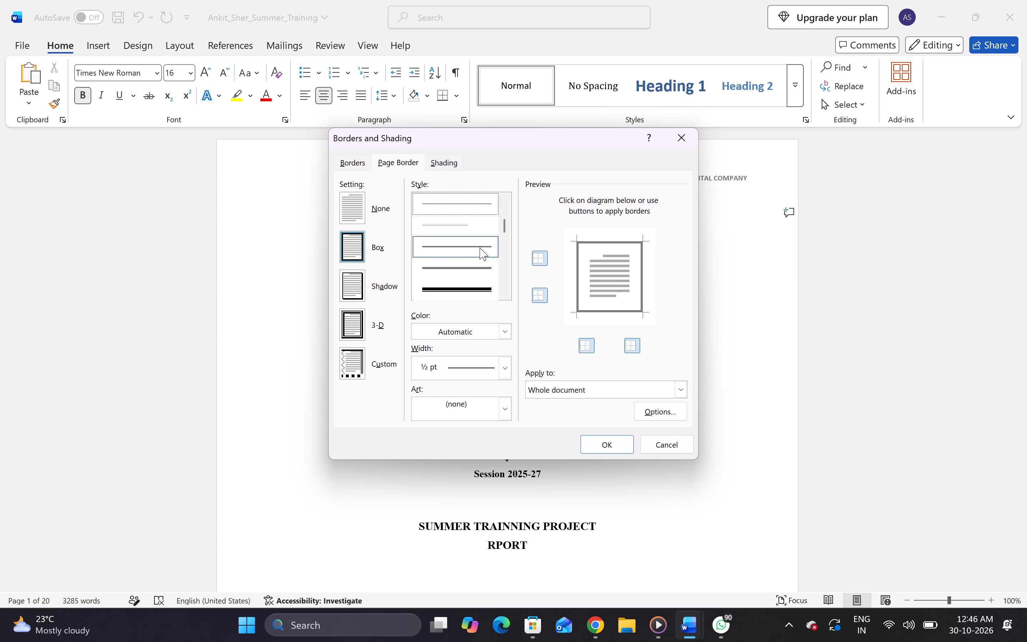
{"action": "left_click", "coordinate": [594, 448]}
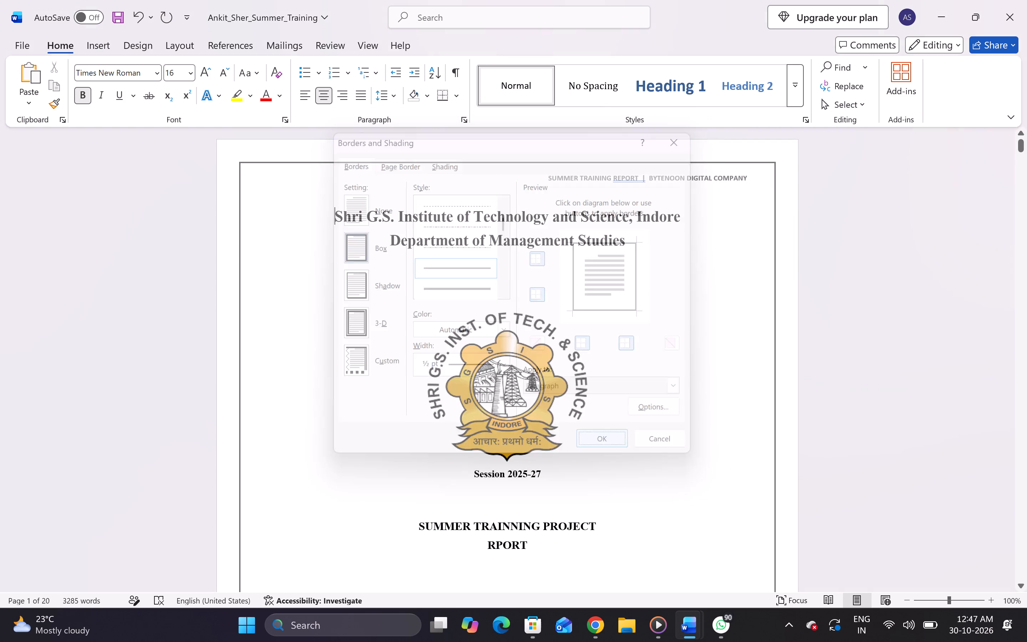
Examine the page border and layout from the cover page through the declaration page.
{"action": "scroll", "coordinate": [594, 448], "scroll_direction": "down", "scroll_amount": 7}
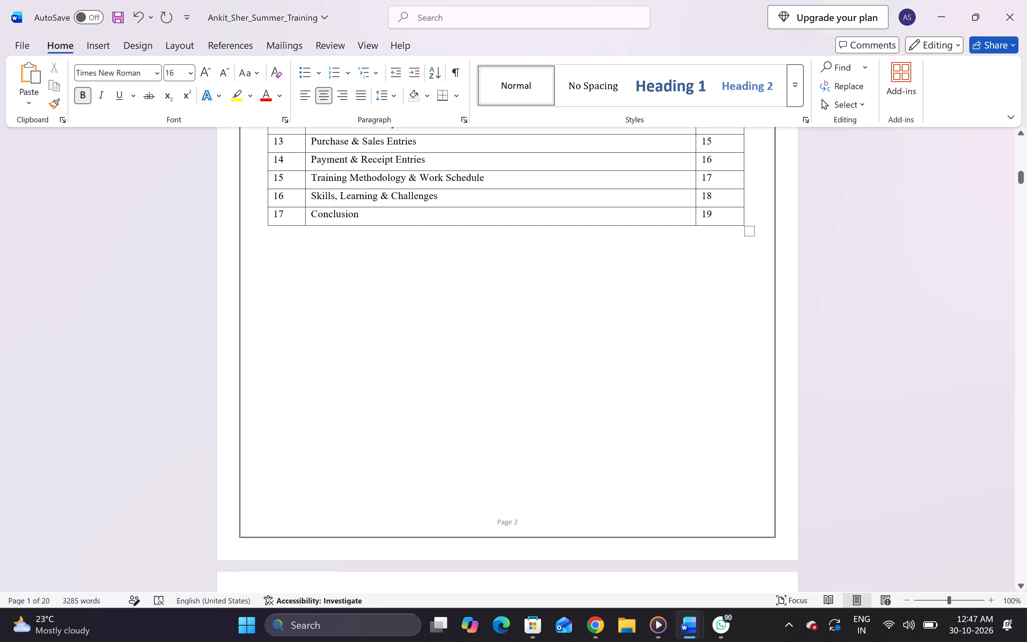
{"action": "scroll", "coordinate": [594, 448], "scroll_direction": "down", "scroll_amount": 3}
{"action": "scroll", "coordinate": [594, 448], "scroll_direction": "up", "scroll_amount": 2}
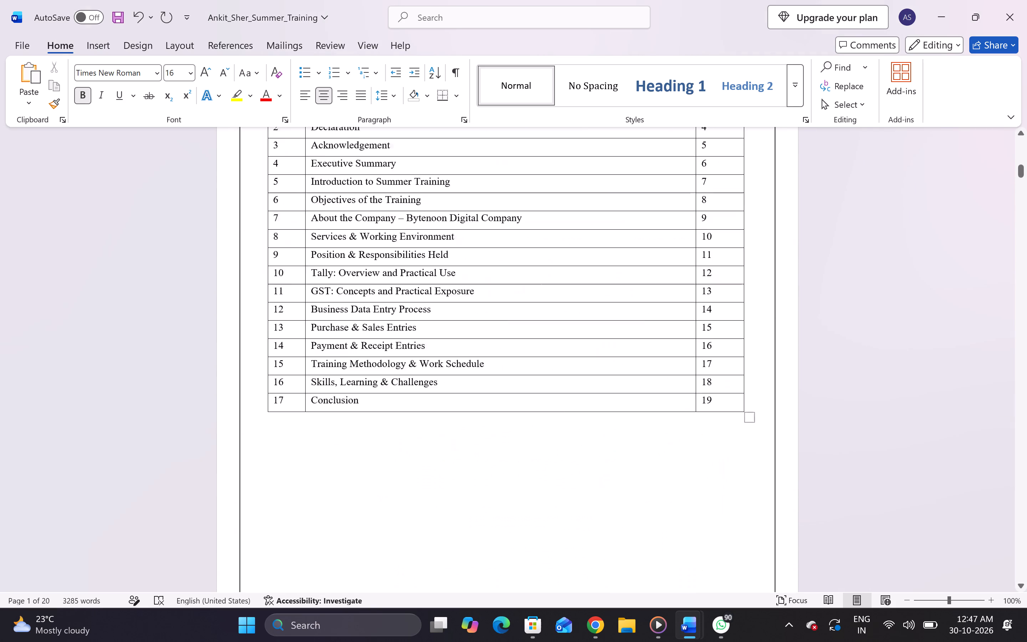
{"action": "scroll", "coordinate": [594, 448], "scroll_direction": "up", "scroll_amount": 3}
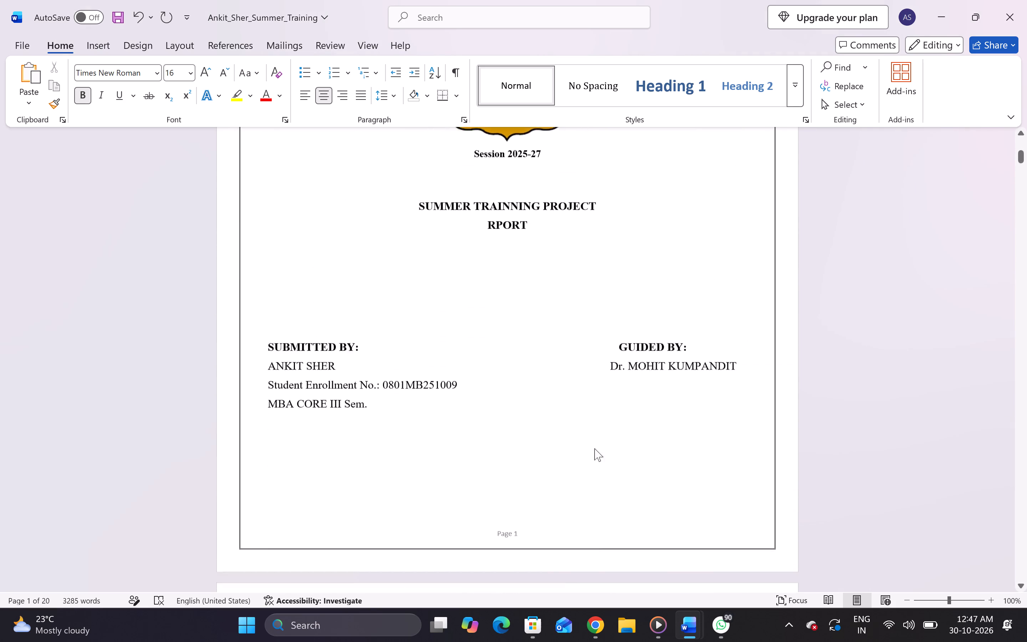
{"action": "scroll", "coordinate": [594, 448], "scroll_direction": "down", "scroll_amount": 7}
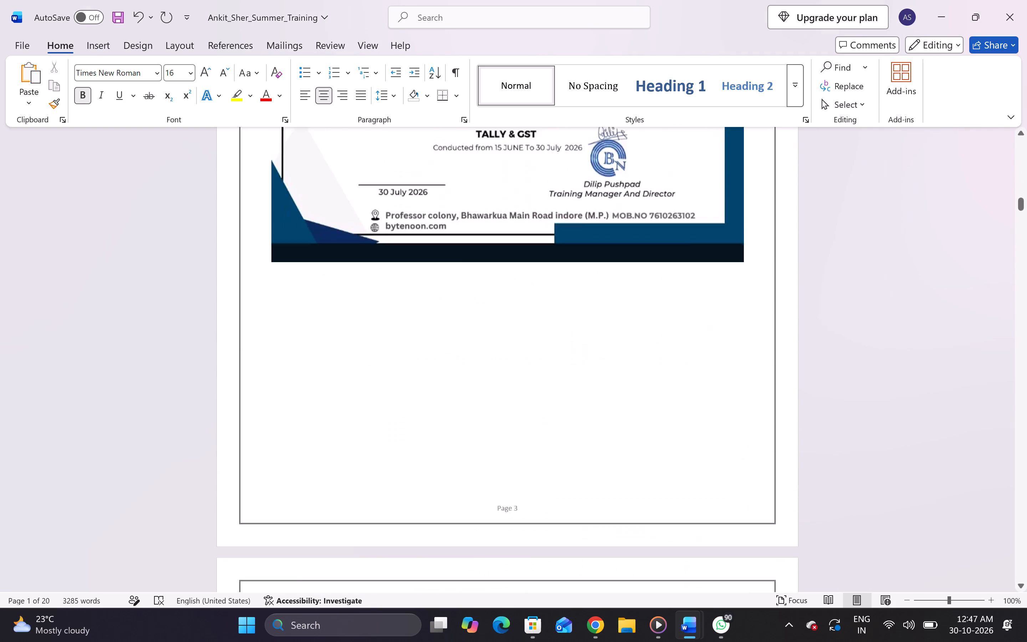
{"action": "scroll", "coordinate": [594, 448], "scroll_direction": "down", "scroll_amount": 5}
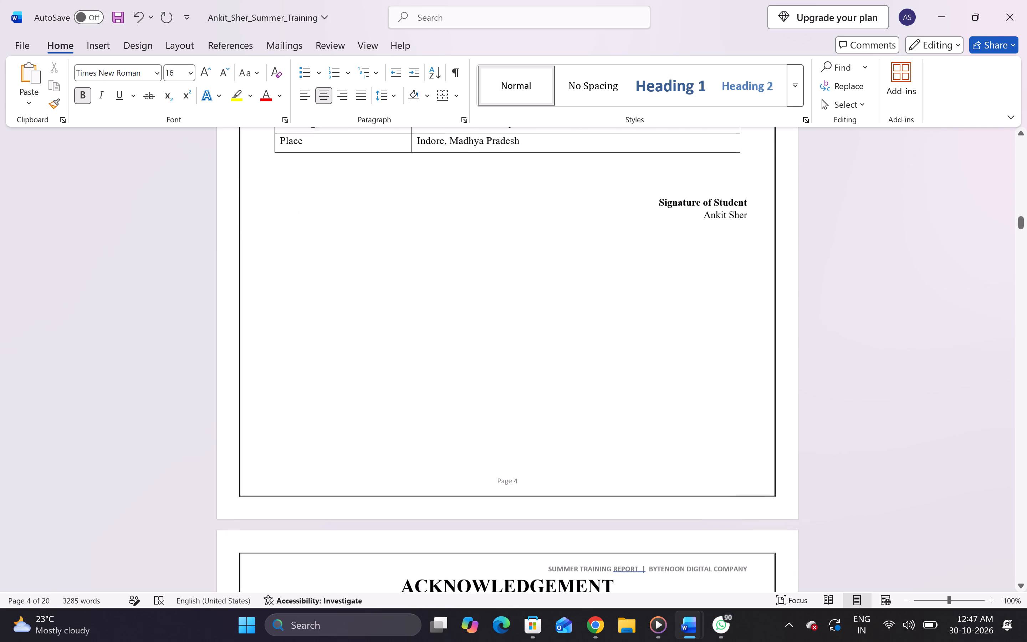
{"action": "scroll", "coordinate": [594, 448], "scroll_direction": "down", "scroll_amount": 2}
Delete the Particular/Details table, together with the blank line above it, from the Declaration page.
{"action": "scroll", "coordinate": [594, 448], "scroll_direction": "up", "scroll_amount": 1}
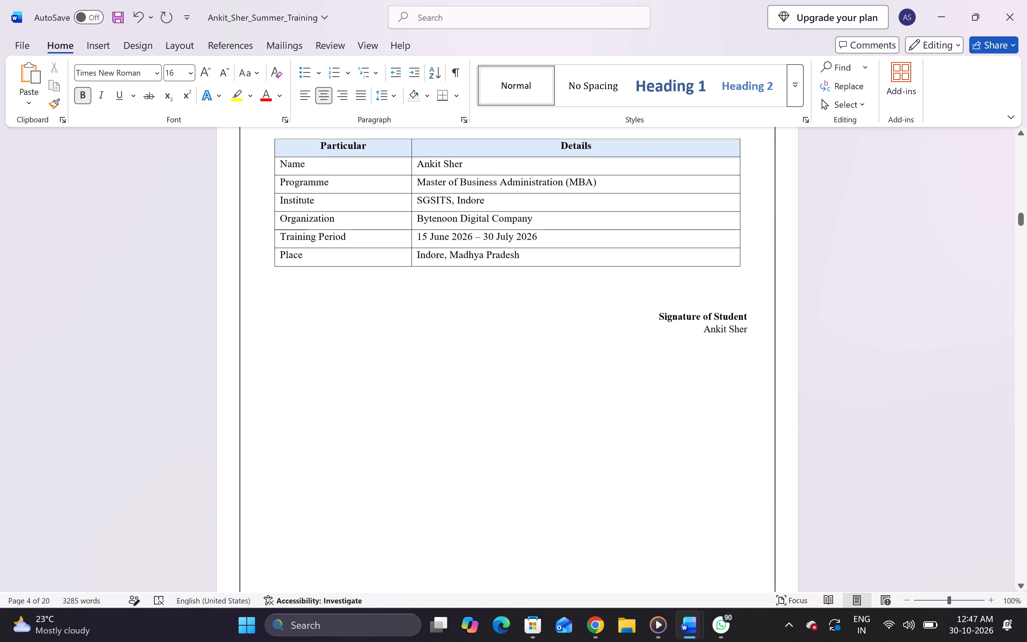
{"action": "scroll", "coordinate": [594, 448], "scroll_direction": "up", "scroll_amount": 1}
{"action": "scroll", "coordinate": [594, 448], "scroll_direction": "down", "scroll_amount": 5}
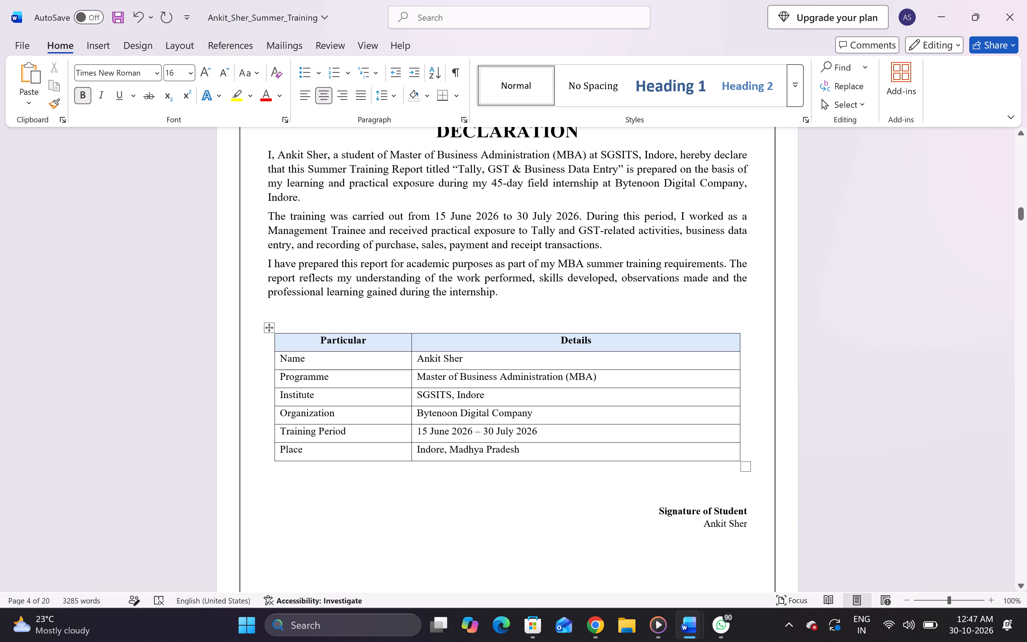
{"action": "left_click_drag", "start_coordinate": [262, 313], "coordinate": [615, 459]}
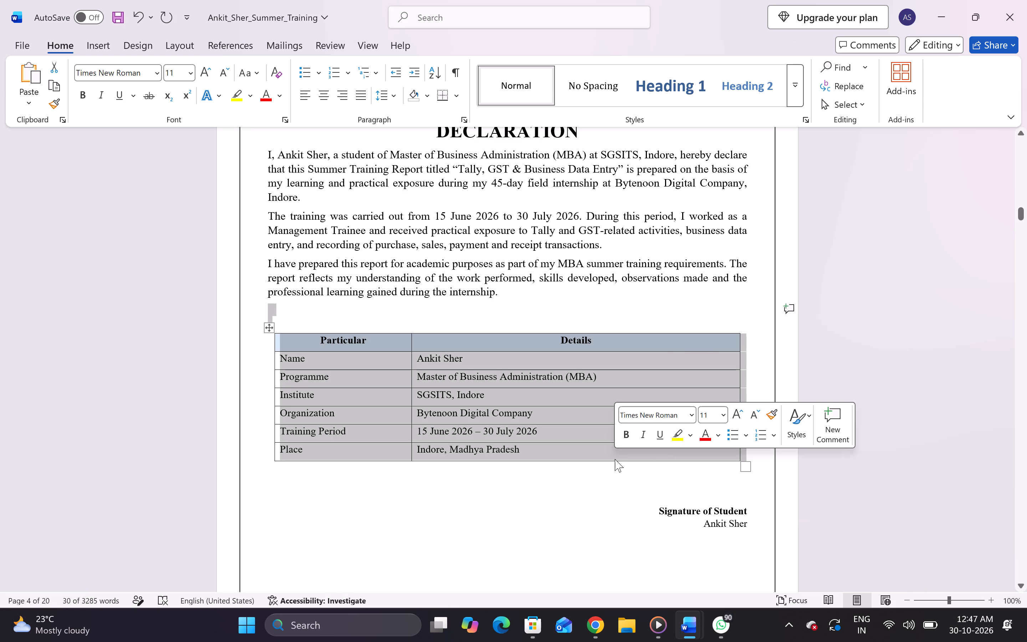
{"action": "key", "text": "BackSpace"}
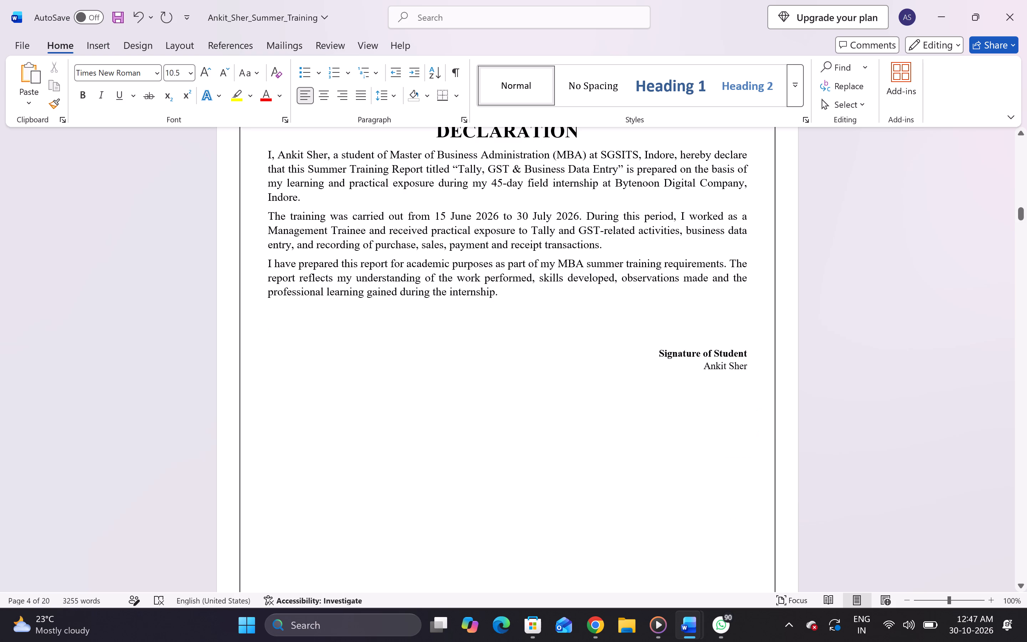
Examine the layout of the pages from Declaration through Objectives of the Training.
{"action": "scroll", "coordinate": [615, 459], "scroll_direction": "down", "scroll_amount": 2}
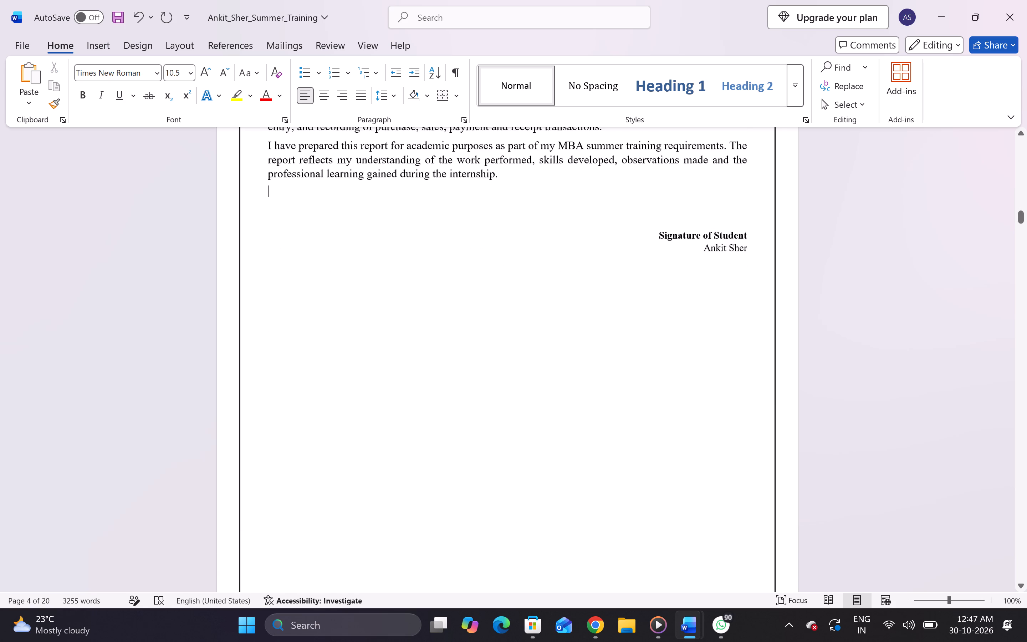
{"action": "scroll", "coordinate": [615, 459], "scroll_direction": "down", "scroll_amount": 3}
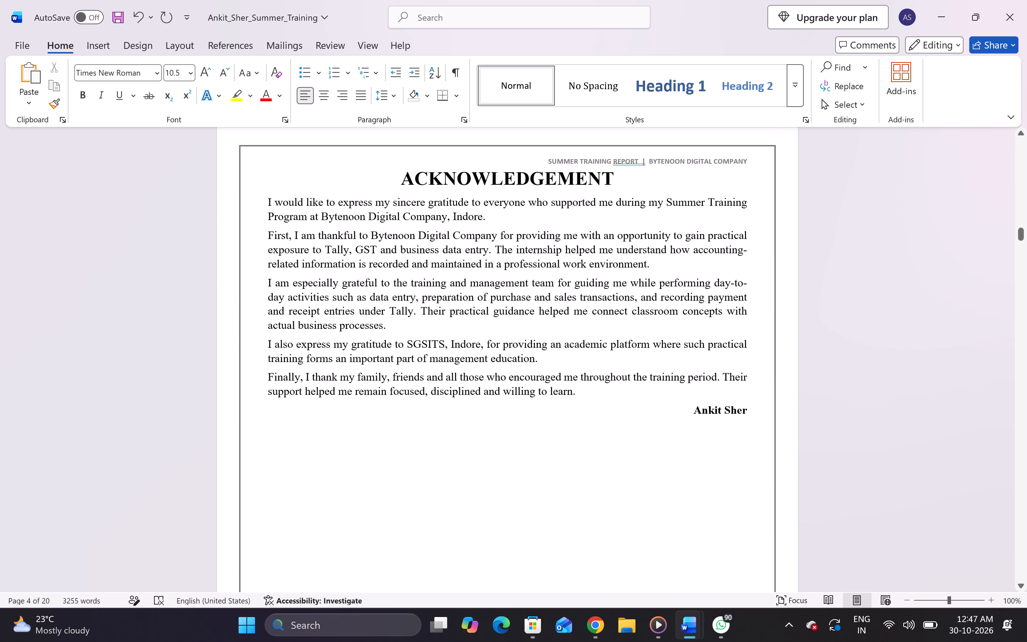
{"action": "scroll", "coordinate": [615, 459], "scroll_direction": "down", "scroll_amount": 4}
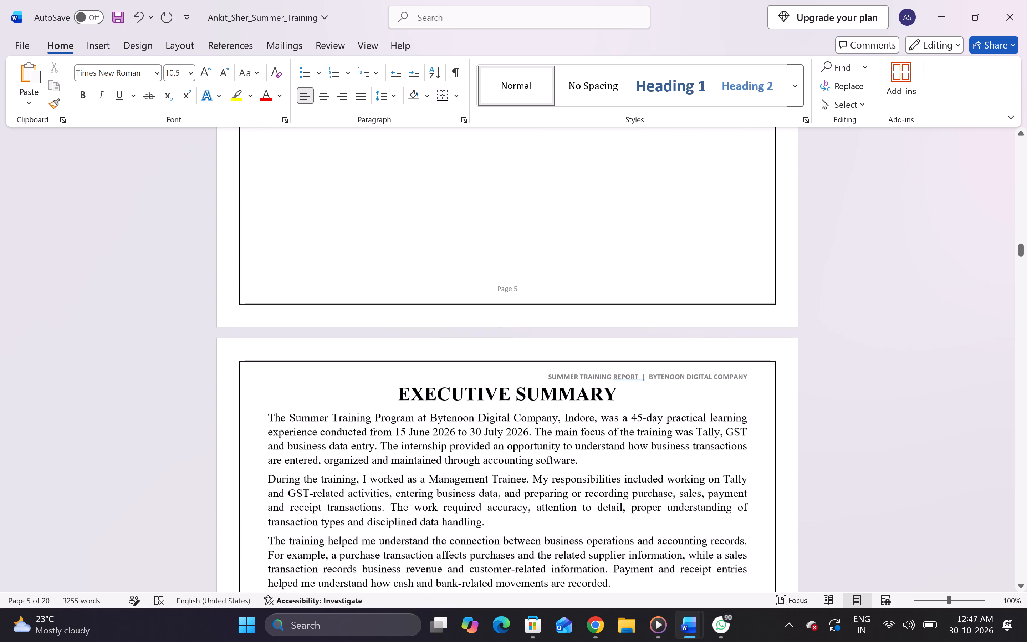
{"action": "scroll", "coordinate": [615, 459], "scroll_direction": "down", "scroll_amount": 2}
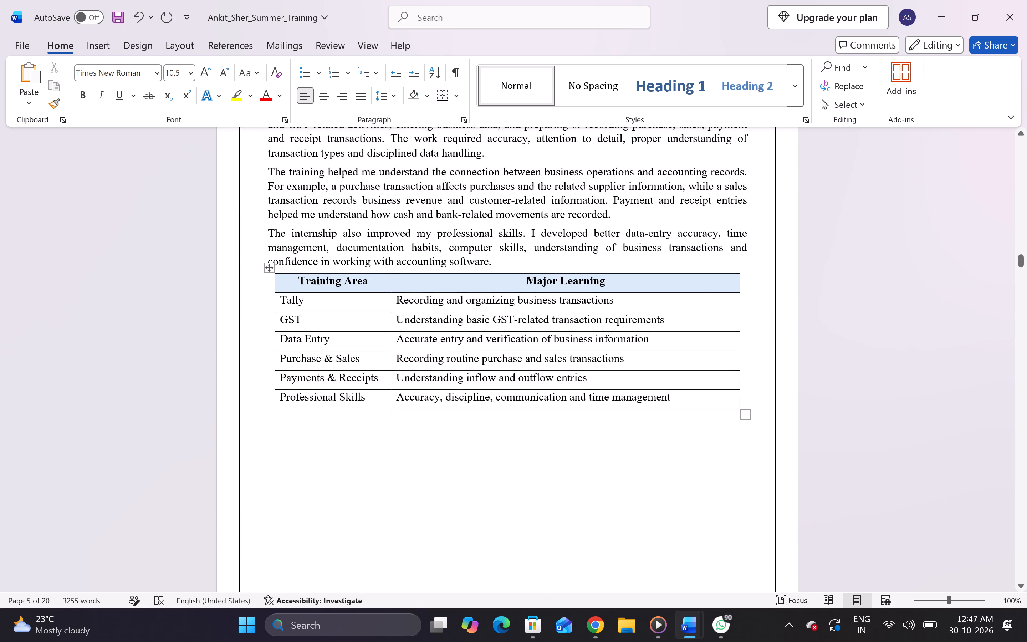
{"action": "scroll", "coordinate": [615, 494], "scroll_direction": "down", "scroll_amount": 3}
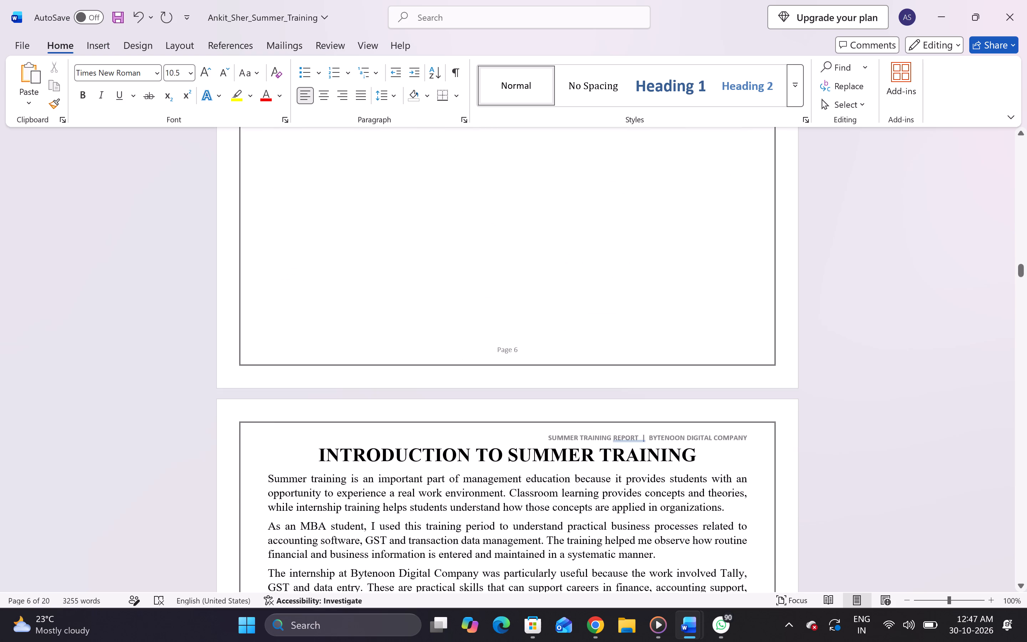
{"action": "scroll", "coordinate": [615, 494], "scroll_direction": "down", "scroll_amount": 4}
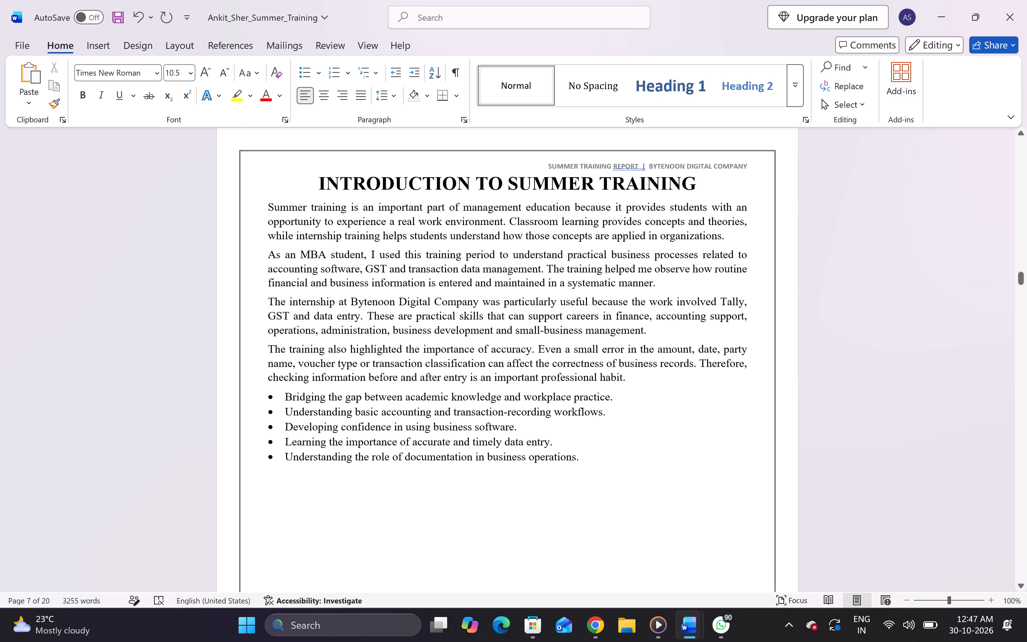
{"action": "scroll", "coordinate": [615, 494], "scroll_direction": "down", "scroll_amount": 4}
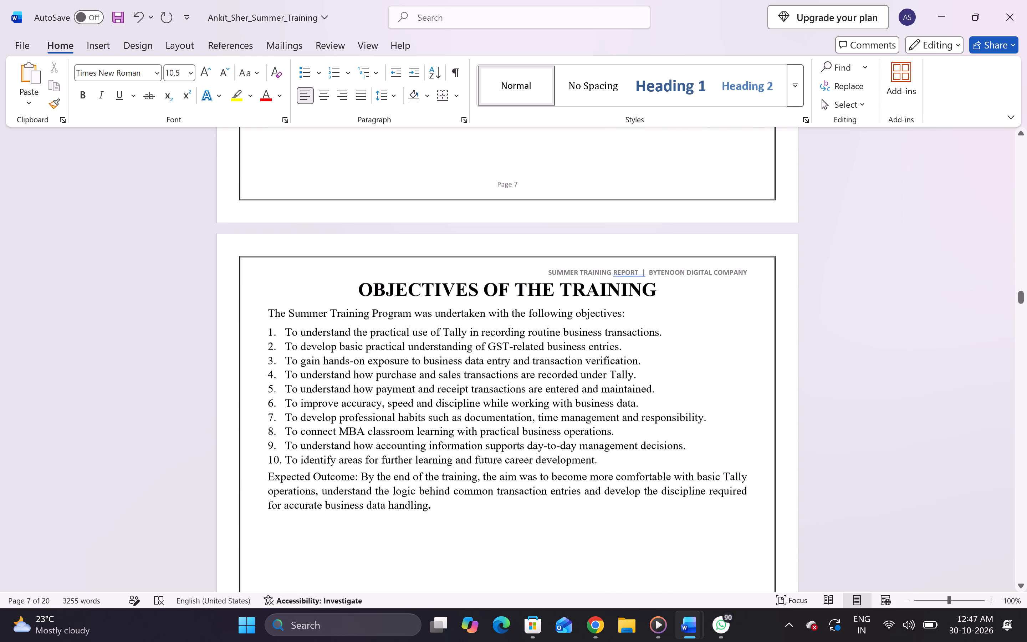
Insert a blank line above the "INTRODUCTION TO SUMMER TRAINING" heading.
{"action": "scroll", "coordinate": [615, 494], "scroll_direction": "up", "scroll_amount": 4}
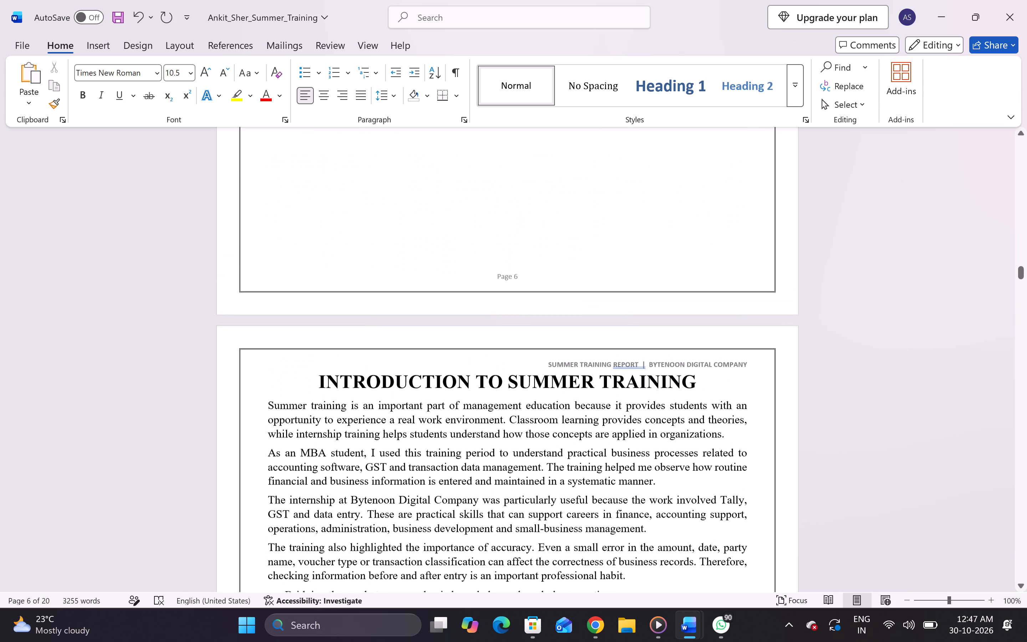
{"action": "left_click", "coordinate": [312, 376]}
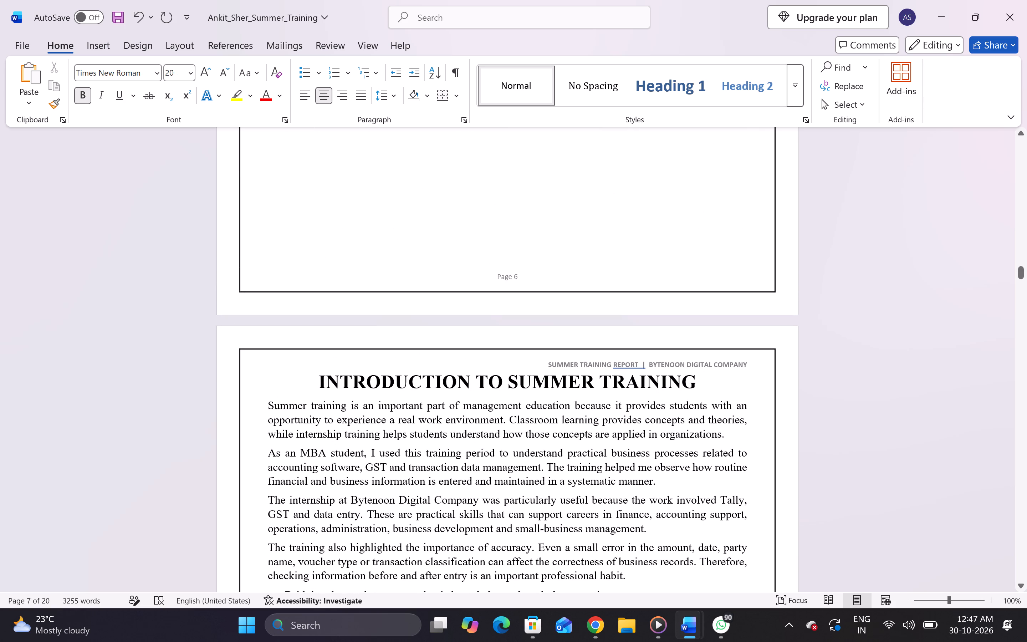
{"action": "key", "text": "Return"}
Insert a blank line above the "OBJECTIVES OF THE TRAINING" heading.
{"action": "scroll", "coordinate": [312, 376], "scroll_direction": "down", "scroll_amount": 6}
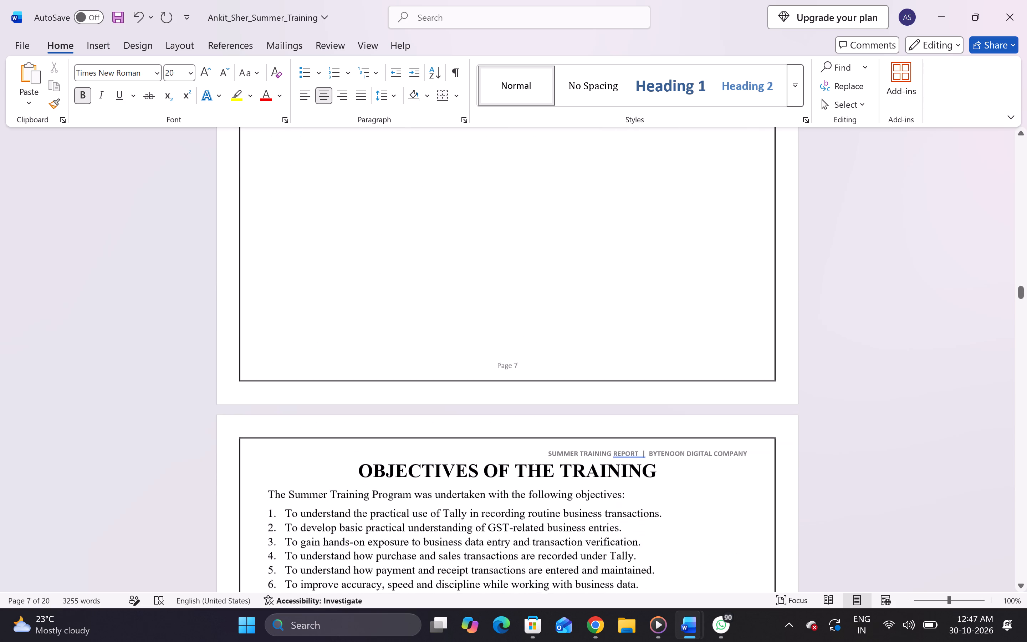
{"action": "scroll", "coordinate": [312, 376], "scroll_direction": "down", "scroll_amount": 1}
{"action": "left_click", "coordinate": [346, 429]}
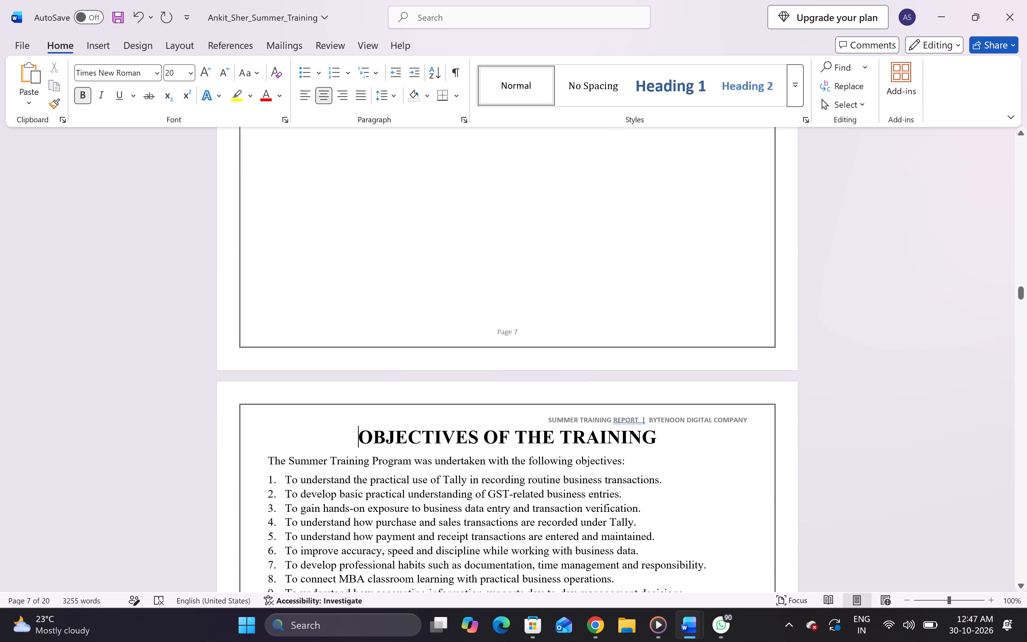
{"action": "key", "text": "Return"}
Insert a blank line above the "EXECUTIVE SUMMARY" heading.
{"action": "scroll", "coordinate": [346, 429], "scroll_direction": "up", "scroll_amount": 8}
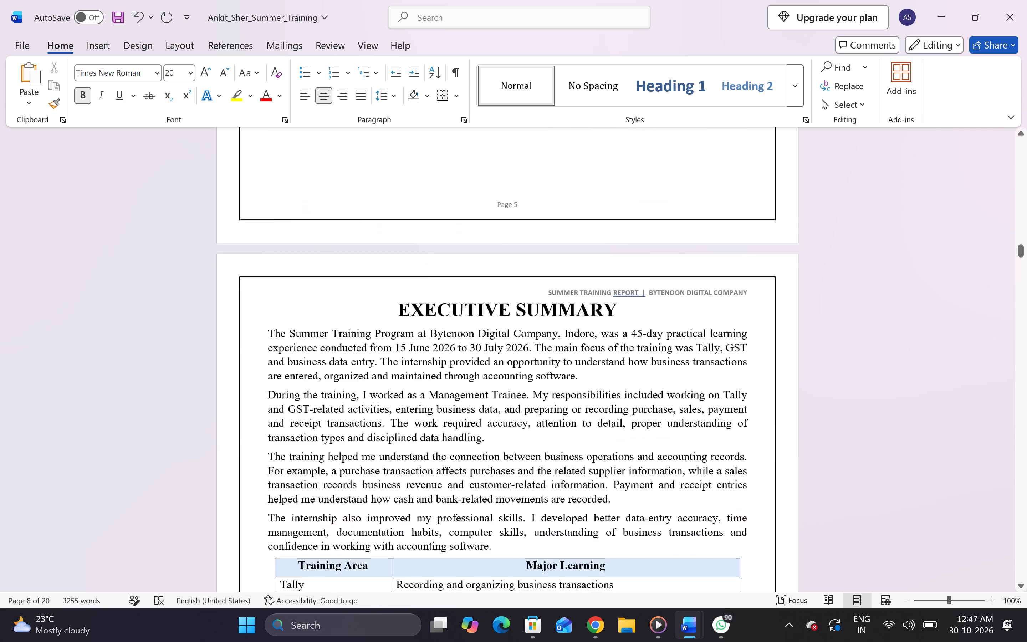
{"action": "scroll", "coordinate": [346, 429], "scroll_direction": "up", "scroll_amount": 1}
{"action": "scroll", "coordinate": [346, 429], "scroll_direction": "down", "scroll_amount": 2}
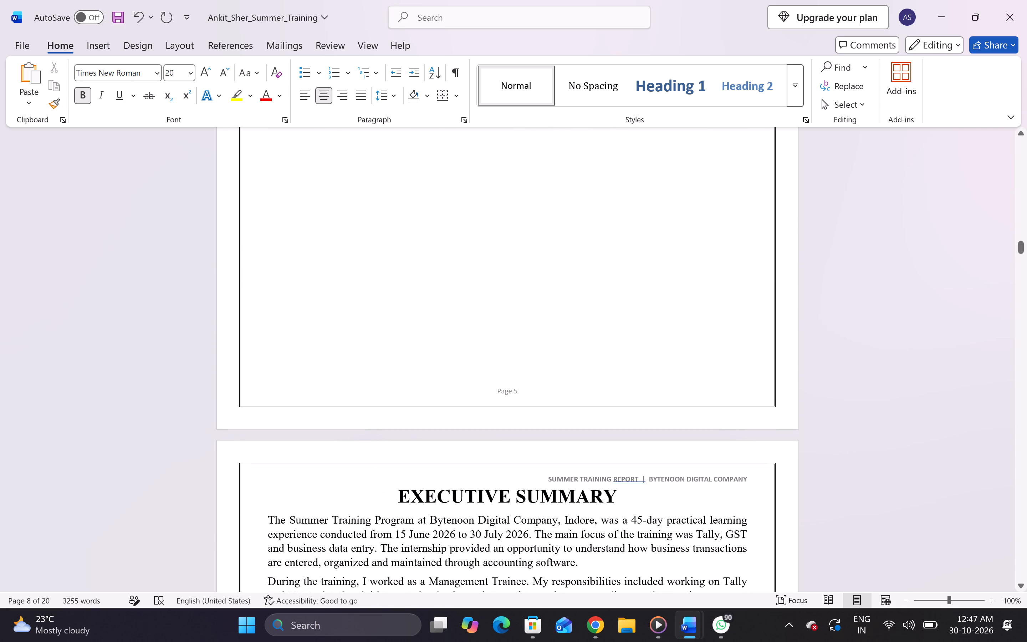
{"action": "left_click", "coordinate": [382, 498]}
{"action": "key", "text": "Return"}
Insert a blank line above the "ACKNOWLEDGEMENT" heading.
{"action": "scroll", "coordinate": [382, 498], "scroll_direction": "up", "scroll_amount": 2}
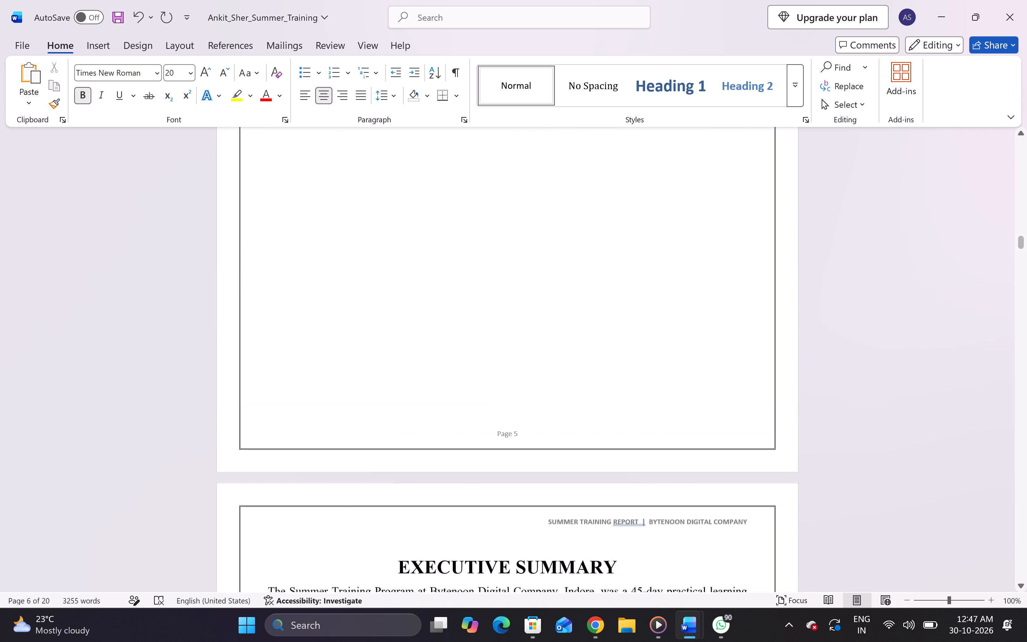
{"action": "scroll", "coordinate": [382, 498], "scroll_direction": "up", "scroll_amount": 3}
{"action": "left_click", "coordinate": [386, 351]}
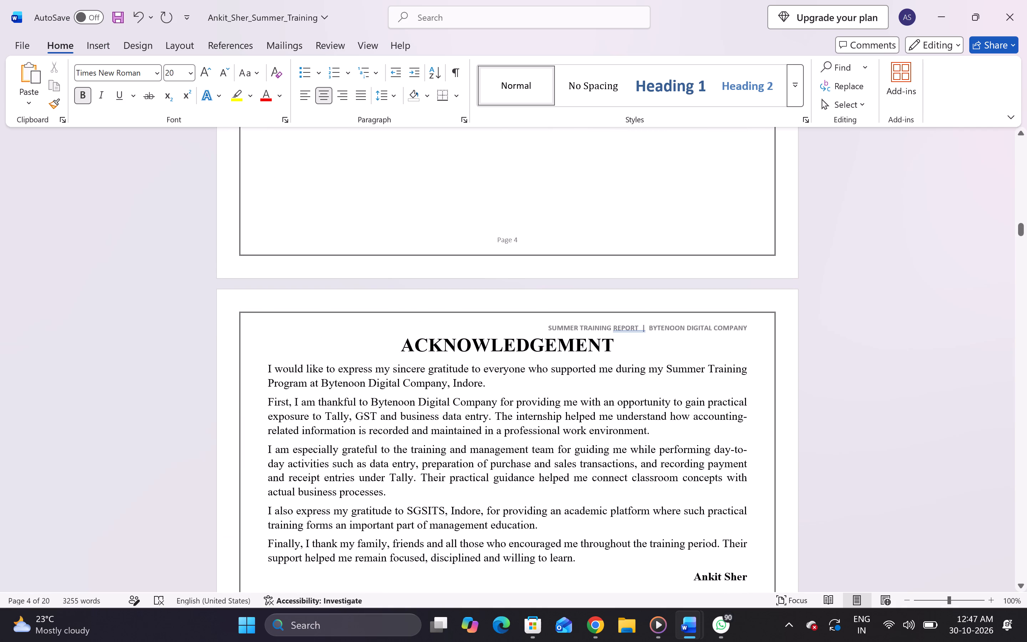
{"action": "key", "text": "Return"}
Insert a blank line above the "DECLARATION" heading.
{"action": "scroll", "coordinate": [386, 351], "scroll_direction": "up", "scroll_amount": 6}
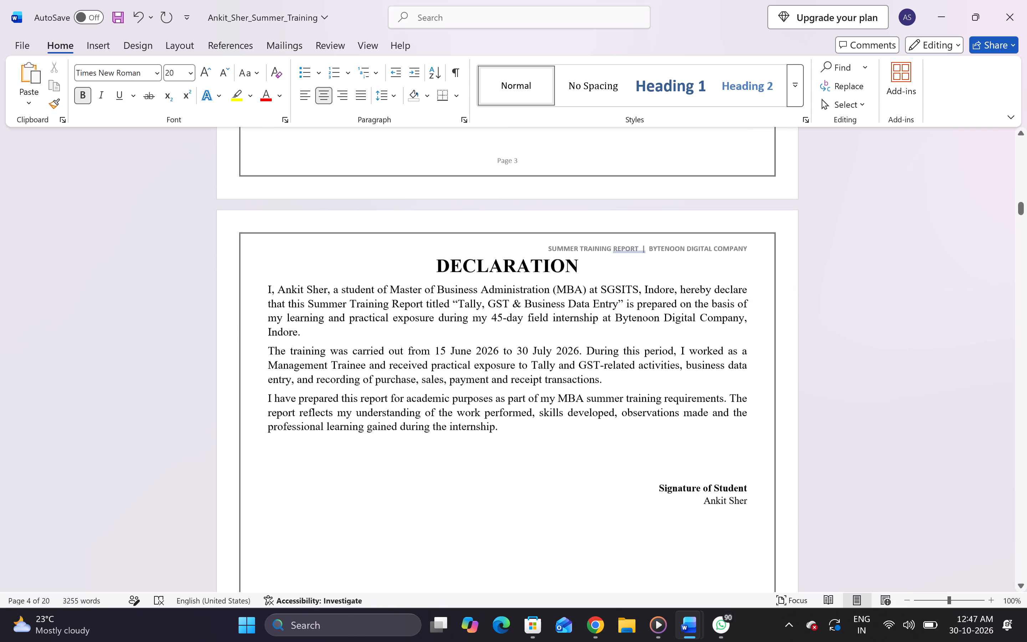
{"action": "scroll", "coordinate": [386, 351], "scroll_direction": "up", "scroll_amount": 1}
{"action": "left_click", "coordinate": [421, 379]}
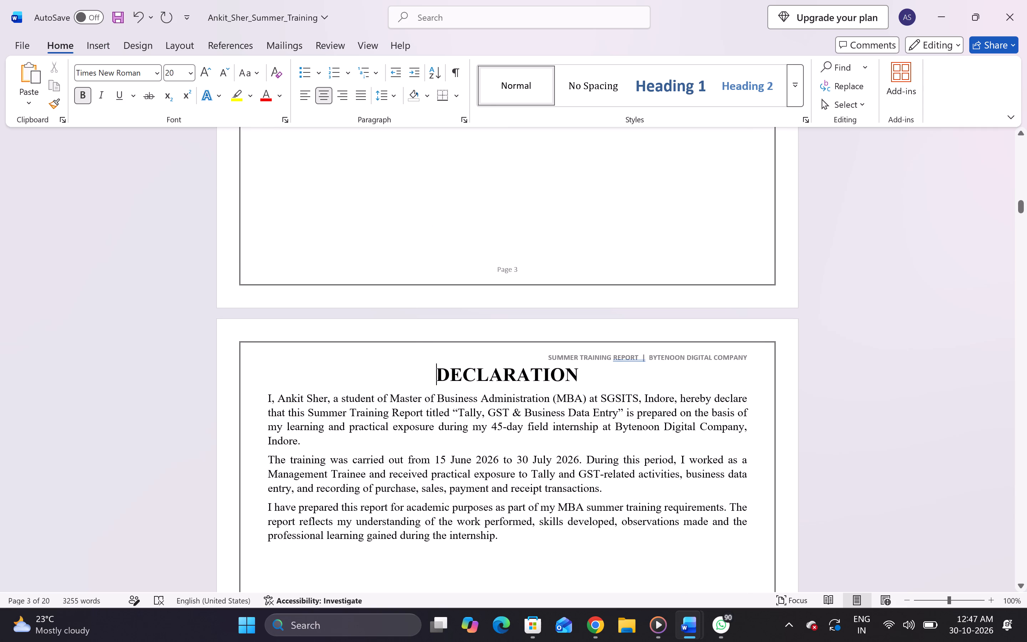
{"action": "key", "text": "Return"}
Insert a blank line above the "CERTIFICATE OF SUMMER TRAINING" heading.
{"action": "scroll", "coordinate": [421, 379], "scroll_direction": "up", "scroll_amount": 5}
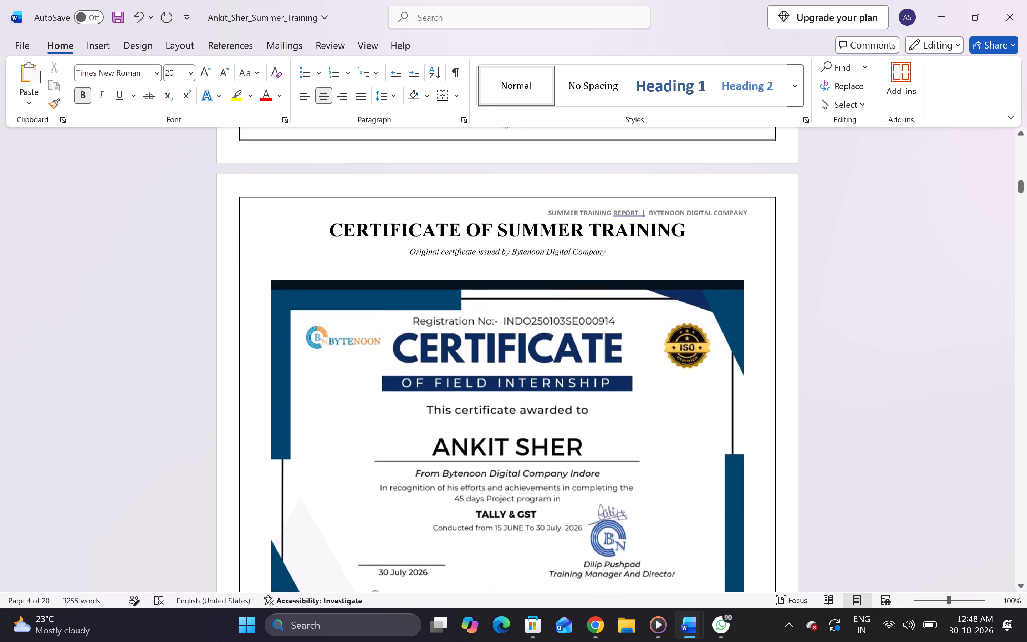
{"action": "scroll", "coordinate": [421, 379], "scroll_direction": "up", "scroll_amount": 1}
{"action": "left_click", "coordinate": [315, 337]}
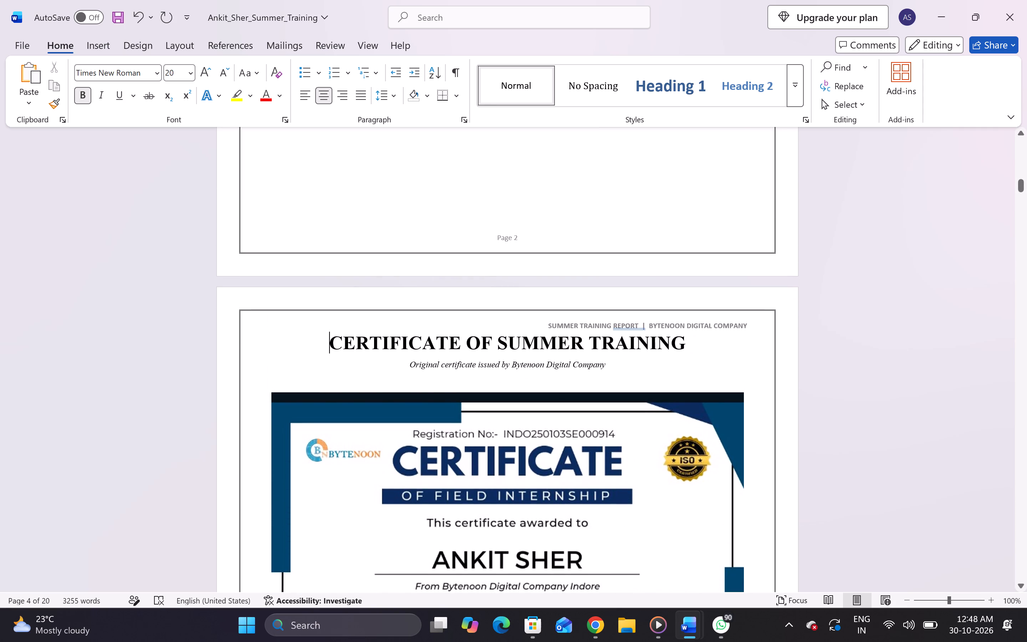
{"action": "key", "text": "Return"}
Insert a blank line above the "TABLE OF CONTENTS" heading.
{"action": "scroll", "coordinate": [315, 337], "scroll_direction": "up", "scroll_amount": 5}
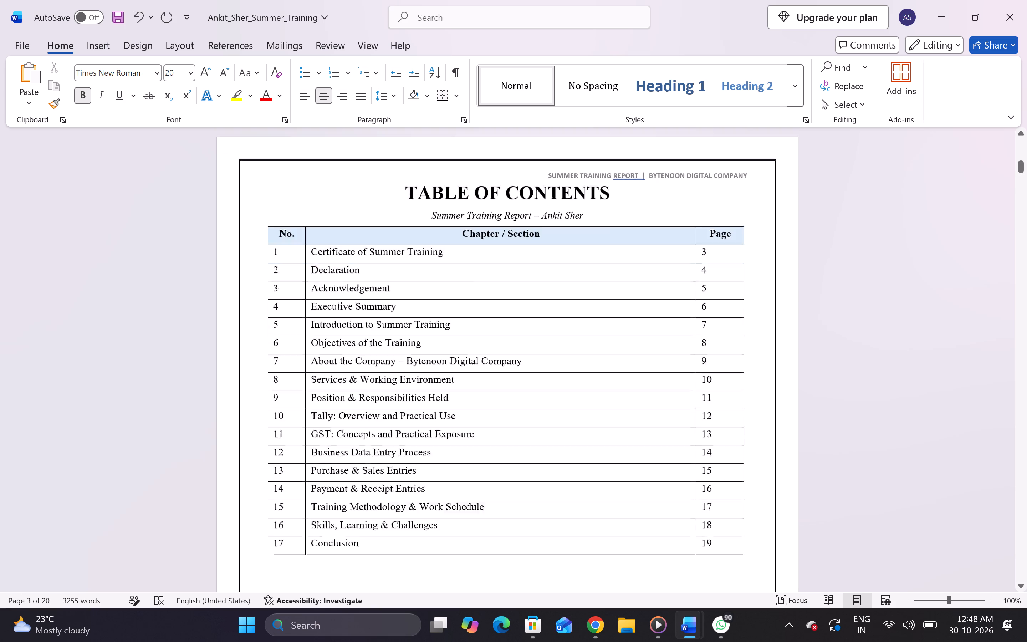
{"action": "scroll", "coordinate": [315, 337], "scroll_direction": "up", "scroll_amount": 1}
{"action": "left_click", "coordinate": [384, 281]}
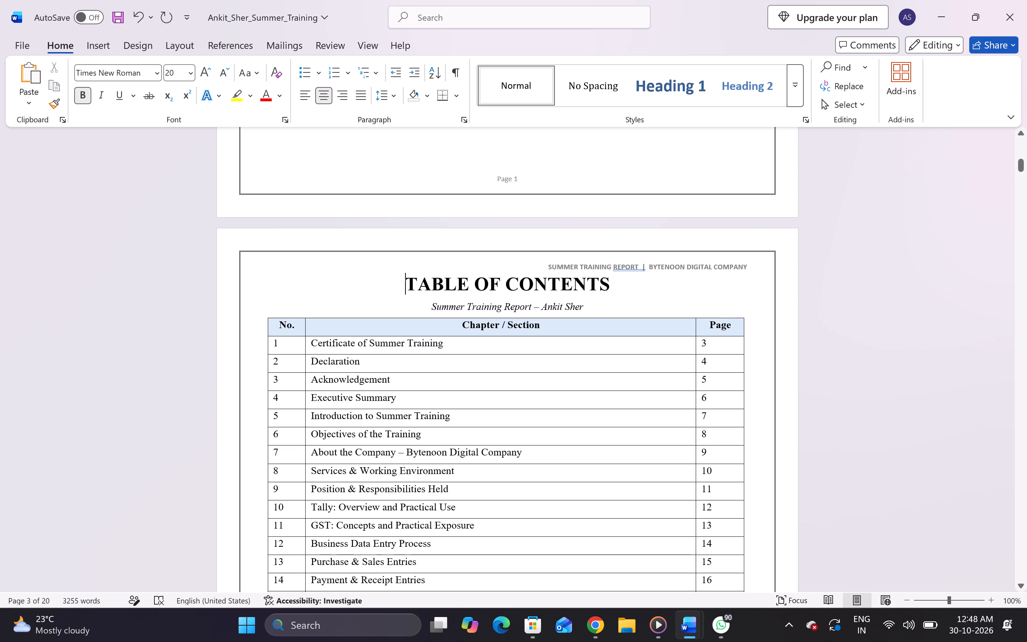
{"action": "key", "text": "Return"}
Increase the font size of the two-line "SUMMER TRAINNING PROJECT RPORT" title on the cover page to 14.
{"action": "scroll", "coordinate": [384, 281], "scroll_direction": "up", "scroll_amount": 5}
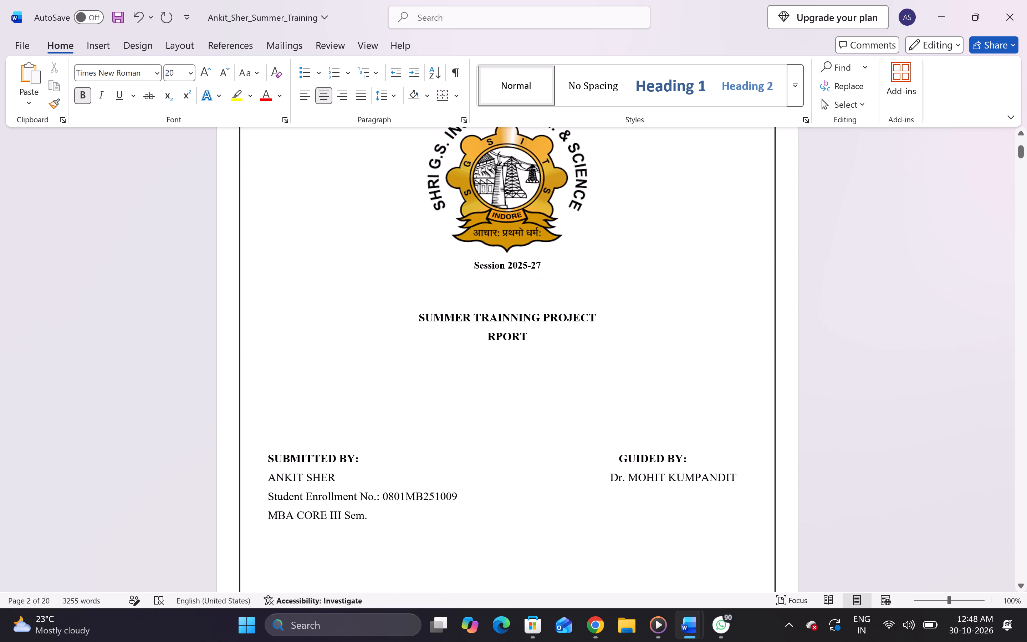
{"action": "scroll", "coordinate": [384, 281], "scroll_direction": "up", "scroll_amount": 2}
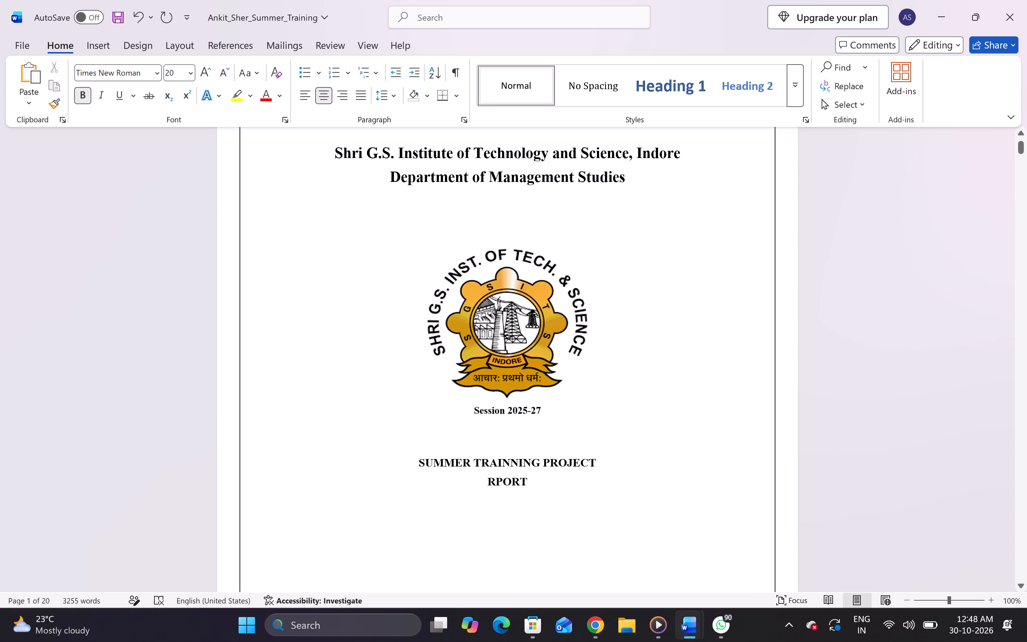
{"action": "scroll", "coordinate": [504, 401], "scroll_direction": "down", "scroll_amount": 1}
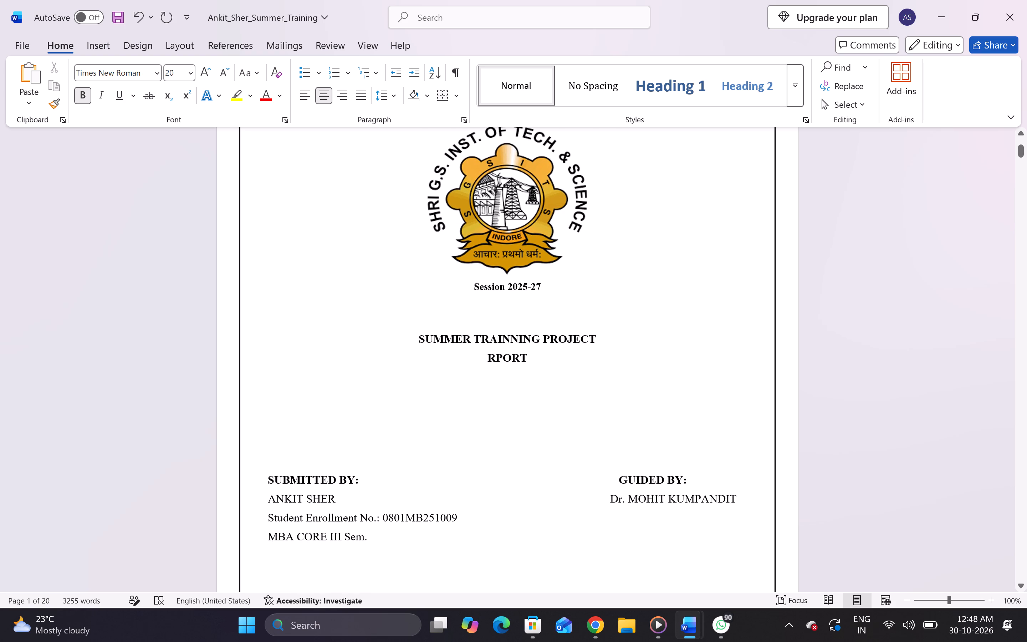
{"action": "left_click_drag", "start_coordinate": [596, 337], "coordinate": [439, 336]}
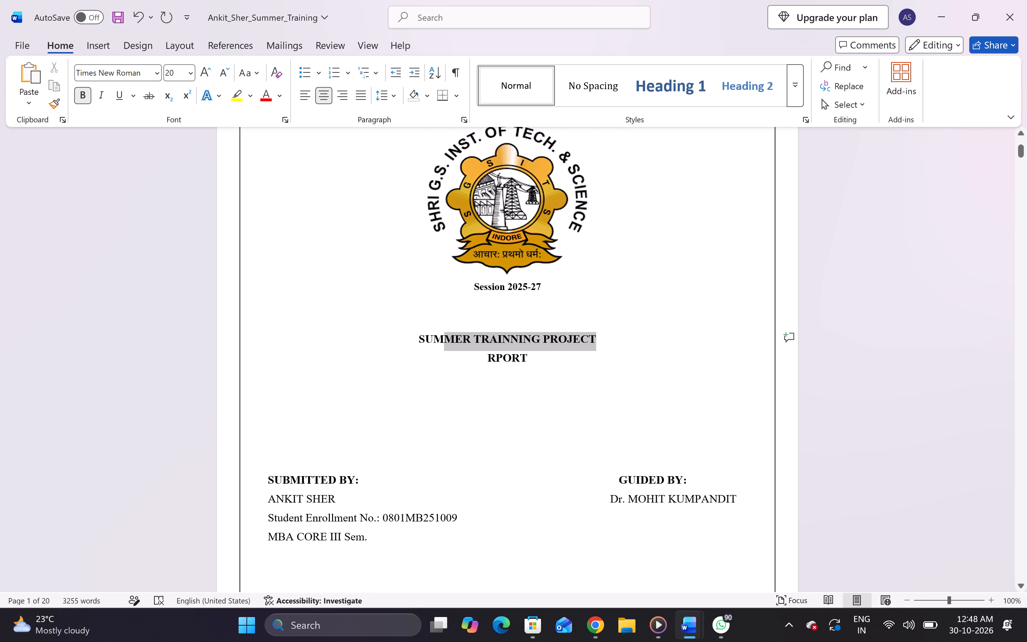
{"action": "left_click_drag", "start_coordinate": [439, 336], "coordinate": [423, 339]}
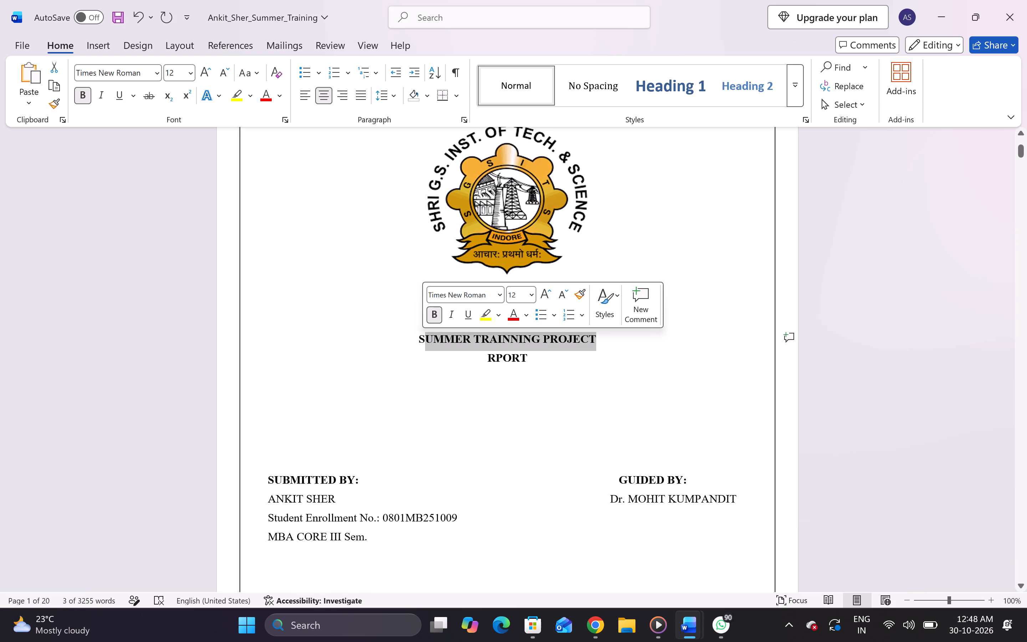
{"action": "left_click_drag", "start_coordinate": [412, 339], "coordinate": [579, 327]}
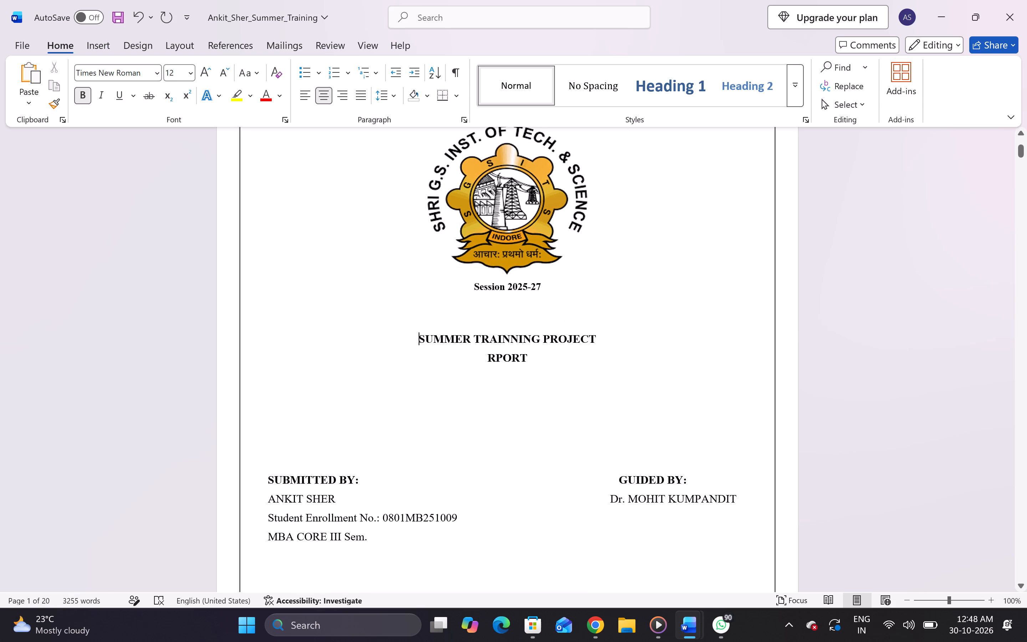
{"action": "left_click_drag", "start_coordinate": [414, 342], "coordinate": [552, 354]}
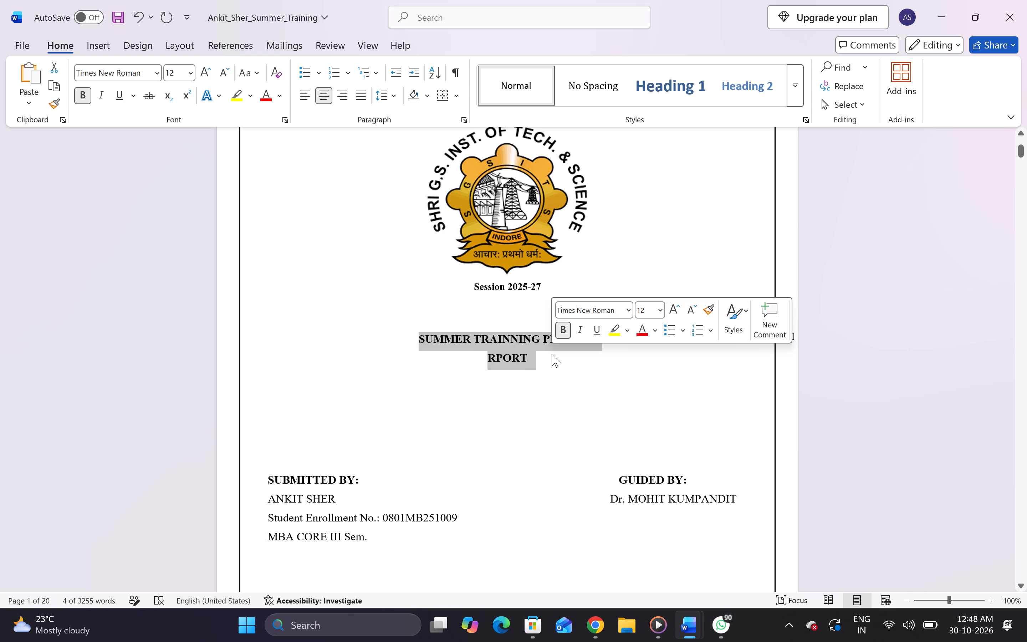
{"action": "left_click", "coordinate": [675, 303]}
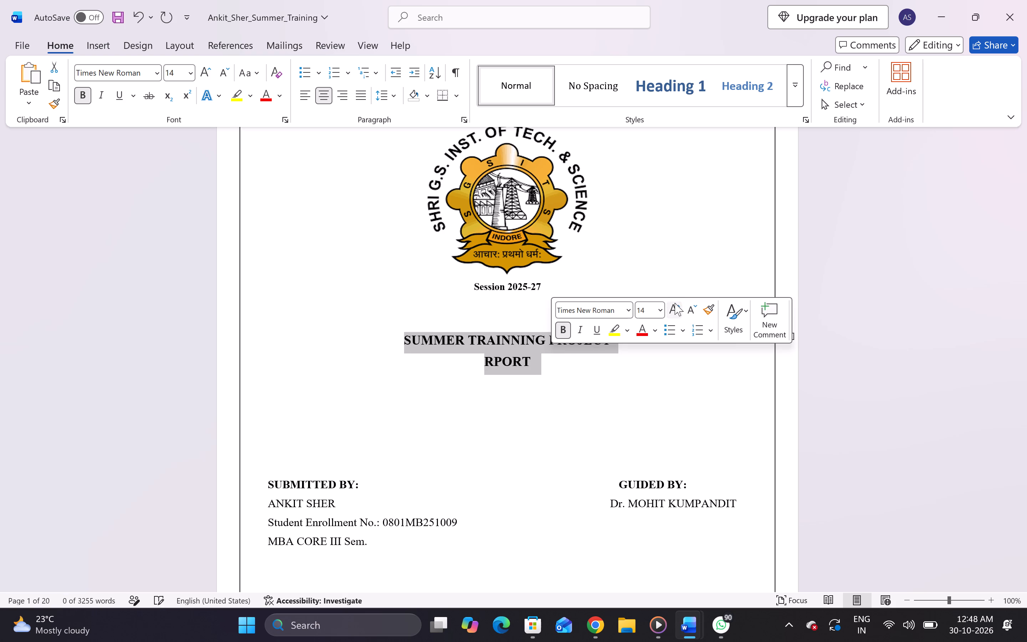
{"action": "left_click", "coordinate": [574, 398]}
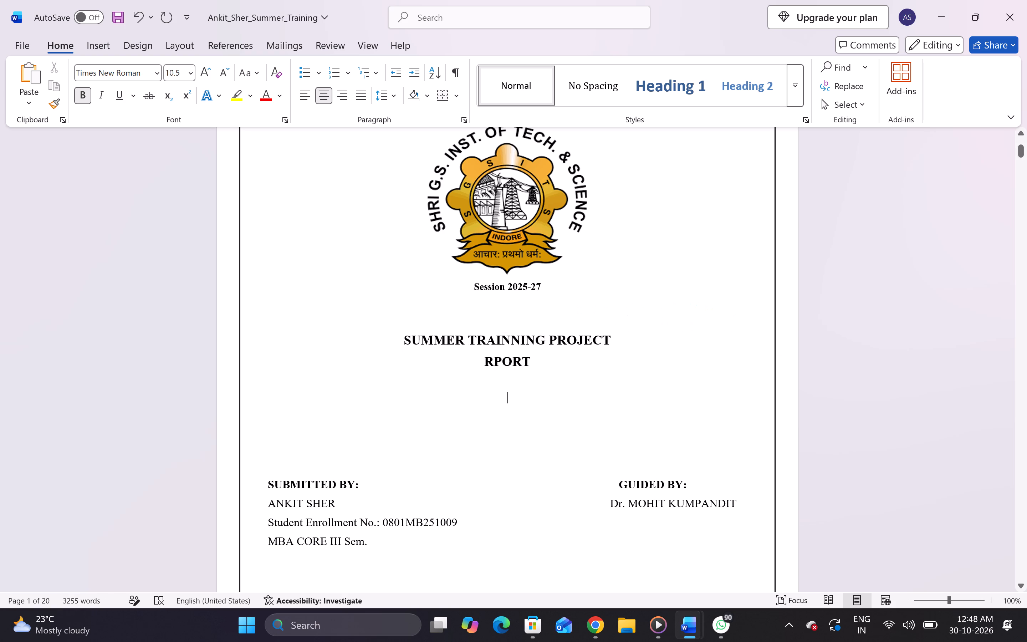
Delete the last two letters of the misspelled word "RPORT" in the cover page title.
{"action": "left_click", "coordinate": [532, 361]}
{"action": "key", "text": "BackSpace"}
{"action": "key", "text": "BackSpace"}
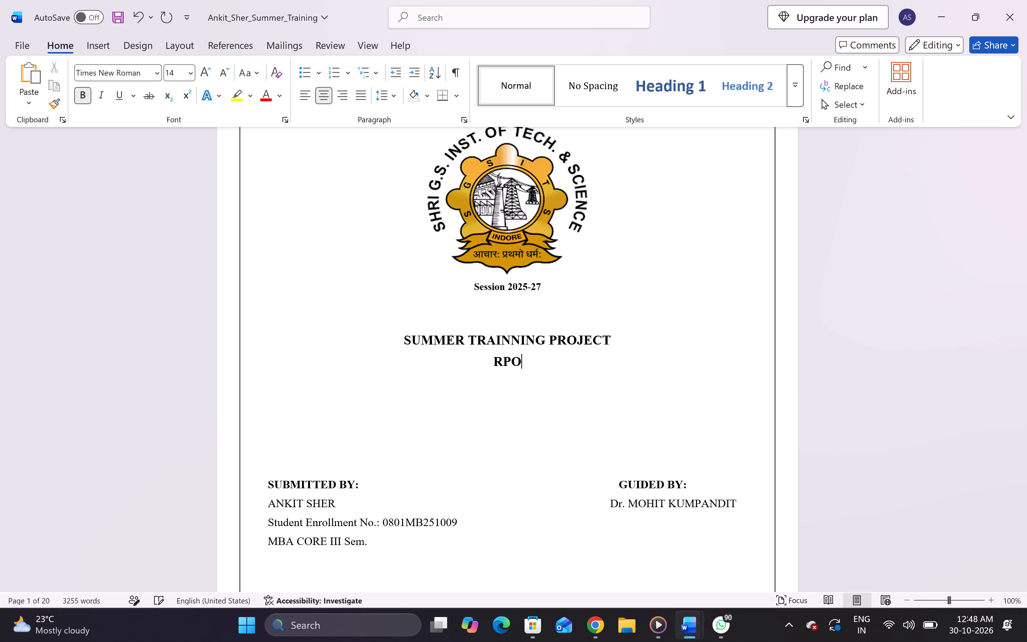
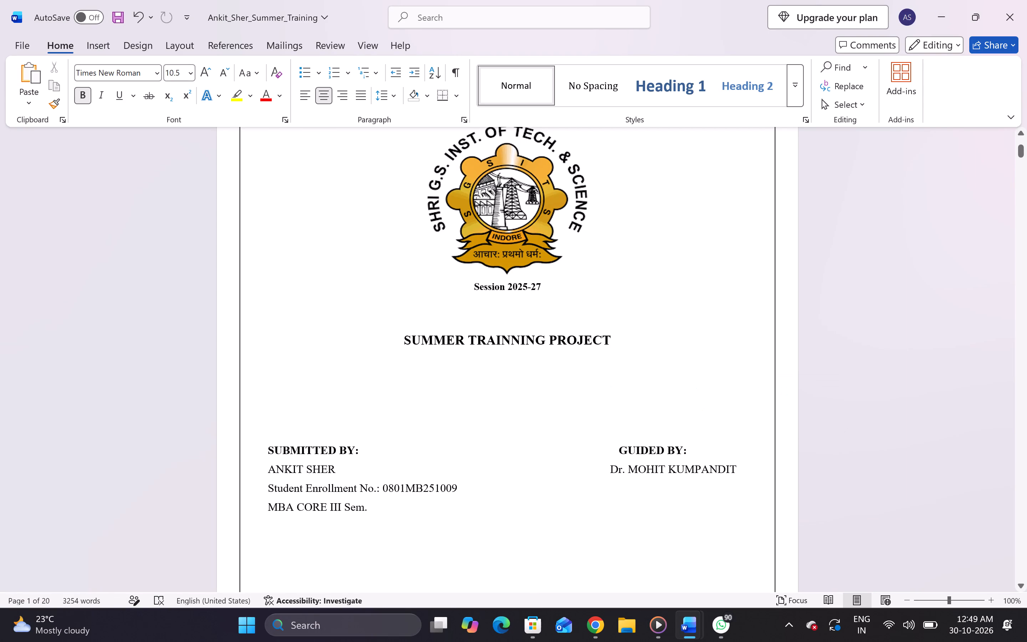
Paste the line "TALLY, GST & BUSINESS DATA ENTRY" below "SUMMER TRAINNING PROJECT" on the cover page.
{"action": "left_click", "coordinate": [505, 357]}
{"action": "key", "text": "ctrl+v"}
{"action": "left_click", "coordinate": [495, 314], "text": "ctrl"}
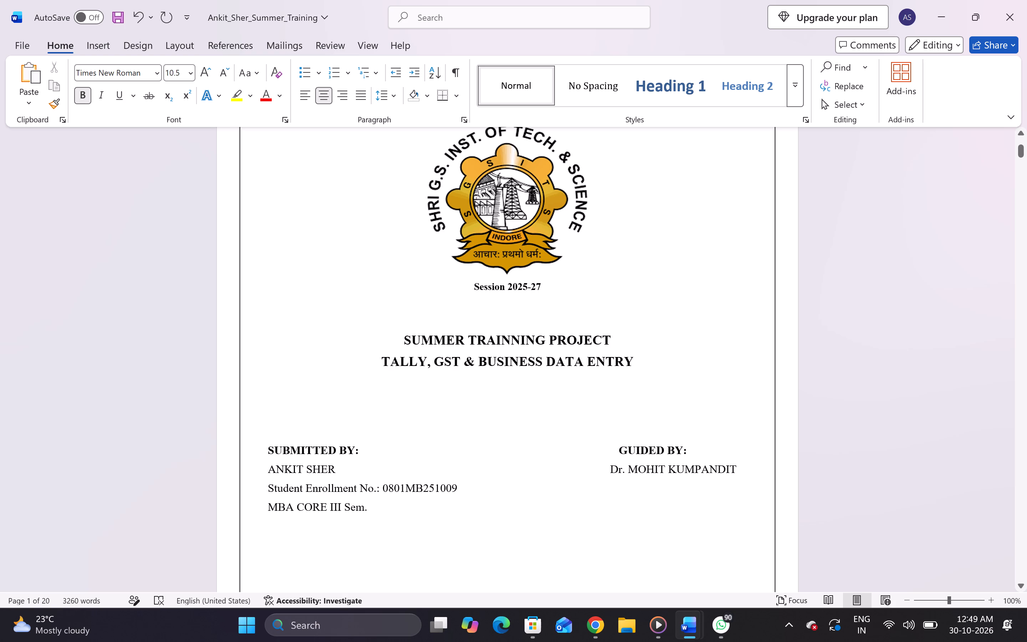
Increase the font size of both cover title lines, "SUMMER TRAINNING PROJECT" and "TALLY, GST & BUSINESS DATA ENTRY", to 16.
{"action": "left_click_drag", "start_coordinate": [638, 358], "coordinate": [390, 359]}
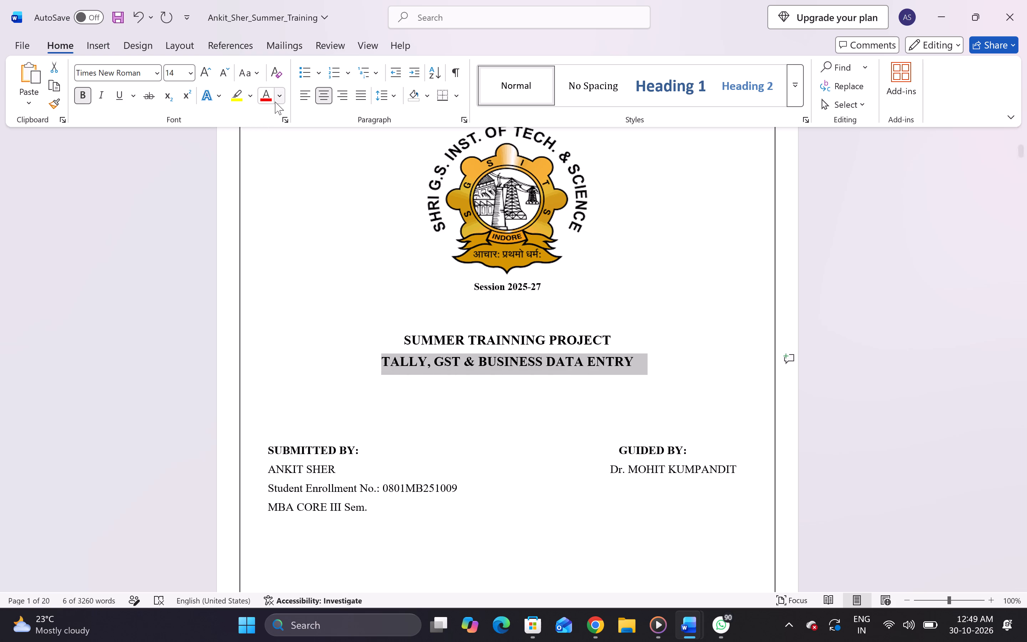
{"action": "left_click", "coordinate": [207, 71]}
{"action": "left_click_drag", "start_coordinate": [399, 332], "coordinate": [550, 365]}
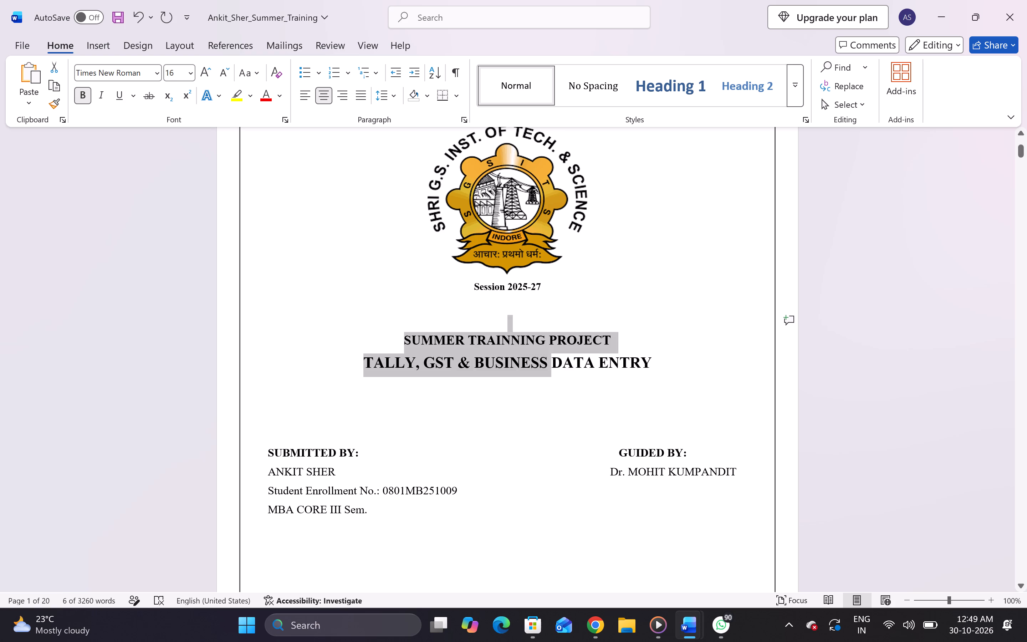
{"action": "left_click_drag", "start_coordinate": [550, 365], "coordinate": [613, 335]}
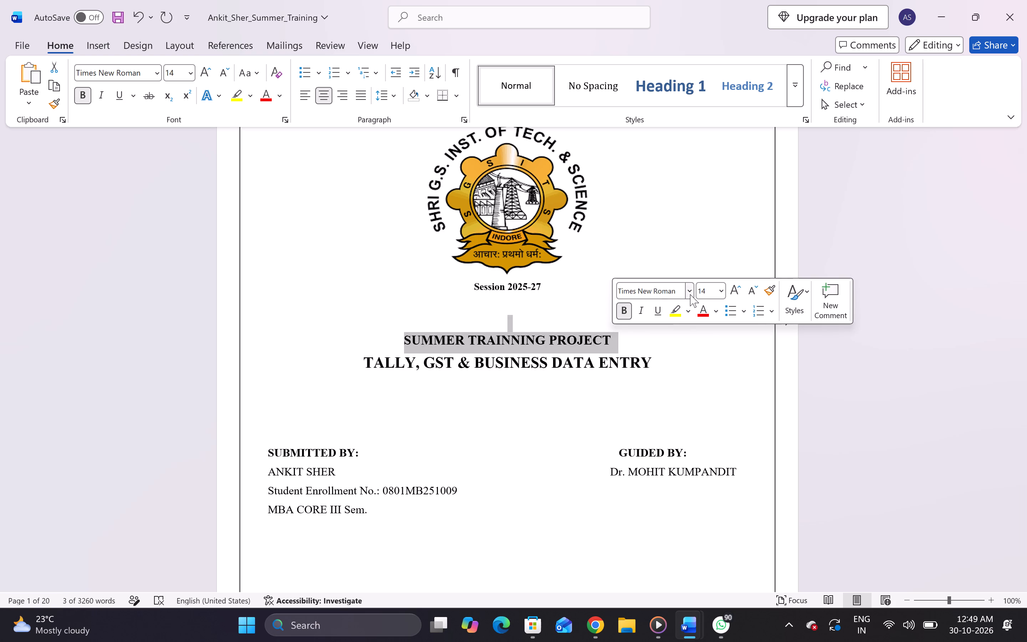
{"action": "left_click", "coordinate": [733, 297]}
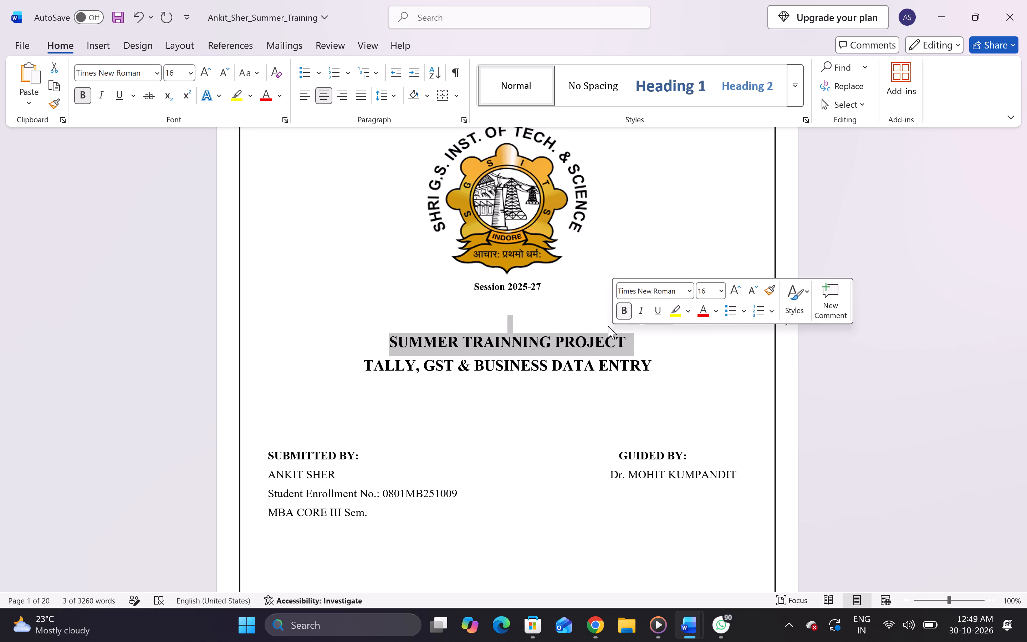
{"action": "left_click", "coordinate": [560, 391]}
Increase the font size of the "Session 2025-27" line under the logo to 14.
{"action": "left_click_drag", "start_coordinate": [542, 284], "coordinate": [481, 285]}
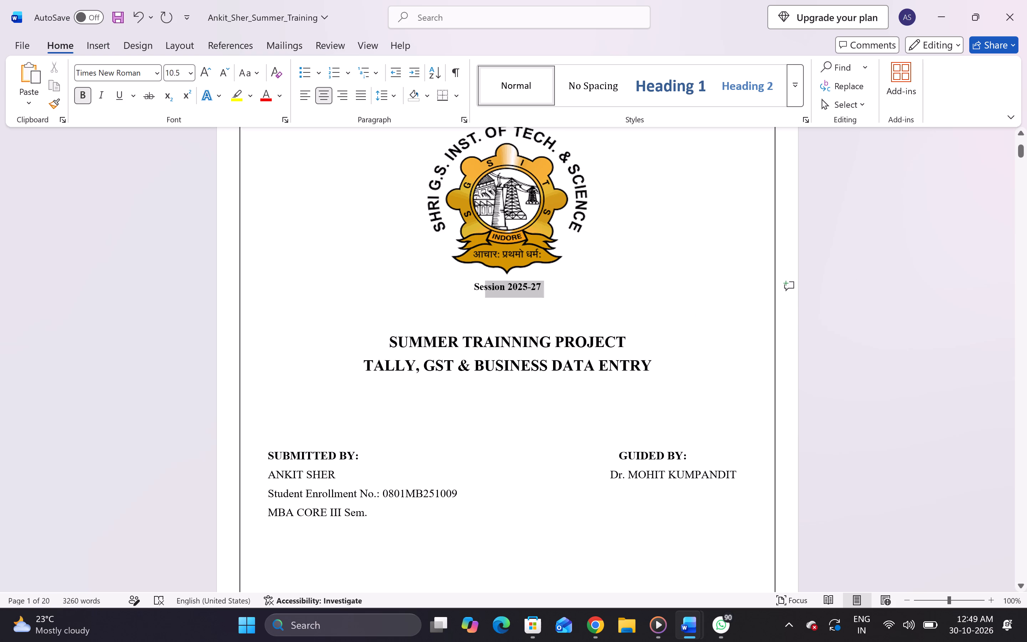
{"action": "left_click_drag", "start_coordinate": [481, 285], "coordinate": [469, 288]}
{"action": "triple_click", "coordinate": [594, 245]}
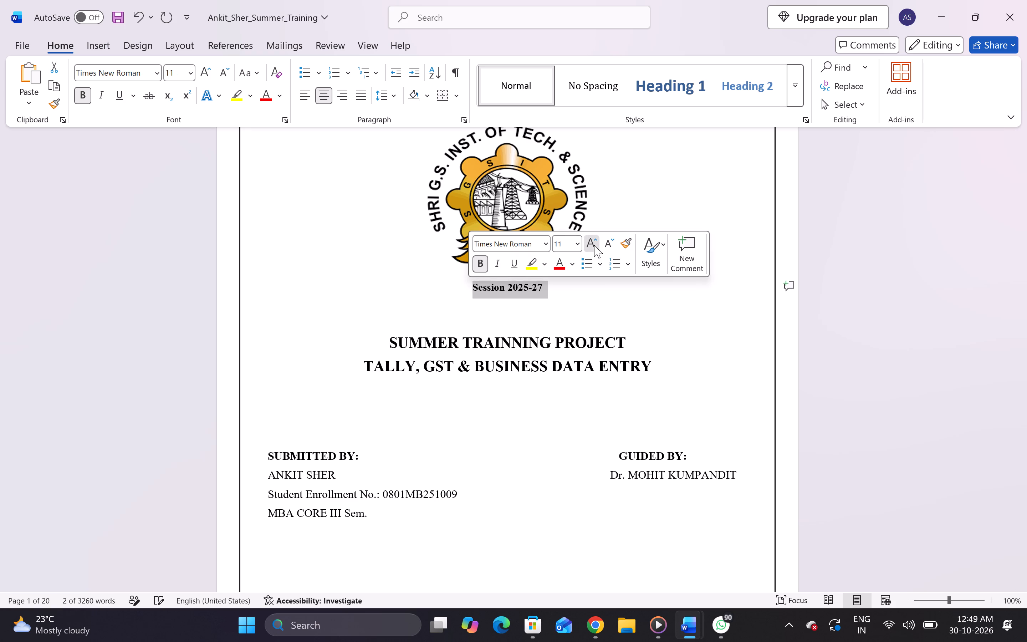
{"action": "left_click", "coordinate": [594, 245]}
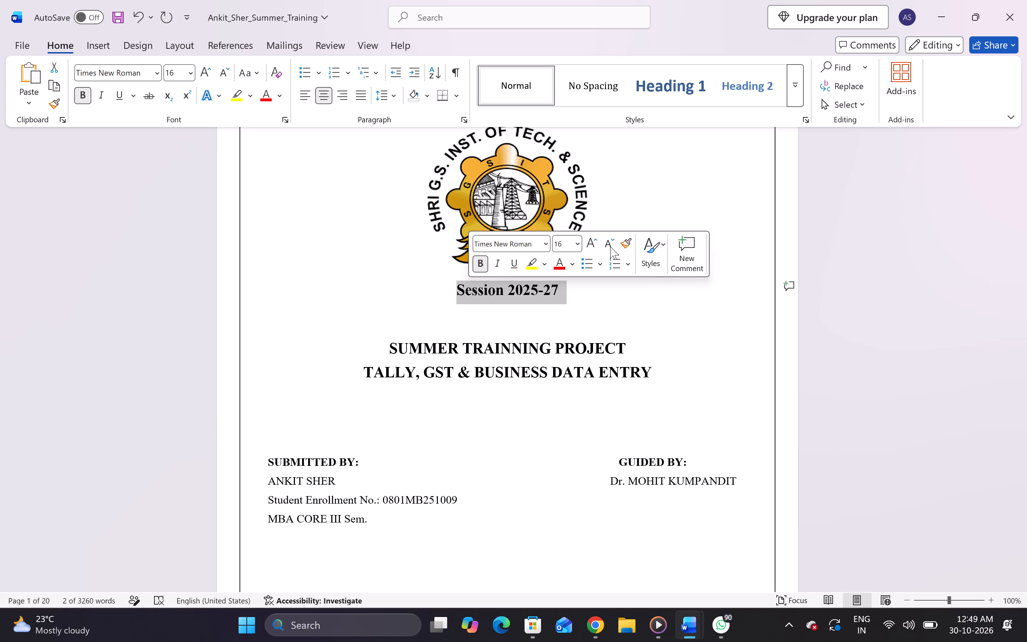
{"action": "left_click", "coordinate": [614, 237]}
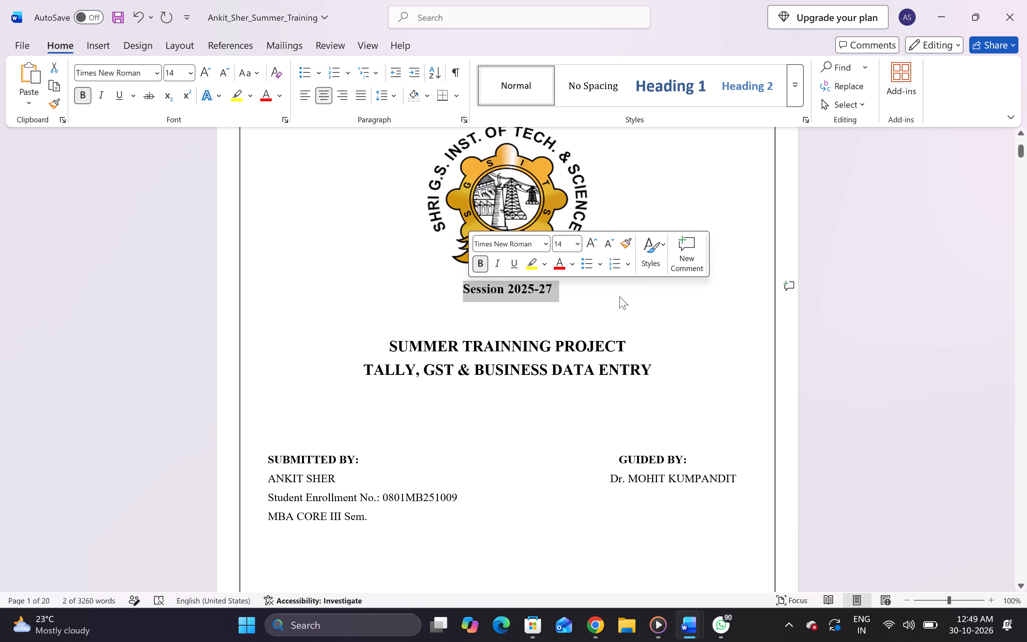
{"action": "left_click", "coordinate": [619, 296]}
Stretch the institute logo on the cover page slightly taller, keeping its width.
{"action": "left_click", "coordinate": [517, 208]}
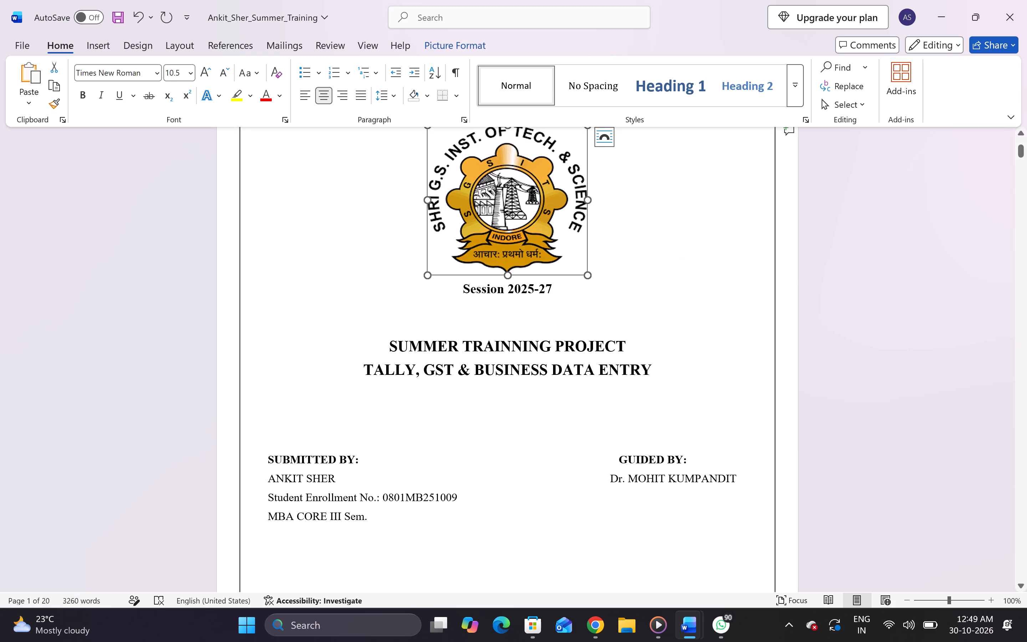
{"action": "left_click_drag", "start_coordinate": [509, 276], "coordinate": [509, 294]}
{"action": "left_click", "coordinate": [640, 230]}
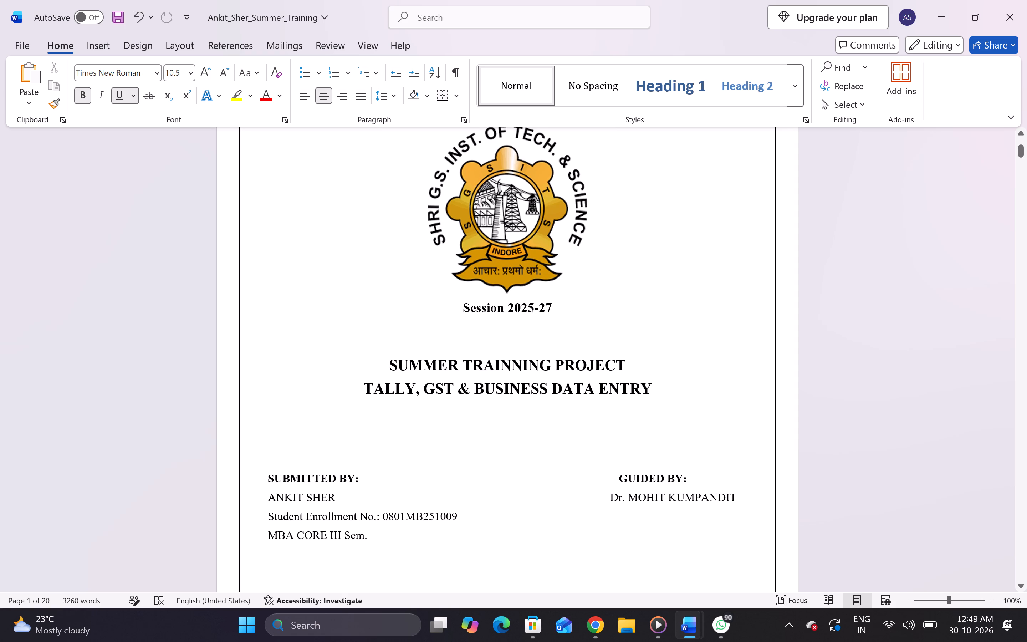
Increase the font size of the institute name and "Department of Management Studies" lines on the cover page to 18.
{"action": "scroll", "coordinate": [643, 260], "scroll_direction": "up", "scroll_amount": 2}
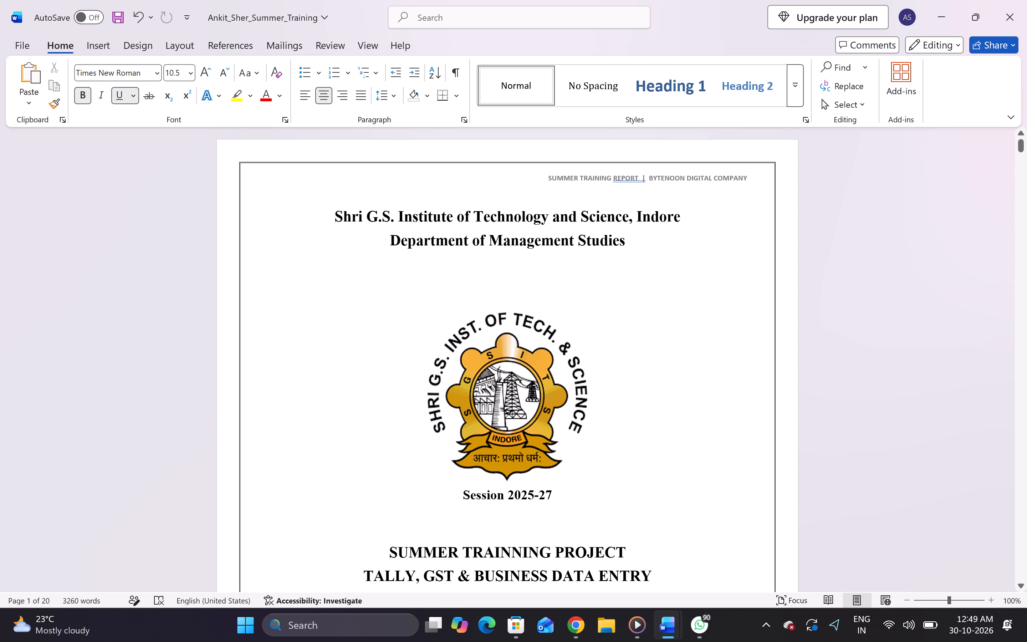
{"action": "left_click_drag", "start_coordinate": [331, 213], "coordinate": [622, 229]}
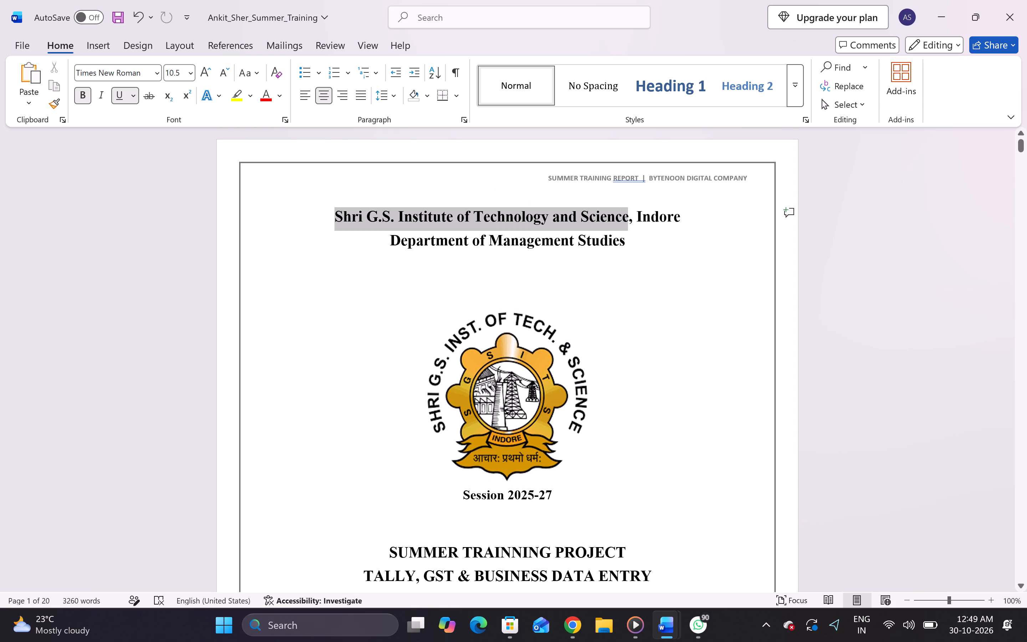
{"action": "left_click_drag", "start_coordinate": [622, 229], "coordinate": [628, 247]}
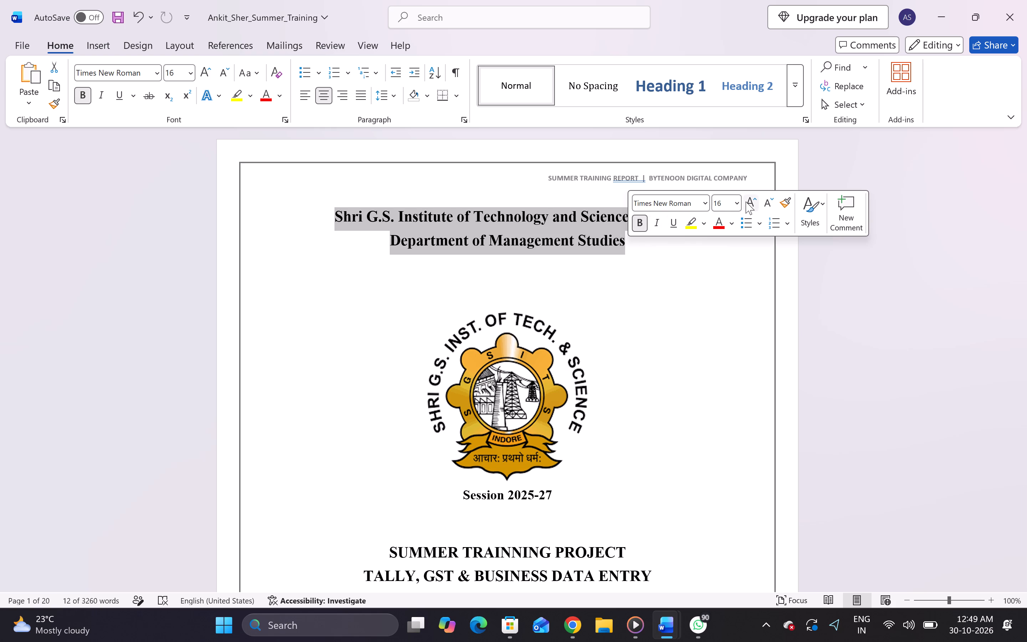
{"action": "left_click", "coordinate": [746, 202]}
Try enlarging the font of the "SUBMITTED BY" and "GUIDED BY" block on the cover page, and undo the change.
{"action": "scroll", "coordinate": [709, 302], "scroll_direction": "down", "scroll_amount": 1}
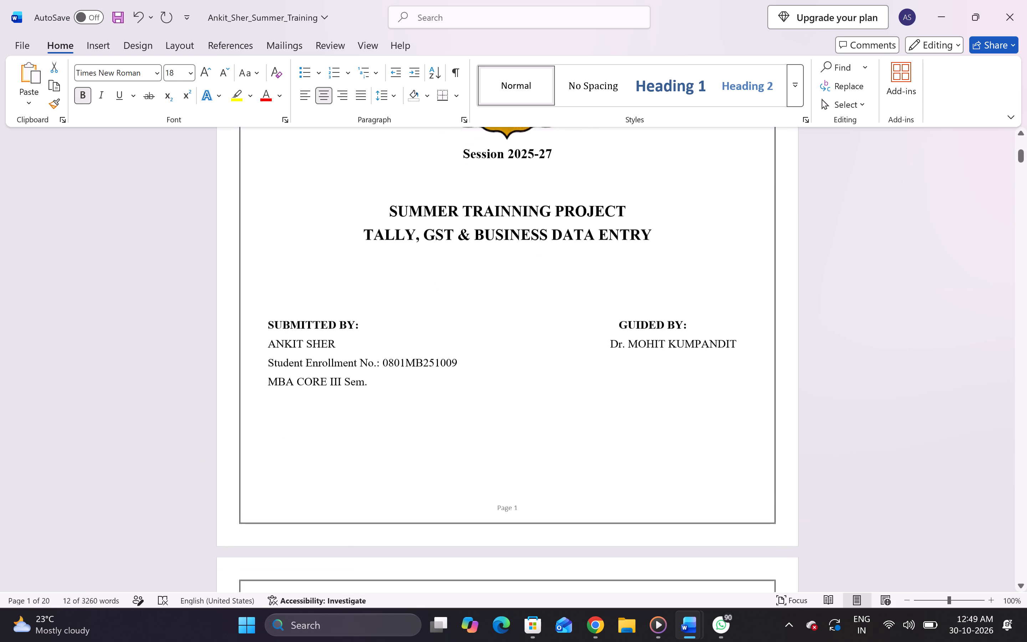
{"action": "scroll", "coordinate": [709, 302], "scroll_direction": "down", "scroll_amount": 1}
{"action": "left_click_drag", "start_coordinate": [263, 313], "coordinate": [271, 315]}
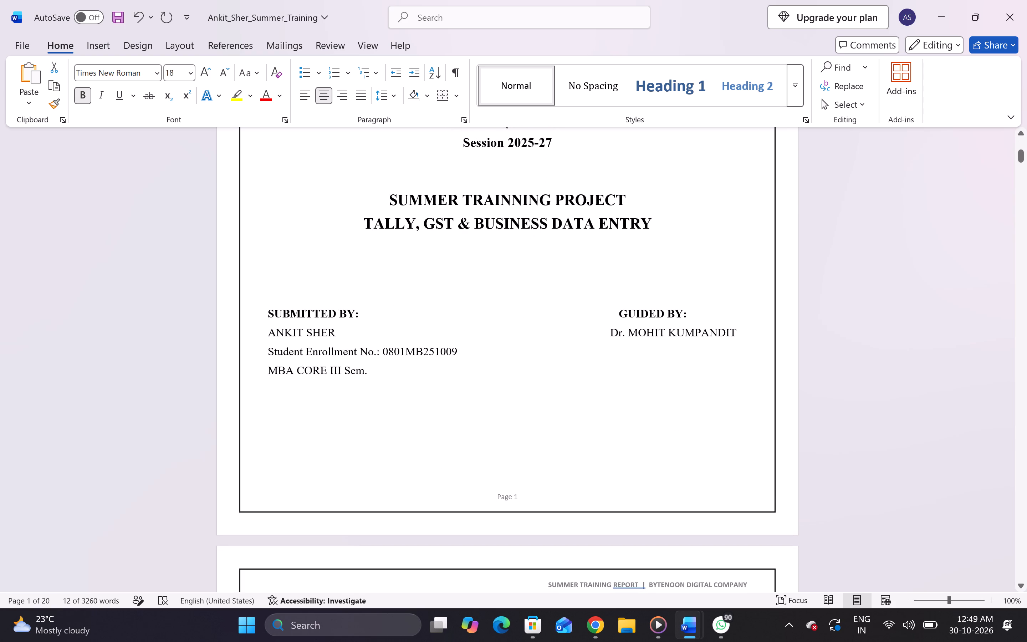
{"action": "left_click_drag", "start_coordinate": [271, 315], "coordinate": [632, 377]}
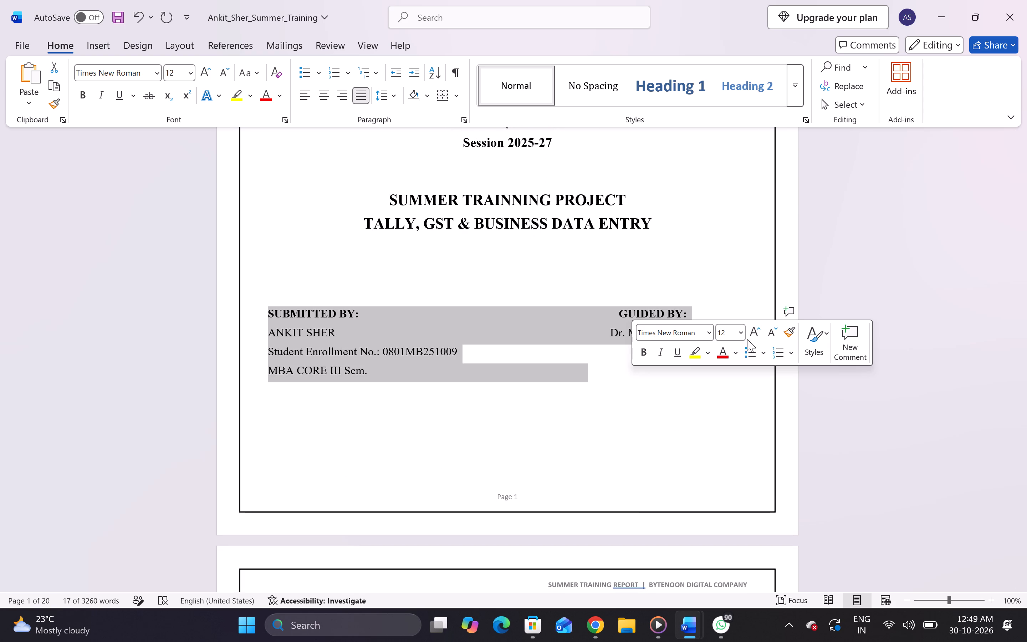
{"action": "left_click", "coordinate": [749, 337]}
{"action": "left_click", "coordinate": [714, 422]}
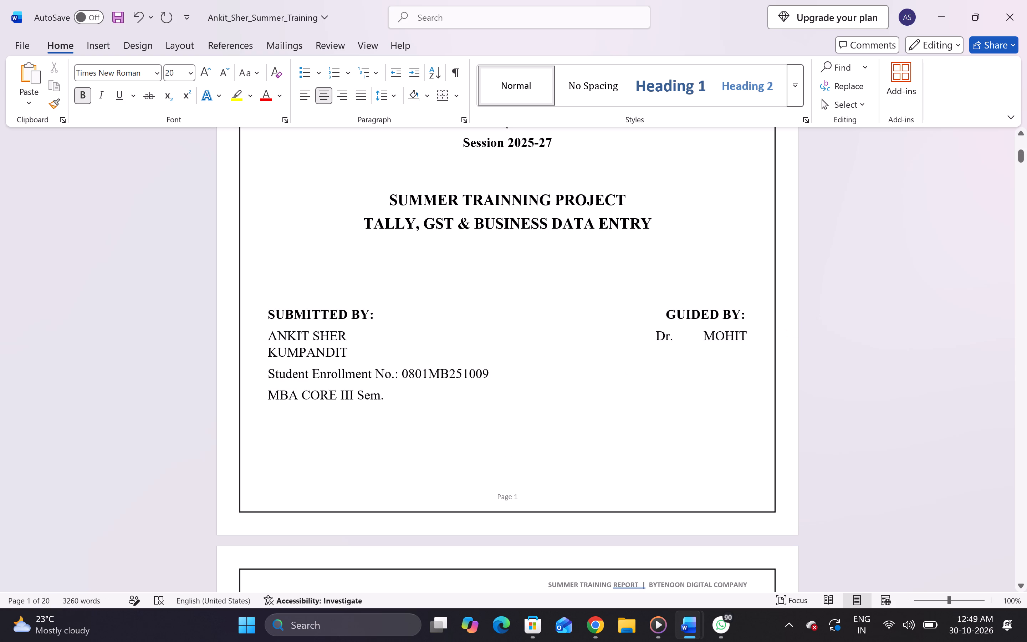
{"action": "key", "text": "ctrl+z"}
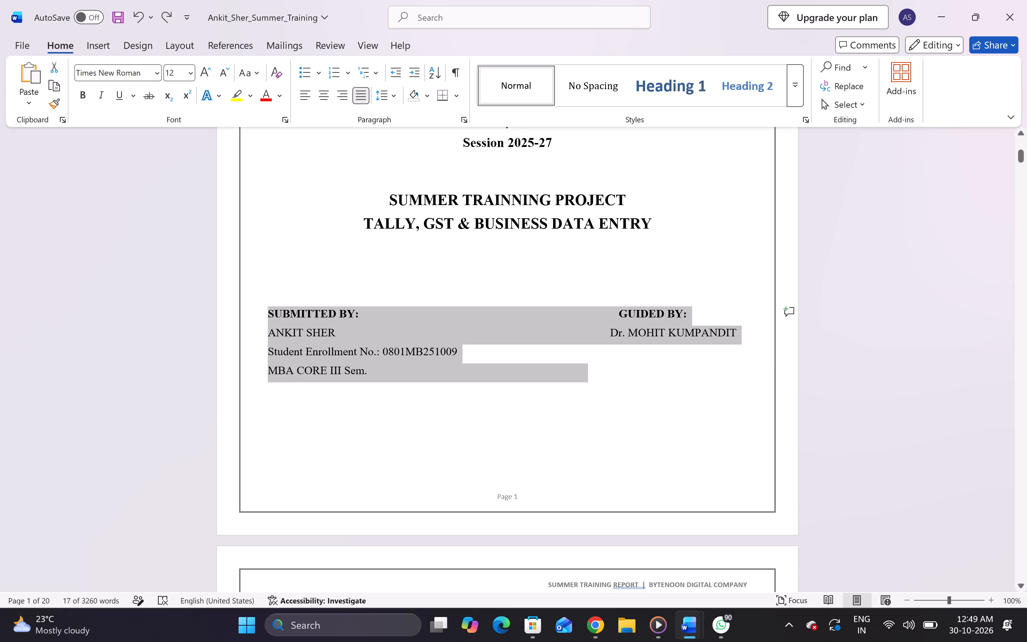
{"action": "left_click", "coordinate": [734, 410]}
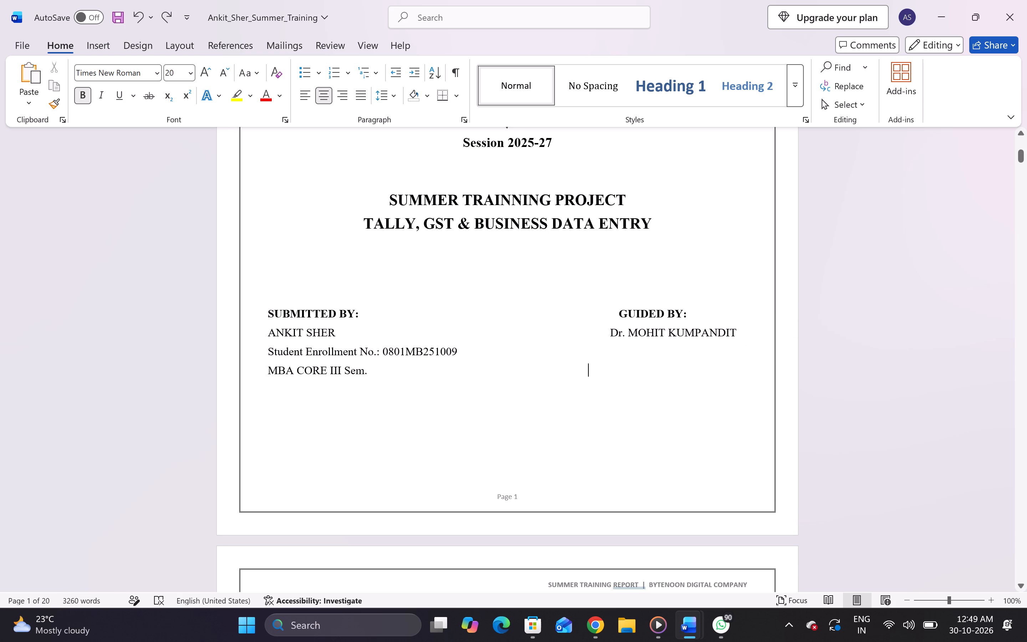
Remove some spacing before the guide's name under "GUIDED BY:" and correct how the name is written.
{"action": "left_click", "coordinate": [608, 332]}
{"action": "key", "text": "BackSpace"}
{"action": "key", "text": "BackSpace"}
{"action": "key", "text": "BackSpace"}
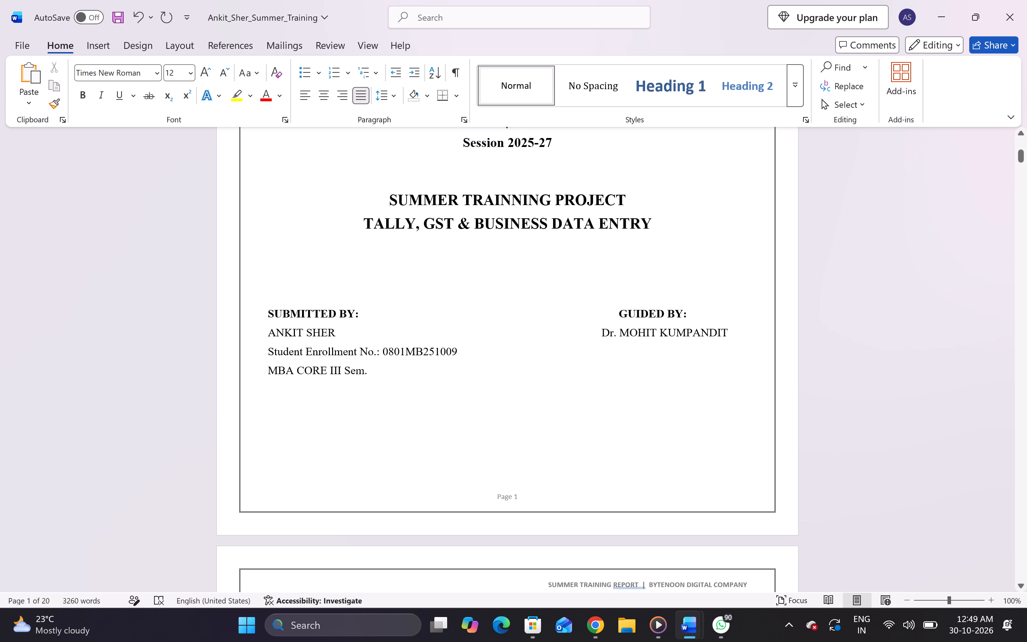
Complete the guide's middle name on the cover page by adding the missing "AR" and a space before the surname.
{"action": "left_click", "coordinate": [683, 333]}
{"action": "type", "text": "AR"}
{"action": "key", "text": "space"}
Remove the extra spacing before "GUIDED BY:" so the heading lines up with the start of the guide's name.
{"action": "left_click", "coordinate": [617, 311]}
{"action": "key", "text": "BackSpace"}
{"action": "key", "text": "BackSpace"}
{"action": "key", "text": "BackSpace"}
{"action": "key", "text": "BackSpace"}
{"action": "key", "text": "BackSpace"}
{"action": "key", "text": "BackSpace"}
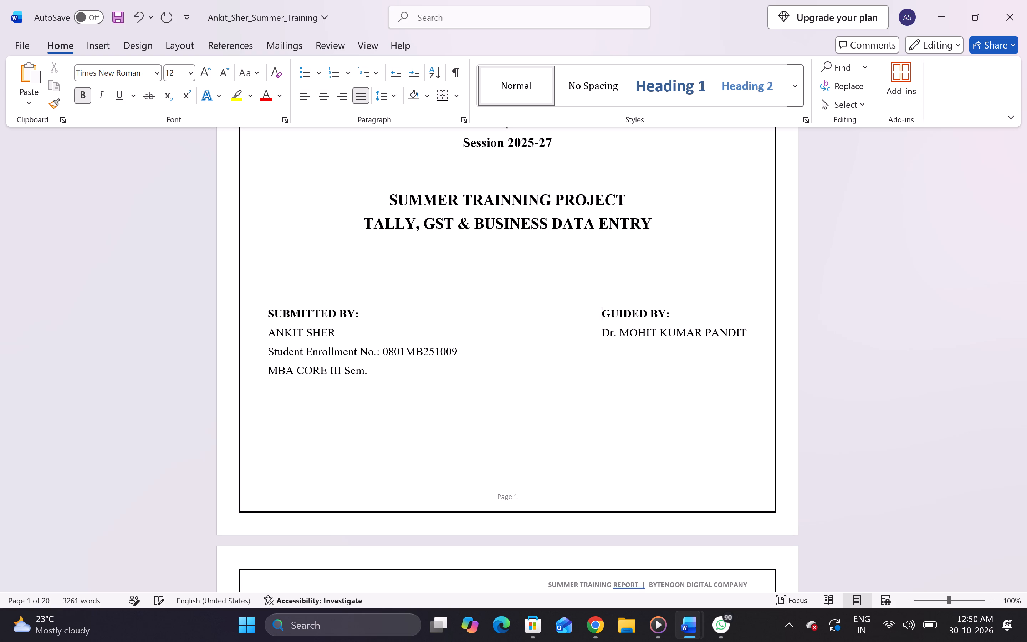
Increase the font size of the "SUBMITTED BY:" and "GUIDED BY:" headings on the cover page to 14.
{"action": "scroll", "coordinate": [617, 311], "scroll_direction": "up", "scroll_amount": 1}
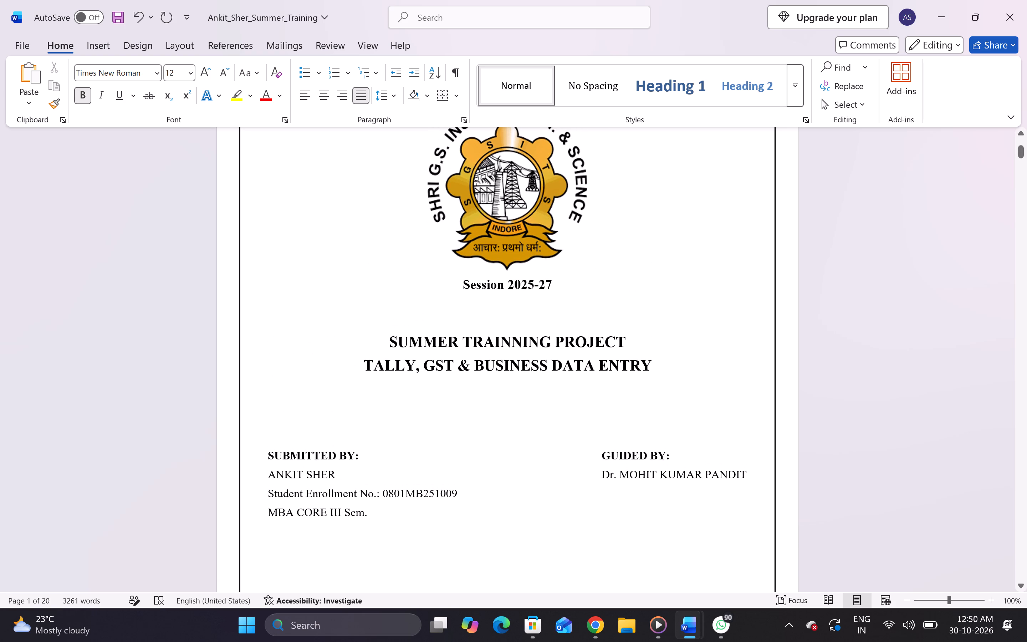
{"action": "left_click_drag", "start_coordinate": [366, 453], "coordinate": [298, 454]}
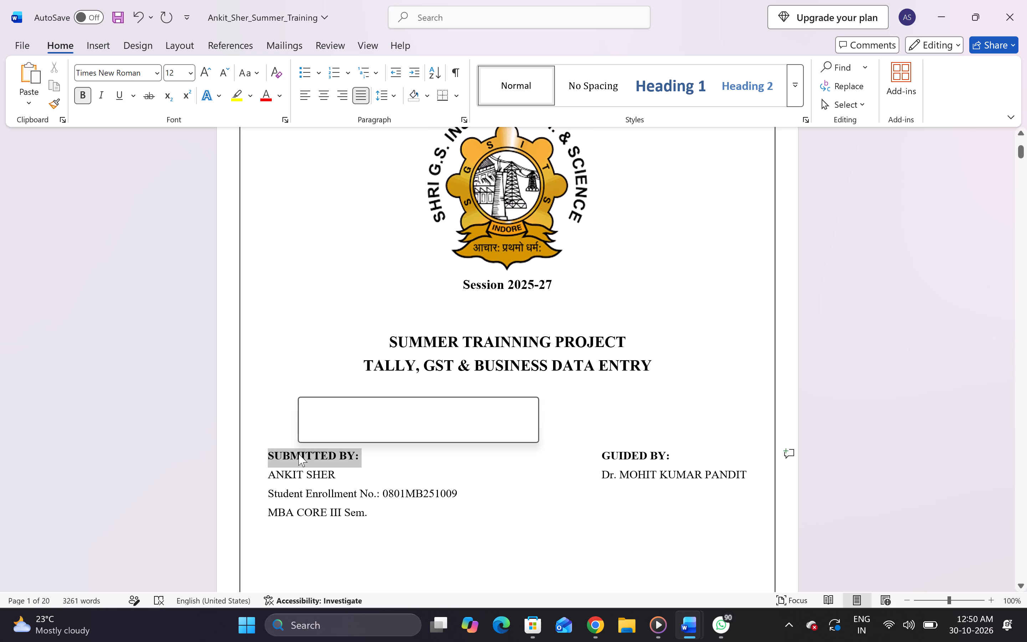
{"action": "left_click", "coordinate": [417, 409]}
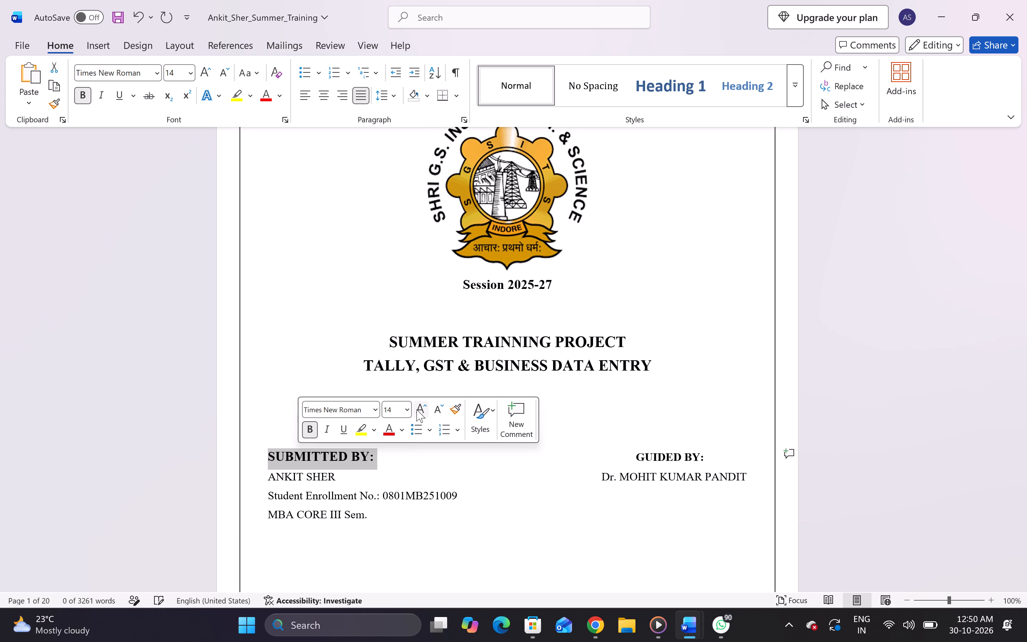
{"action": "left_click_drag", "start_coordinate": [710, 453], "coordinate": [640, 453]}
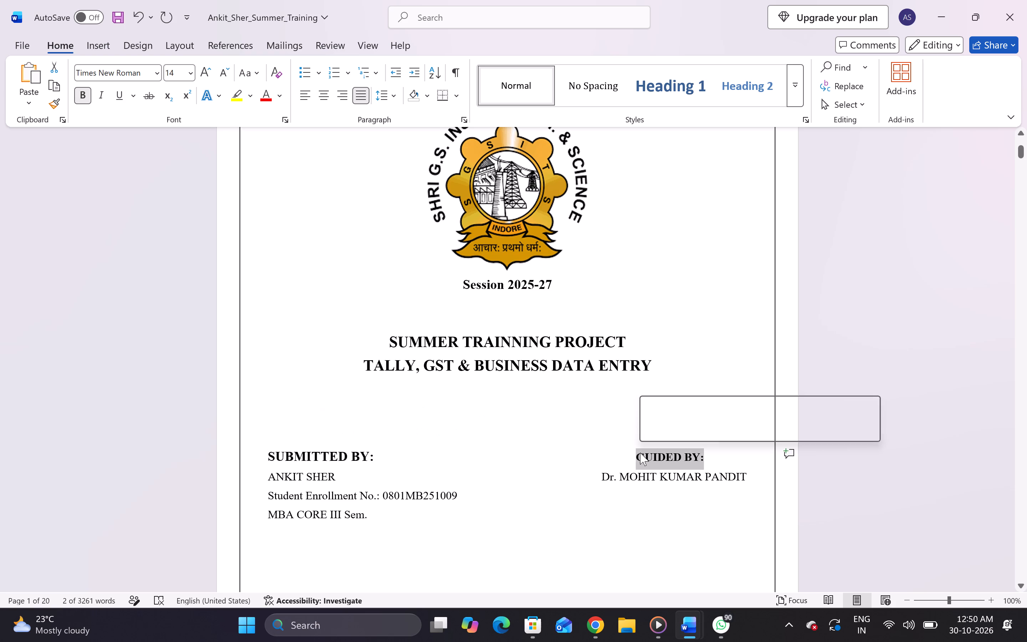
{"action": "left_click", "coordinate": [757, 413]}
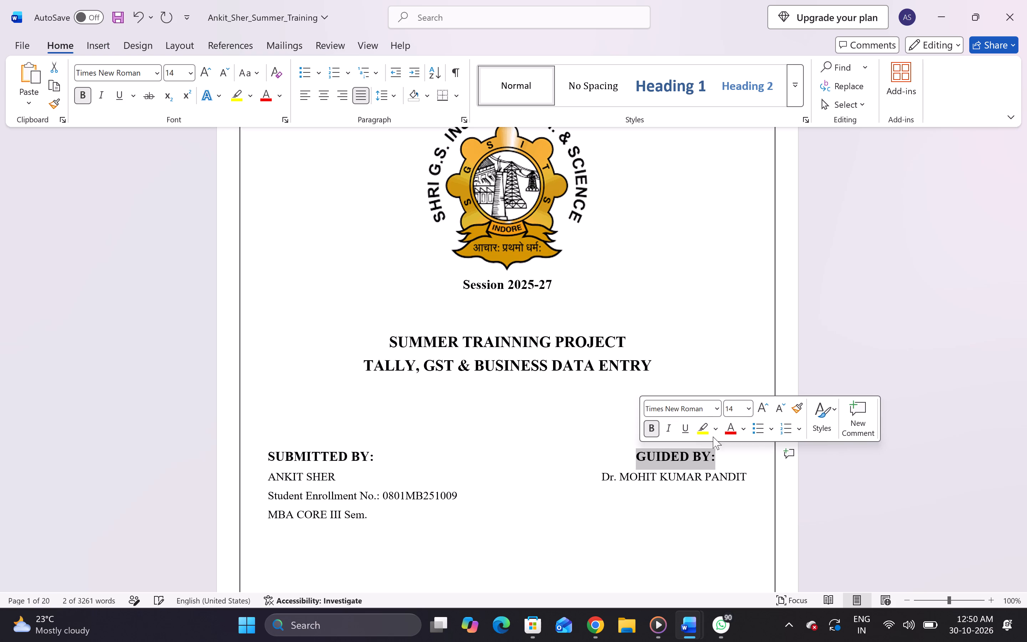
Delete the spaces before the enlarged "GUIDED BY:" heading until it aligns with the start of the guide's name below.
{"action": "left_click", "coordinate": [637, 454]}
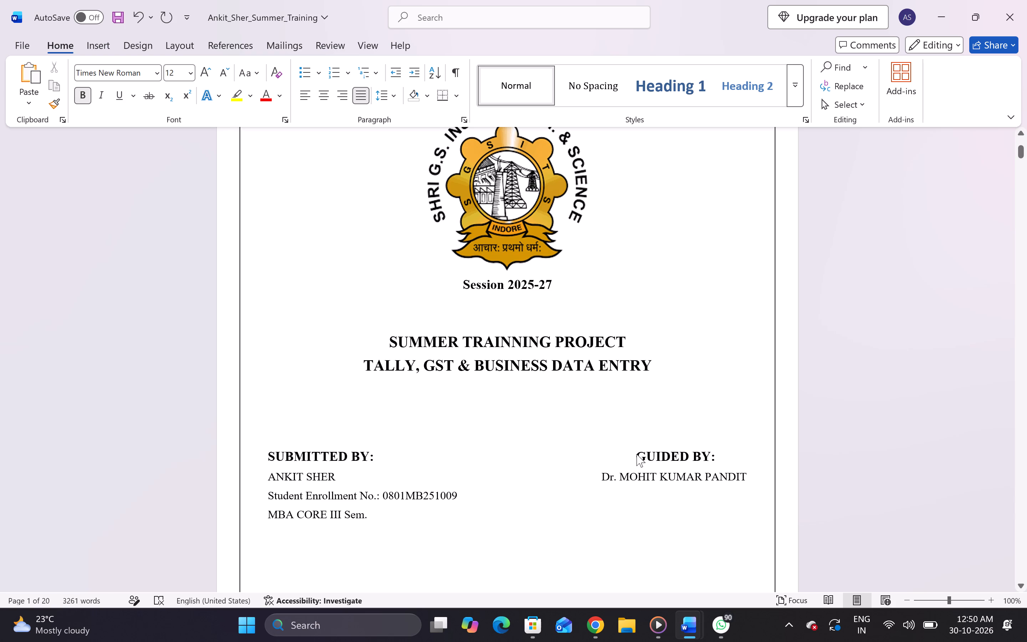
{"action": "key", "text": "BackSpace"}
{"action": "key", "text": "BackSpace"}
{"action": "key", "text": "BackSpace"}
{"action": "key", "text": "BackSpace"}
{"action": "key", "text": "BackSpace"}
{"action": "key", "text": "BackSpace"}
{"action": "key", "text": "BackSpace"}
{"action": "key", "text": "BackSpace"}
{"action": "key", "text": "BackSpace"}
{"action": "key", "text": "BackSpace"}
{"action": "key", "text": "BackSpace"}
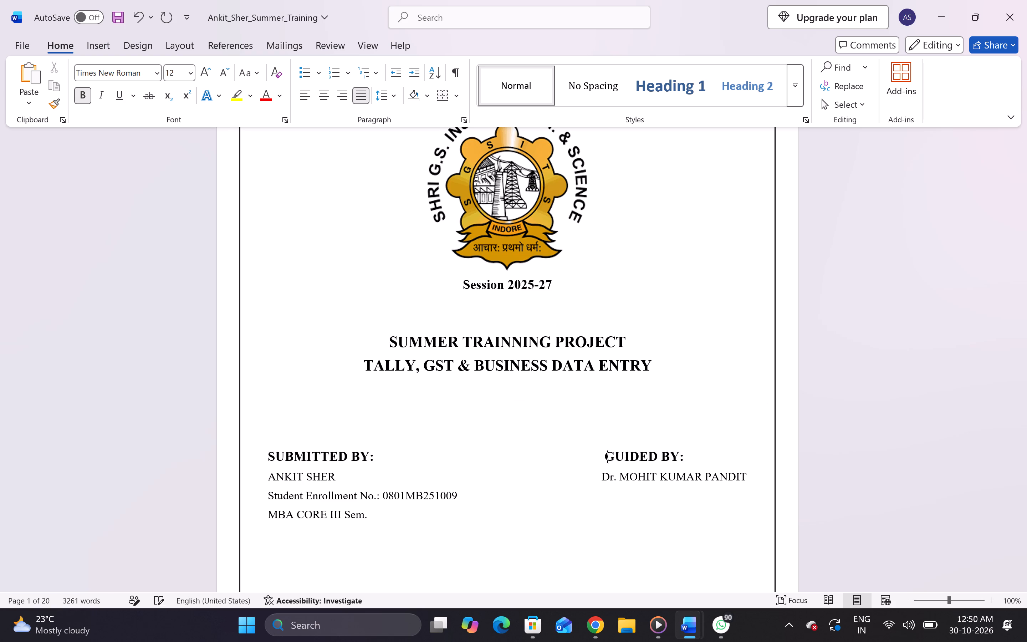
{"action": "key", "text": "BackSpace"}
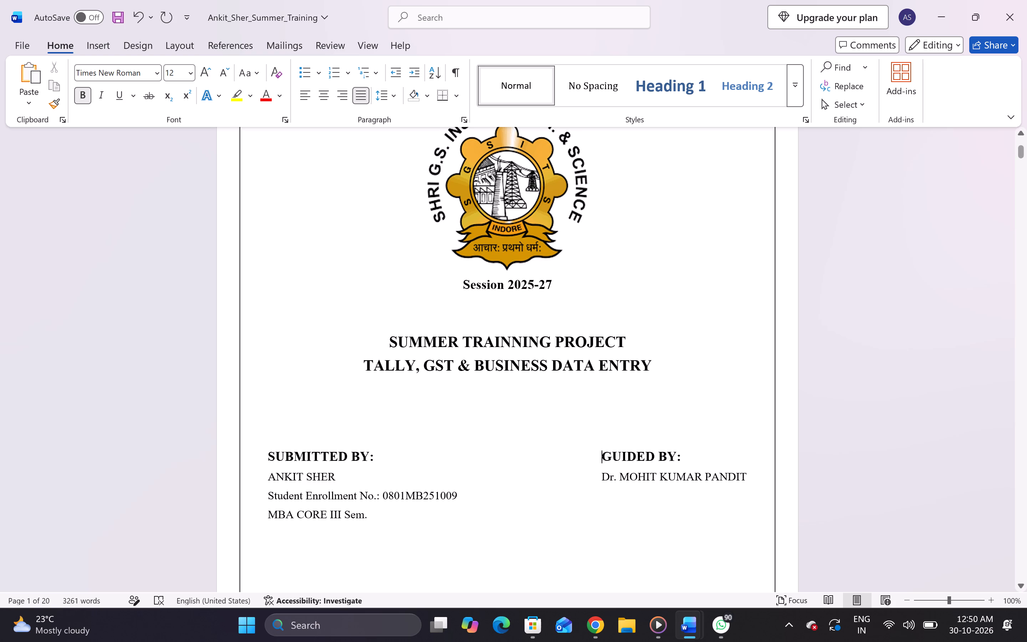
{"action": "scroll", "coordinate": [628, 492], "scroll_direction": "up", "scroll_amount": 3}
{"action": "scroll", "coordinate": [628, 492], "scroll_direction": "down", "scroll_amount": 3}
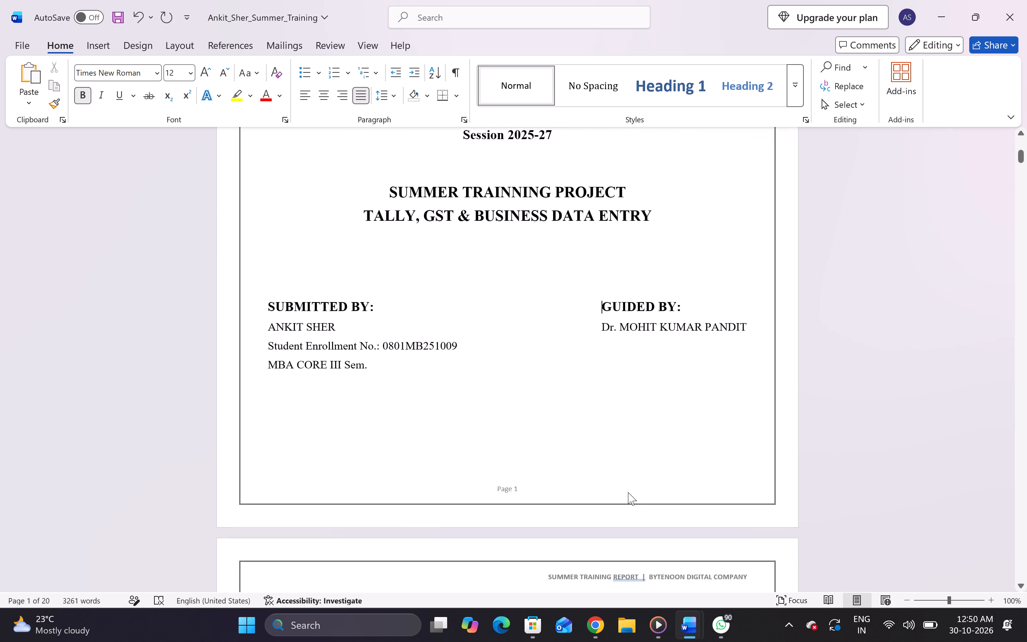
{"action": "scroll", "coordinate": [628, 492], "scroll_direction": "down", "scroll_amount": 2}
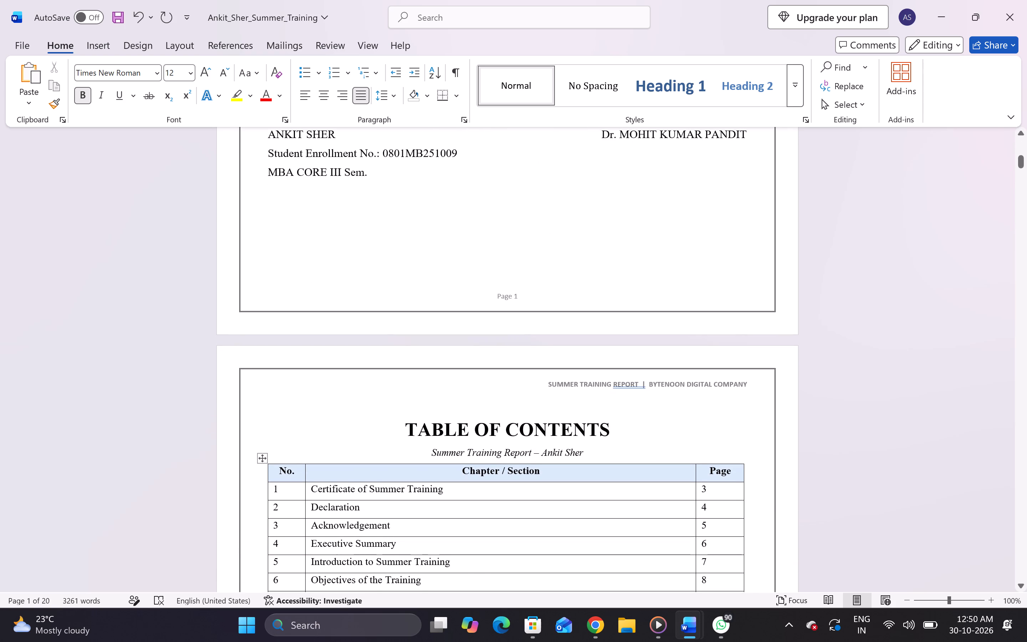
Review the table of contents, certificate and declaration pages for layout and content.
{"action": "scroll", "coordinate": [628, 492], "scroll_direction": "down", "scroll_amount": 8}
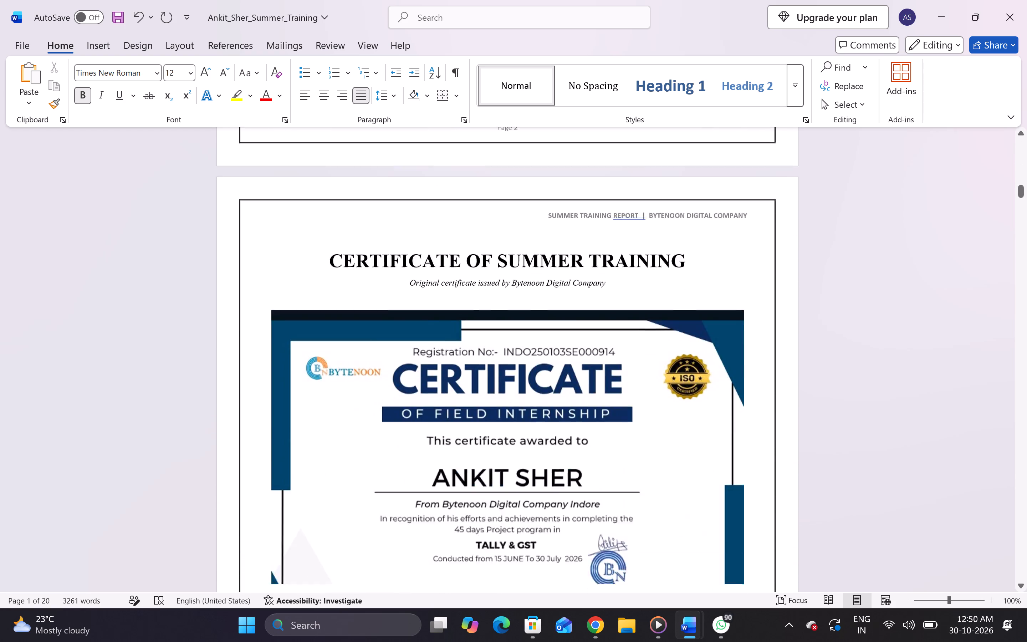
{"action": "scroll", "coordinate": [628, 492], "scroll_direction": "up", "scroll_amount": 4}
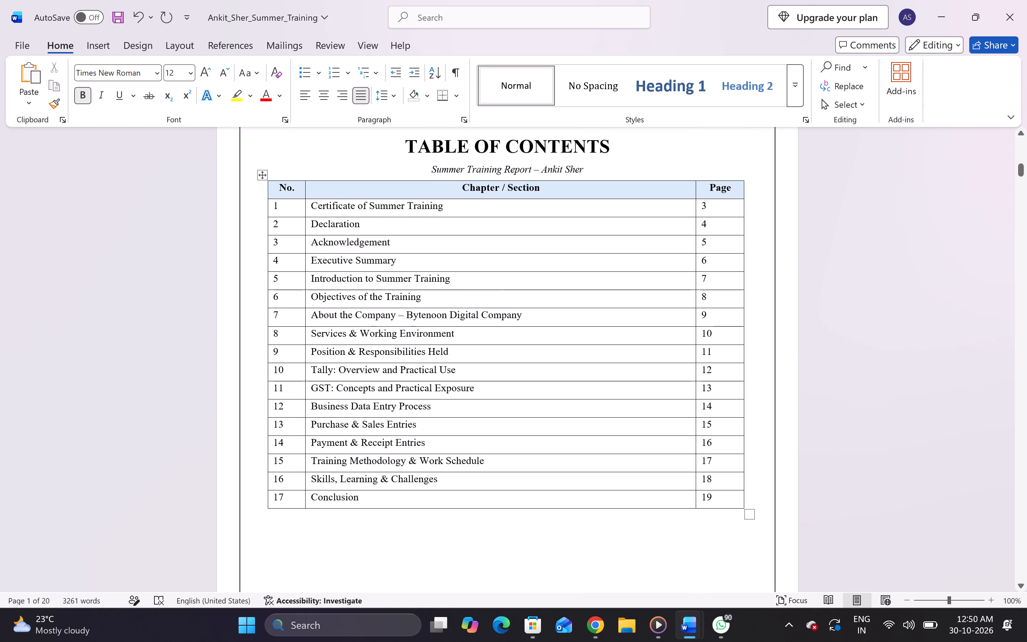
{"action": "scroll", "coordinate": [628, 492], "scroll_direction": "up", "scroll_amount": 2}
{"action": "scroll", "coordinate": [628, 492], "scroll_direction": "down", "scroll_amount": 4}
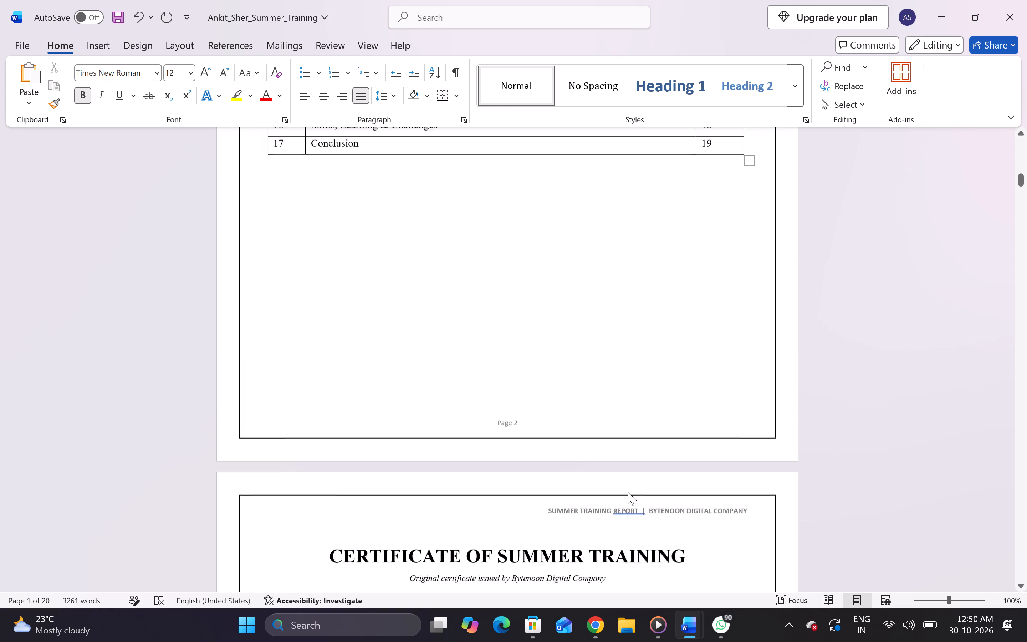
{"action": "scroll", "coordinate": [628, 492], "scroll_direction": "down", "scroll_amount": 5}
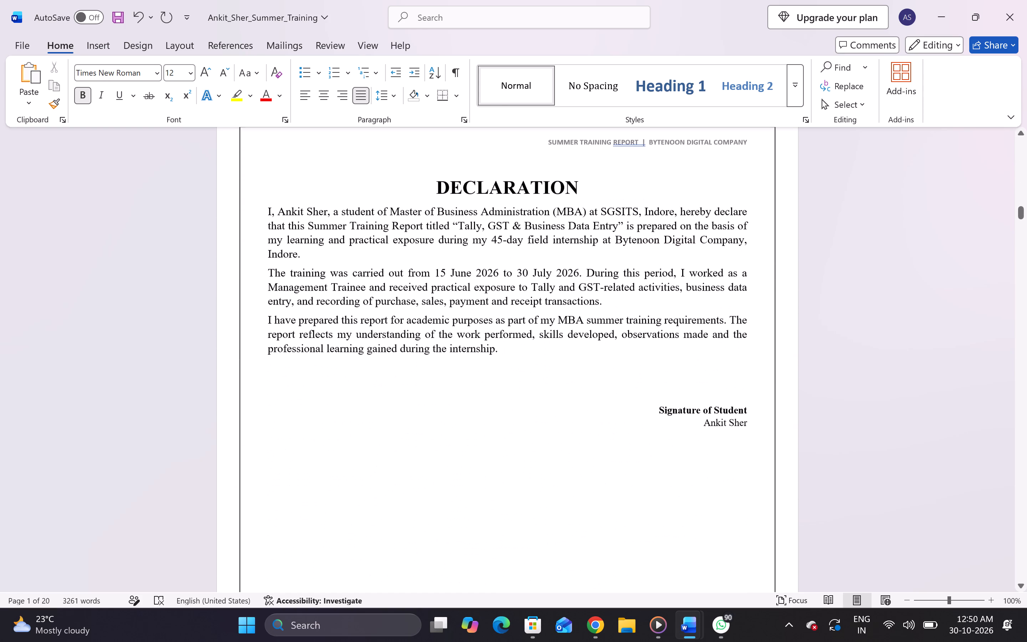
{"action": "scroll", "coordinate": [628, 492], "scroll_direction": "up", "scroll_amount": 2}
{"action": "scroll", "coordinate": [628, 492], "scroll_direction": "down", "scroll_amount": 1}
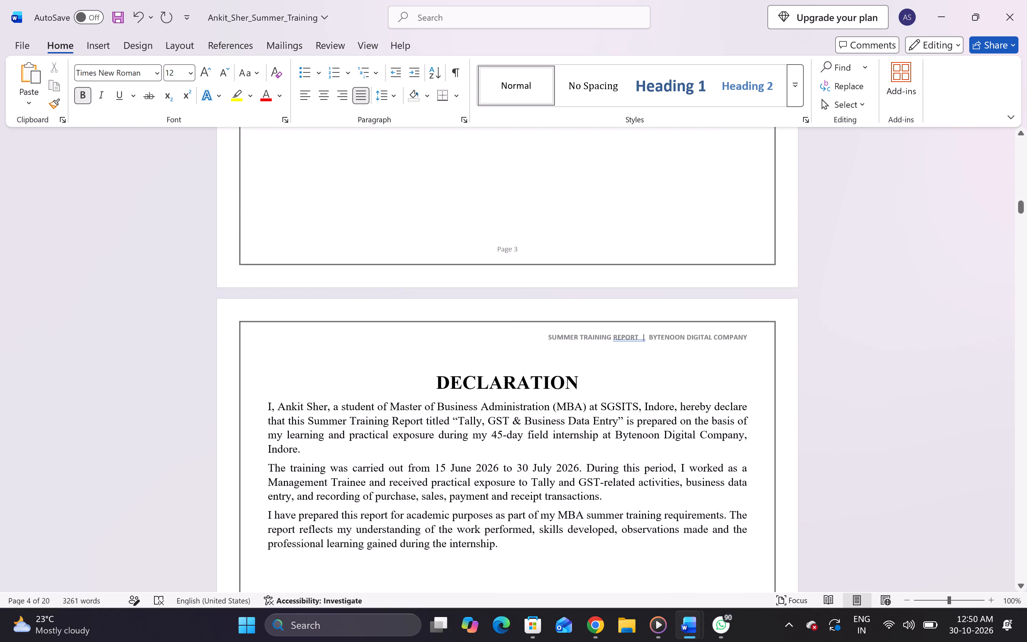
{"action": "scroll", "coordinate": [628, 492], "scroll_direction": "down", "scroll_amount": 1}
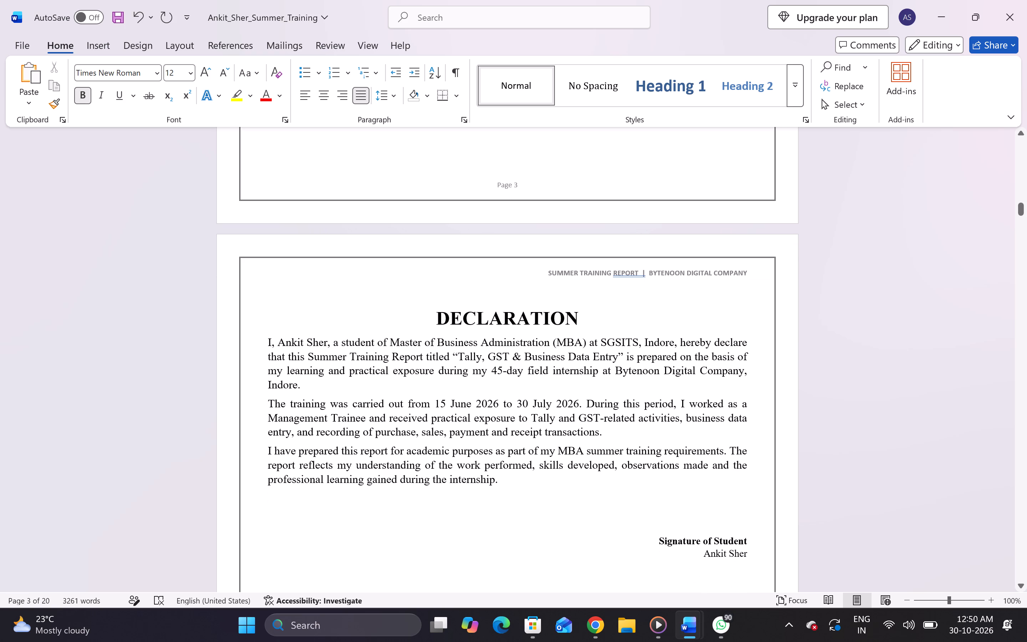
{"action": "scroll", "coordinate": [628, 492], "scroll_direction": "right", "scroll_amount": 1}
{"action": "scroll", "coordinate": [628, 492], "scroll_direction": "down", "scroll_amount": 1}
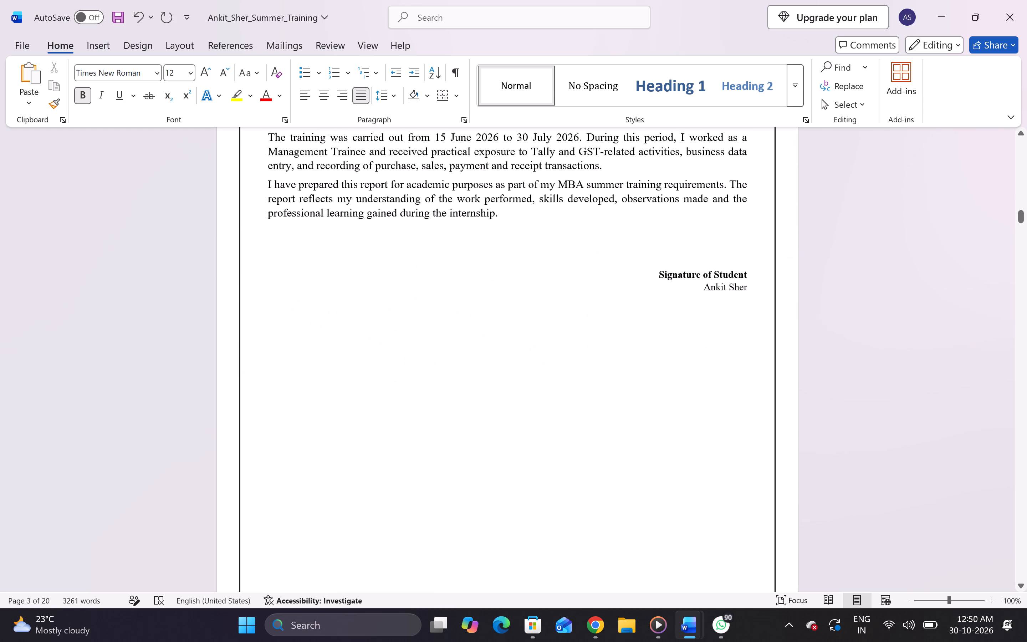
{"action": "left_click", "coordinate": [844, 374]}
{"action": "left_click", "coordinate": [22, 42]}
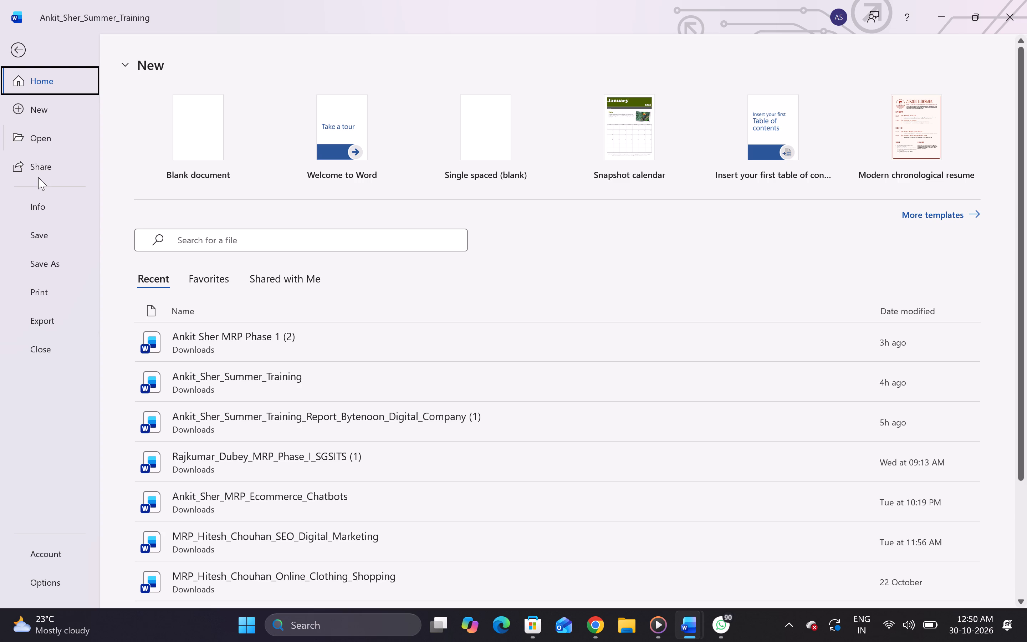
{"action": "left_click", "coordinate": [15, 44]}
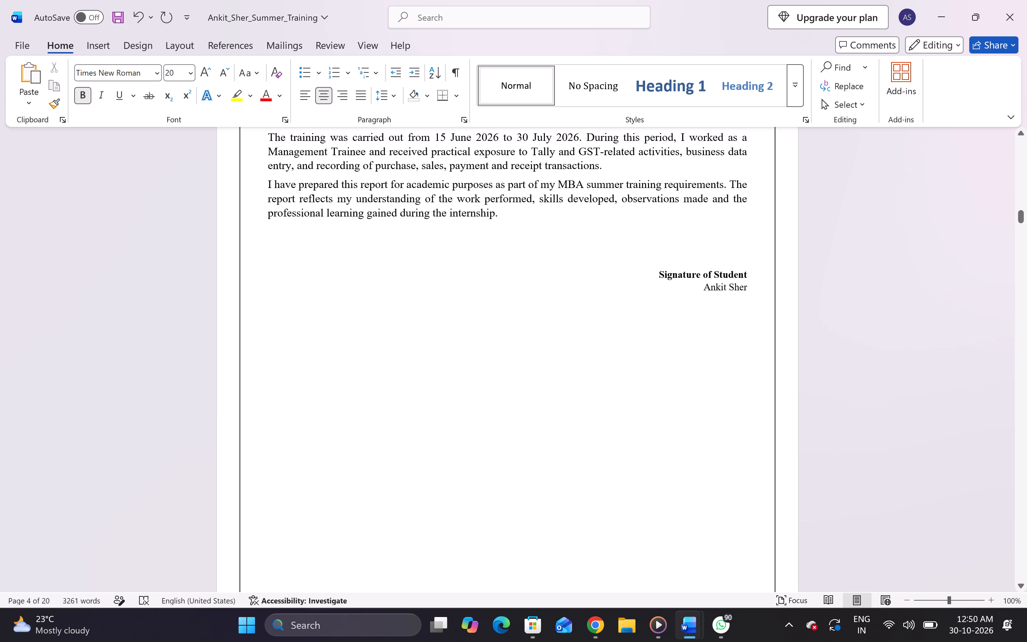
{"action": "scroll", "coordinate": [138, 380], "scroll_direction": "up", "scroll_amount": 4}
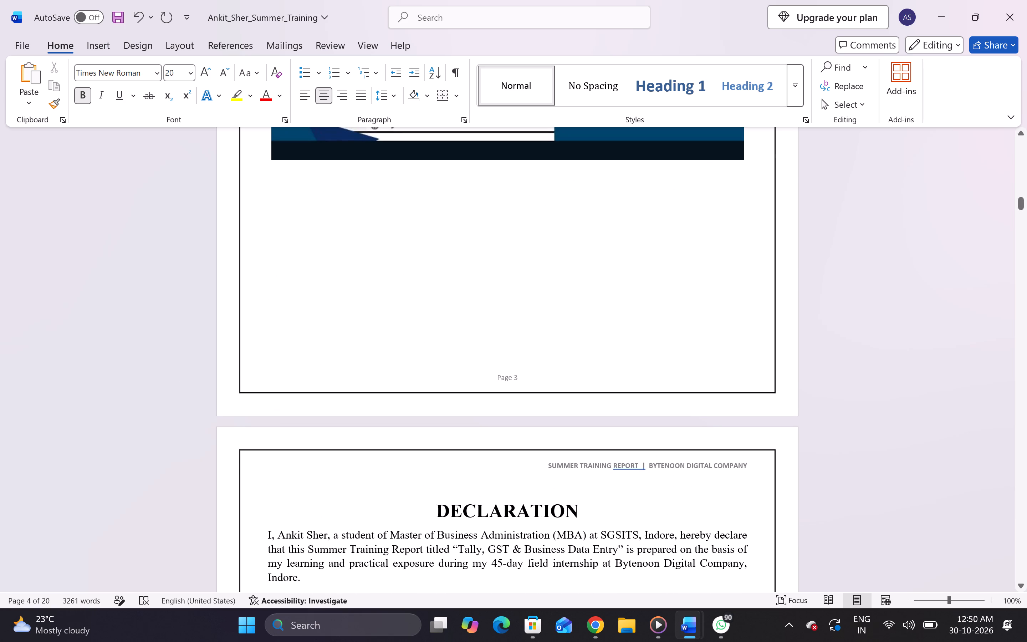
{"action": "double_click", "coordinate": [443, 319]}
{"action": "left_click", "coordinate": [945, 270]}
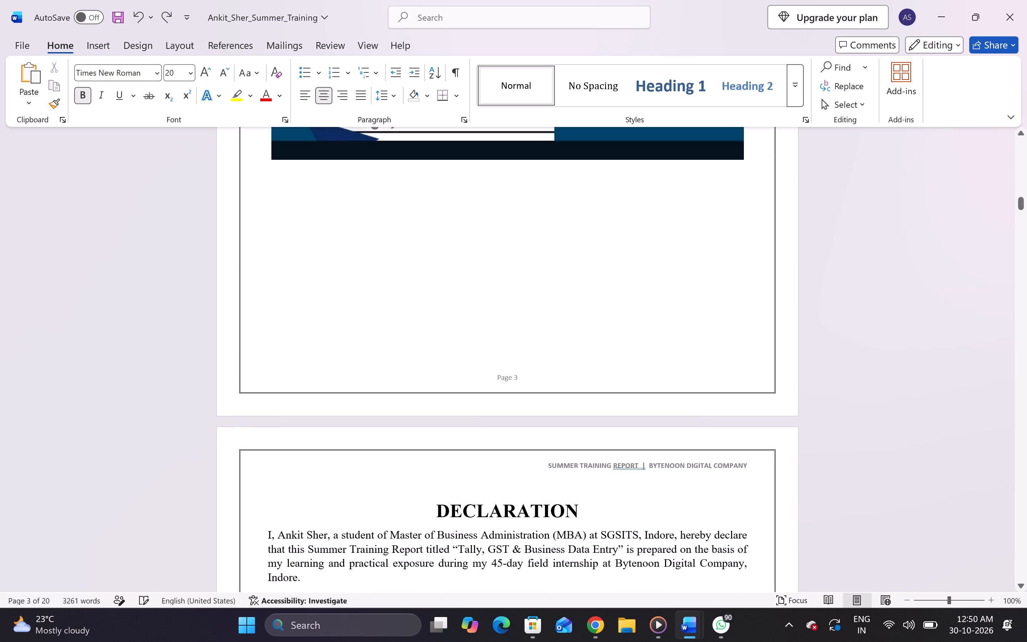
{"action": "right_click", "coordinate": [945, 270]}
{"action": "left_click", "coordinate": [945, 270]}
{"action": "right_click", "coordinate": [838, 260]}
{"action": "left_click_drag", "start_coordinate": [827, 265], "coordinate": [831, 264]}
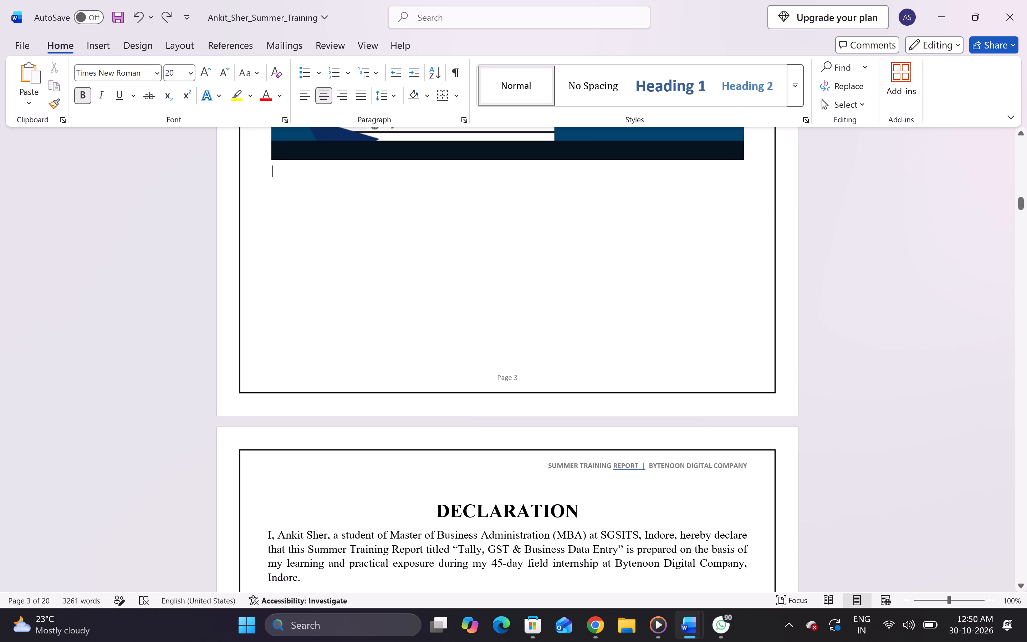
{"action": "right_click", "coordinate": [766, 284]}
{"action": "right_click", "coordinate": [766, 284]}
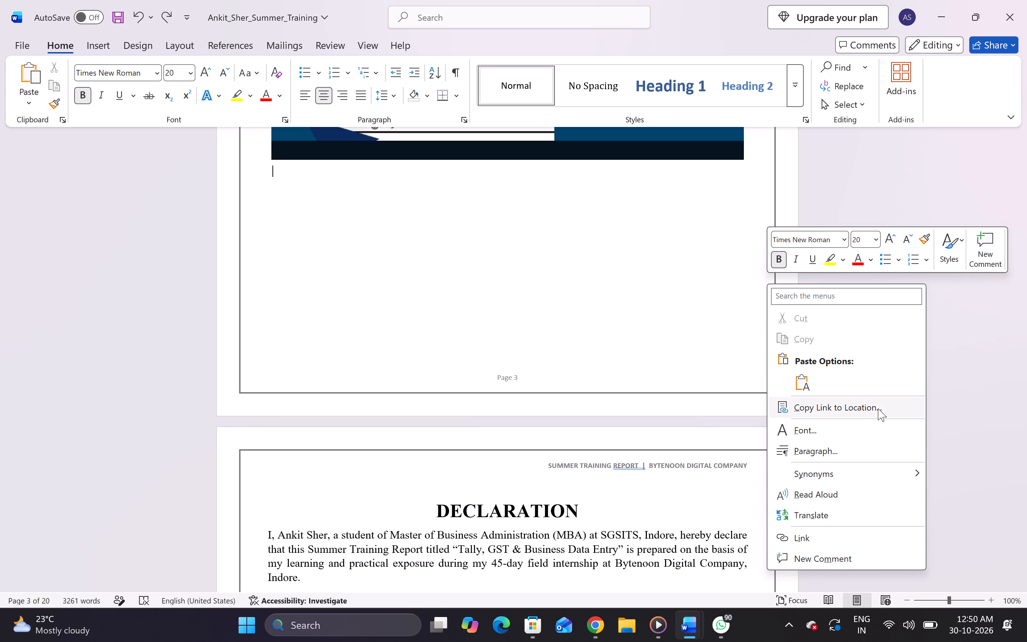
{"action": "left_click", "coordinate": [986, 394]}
Review the pages from the cover through the early chapters, checking page numbers and the spacing above chapter headings.
{"action": "scroll", "coordinate": [986, 394], "scroll_direction": "up", "scroll_amount": 9}
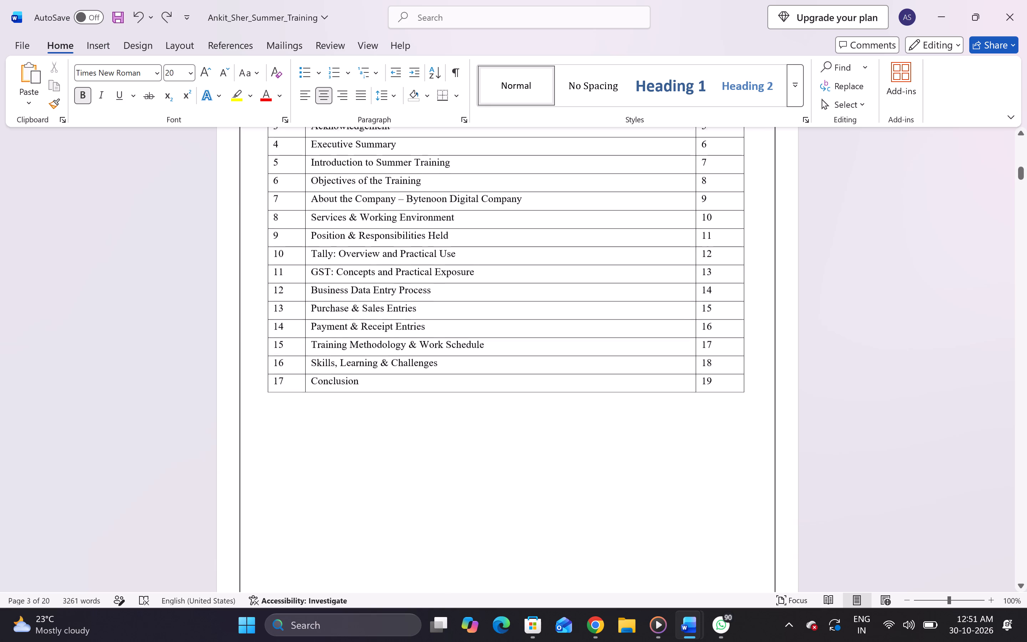
{"action": "scroll", "coordinate": [986, 394], "scroll_direction": "up", "scroll_amount": 2}
{"action": "scroll", "coordinate": [986, 394], "scroll_direction": "right", "scroll_amount": 1}
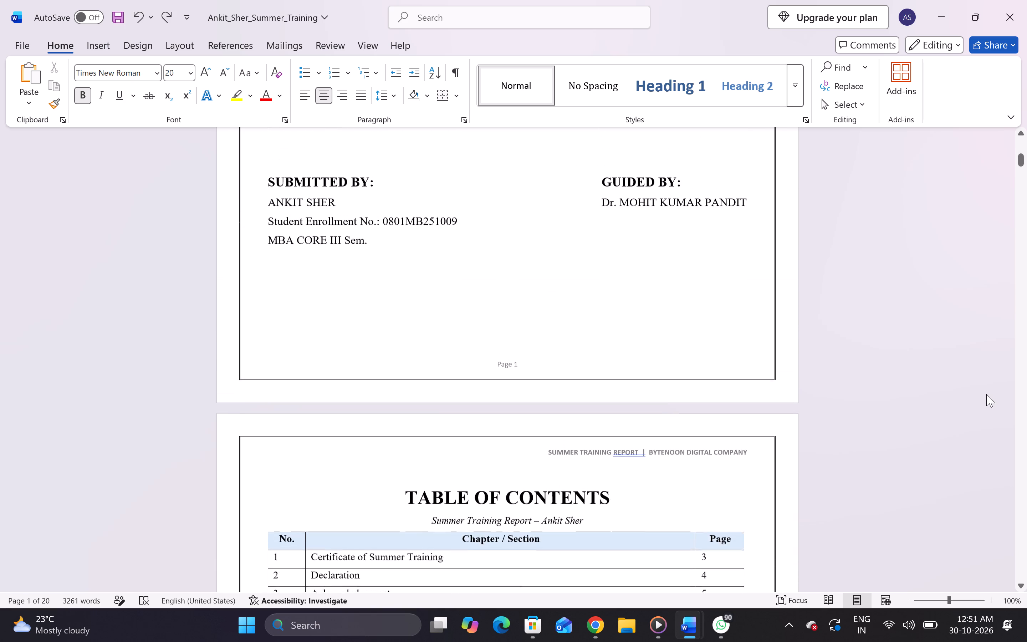
{"action": "scroll", "coordinate": [986, 394], "scroll_direction": "down", "scroll_amount": 3}
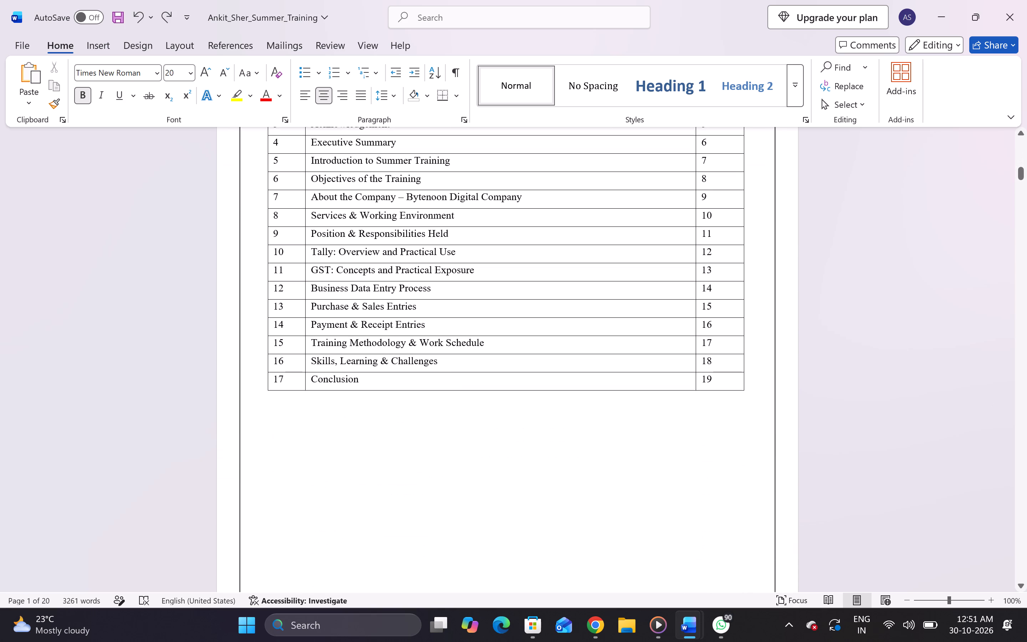
{"action": "scroll", "coordinate": [696, 513], "scroll_direction": "down", "scroll_amount": 2}
{"action": "left_click", "coordinate": [513, 477]}
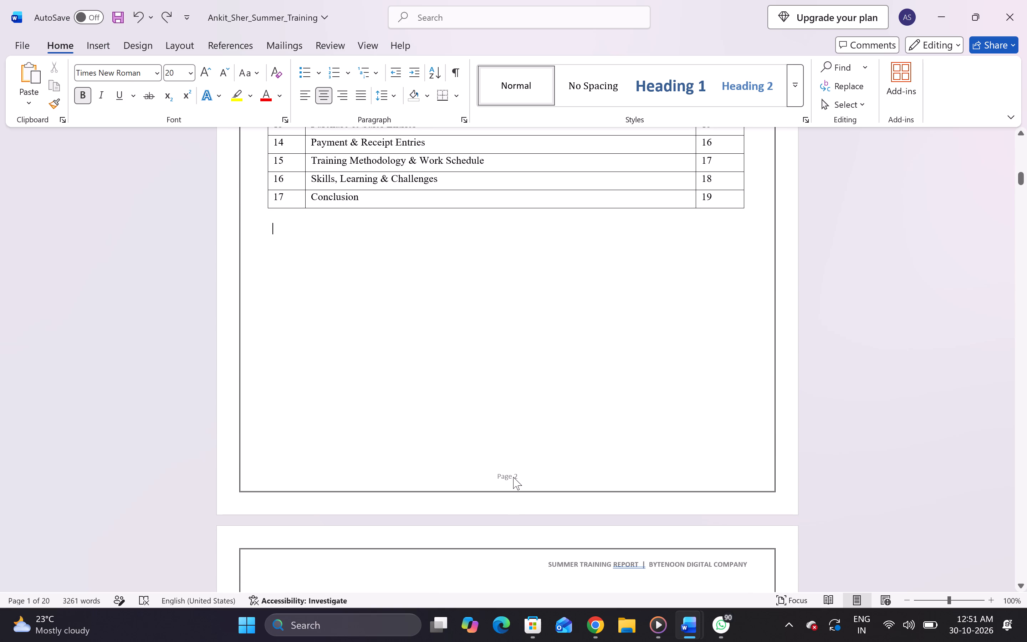
{"action": "left_click", "coordinate": [513, 477]}
{"action": "left_click_drag", "start_coordinate": [513, 477], "coordinate": [521, 471]}
{"action": "left_click", "coordinate": [521, 471]}
{"action": "scroll", "coordinate": [521, 471], "scroll_direction": "up", "scroll_amount": 5}
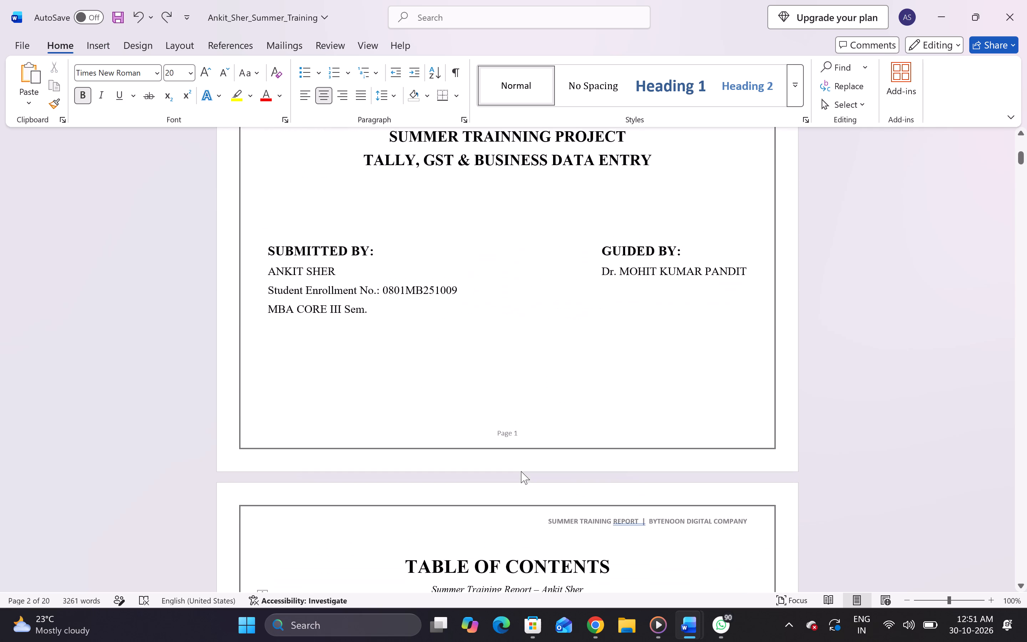
{"action": "scroll", "coordinate": [521, 471], "scroll_direction": "up", "scroll_amount": 2}
{"action": "scroll", "coordinate": [521, 471], "scroll_direction": "down", "scroll_amount": 5}
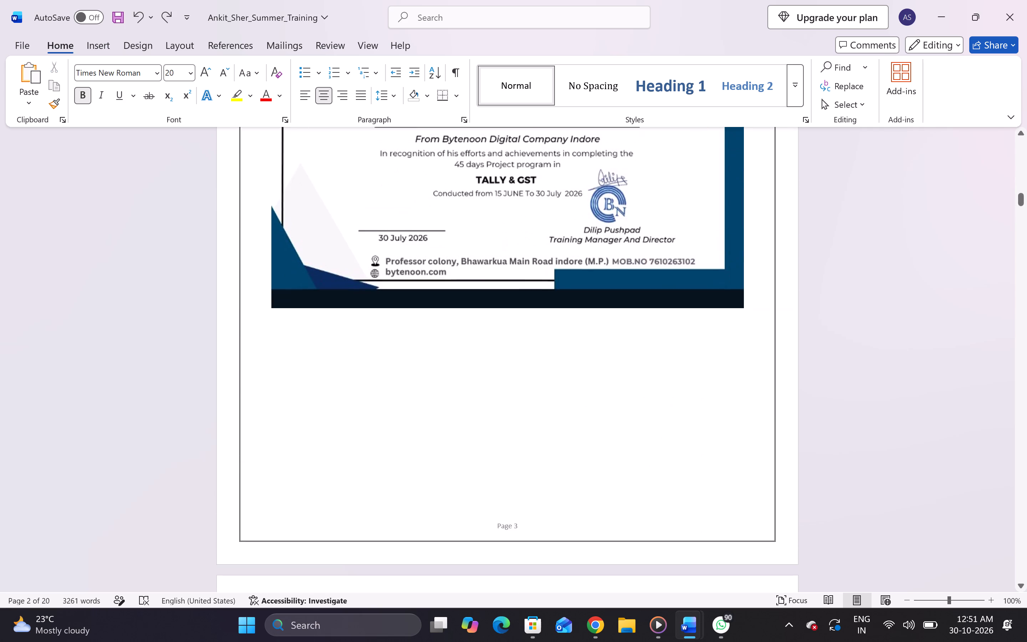
{"action": "scroll", "coordinate": [521, 471], "scroll_direction": "up", "scroll_amount": 1}
{"action": "scroll", "coordinate": [521, 471], "scroll_direction": "down", "scroll_amount": 2}
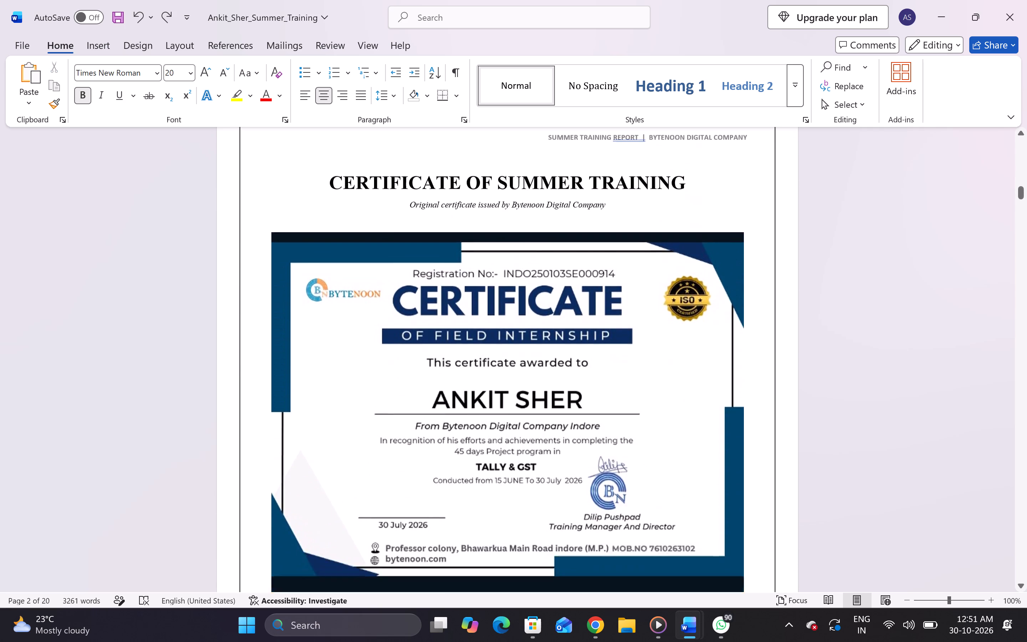
{"action": "scroll", "coordinate": [521, 471], "scroll_direction": "down", "scroll_amount": 7}
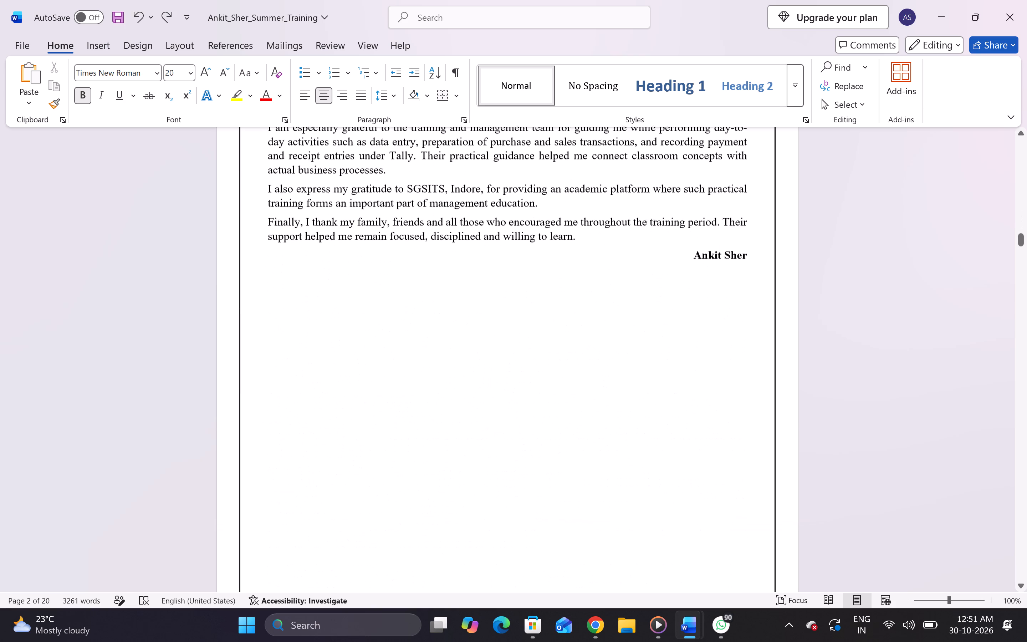
{"action": "scroll", "coordinate": [521, 471], "scroll_direction": "down", "scroll_amount": 6}
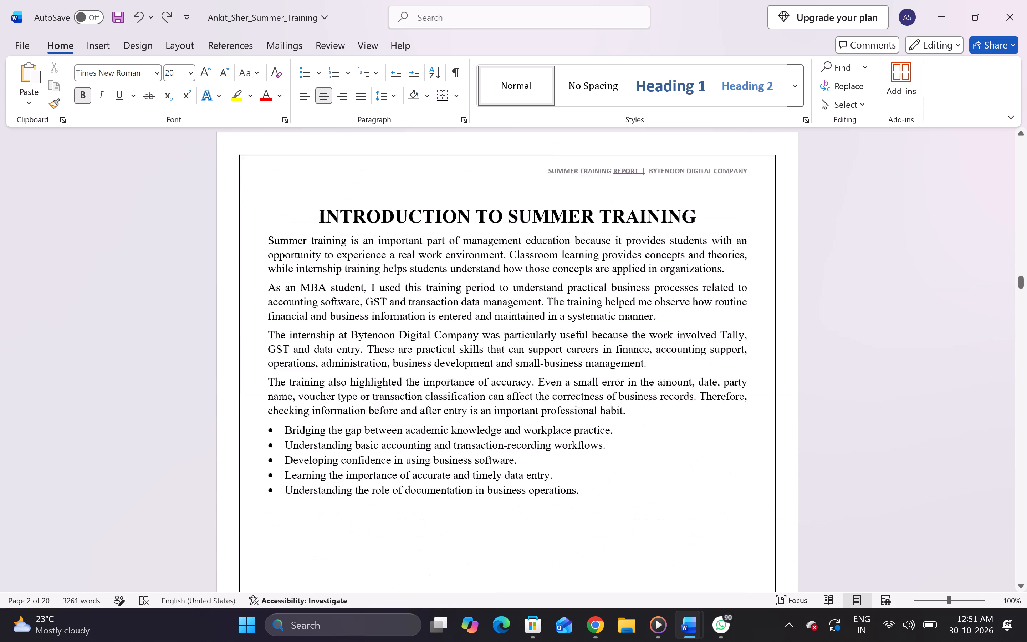
{"action": "scroll", "coordinate": [521, 471], "scroll_direction": "down", "scroll_amount": 3}
Insert a blank line above the "ABOUT THE COMPANY – BYTENOON DIGITAL COMPANY" and "SERVICES & WORKING ENVIRONMENT" headings.
{"action": "scroll", "coordinate": [521, 471], "scroll_direction": "up", "scroll_amount": 1}
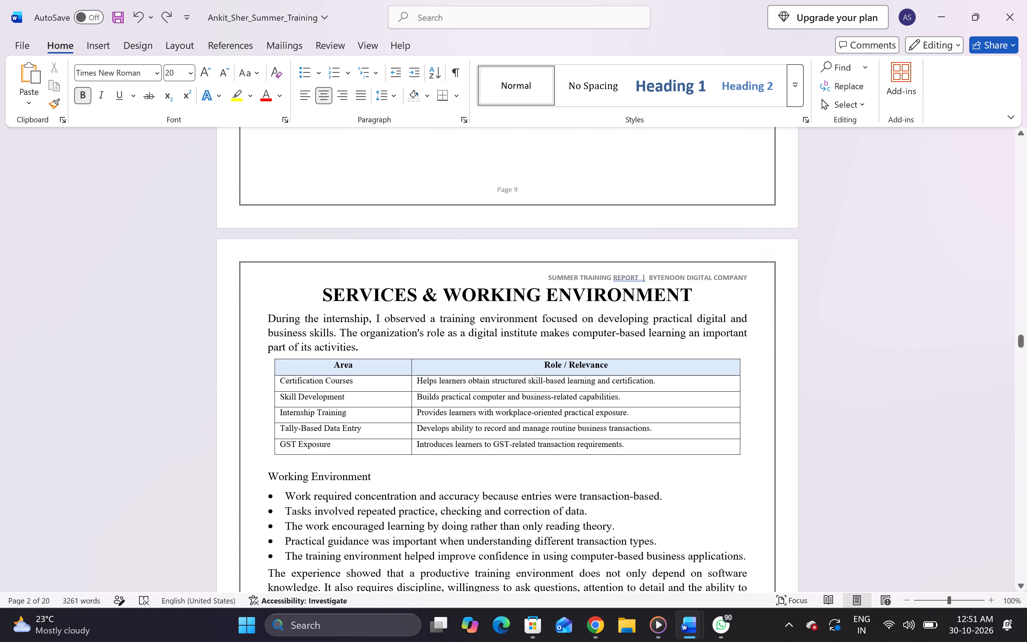
{"action": "scroll", "coordinate": [521, 471], "scroll_direction": "up", "scroll_amount": 2}
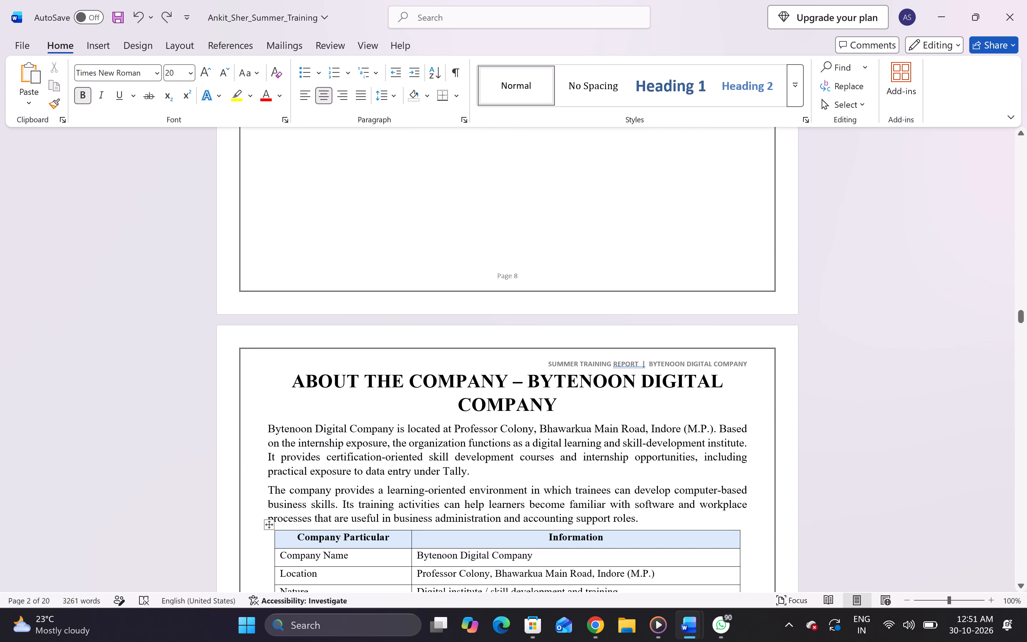
{"action": "left_click", "coordinate": [288, 383]}
{"action": "key", "text": "Return"}
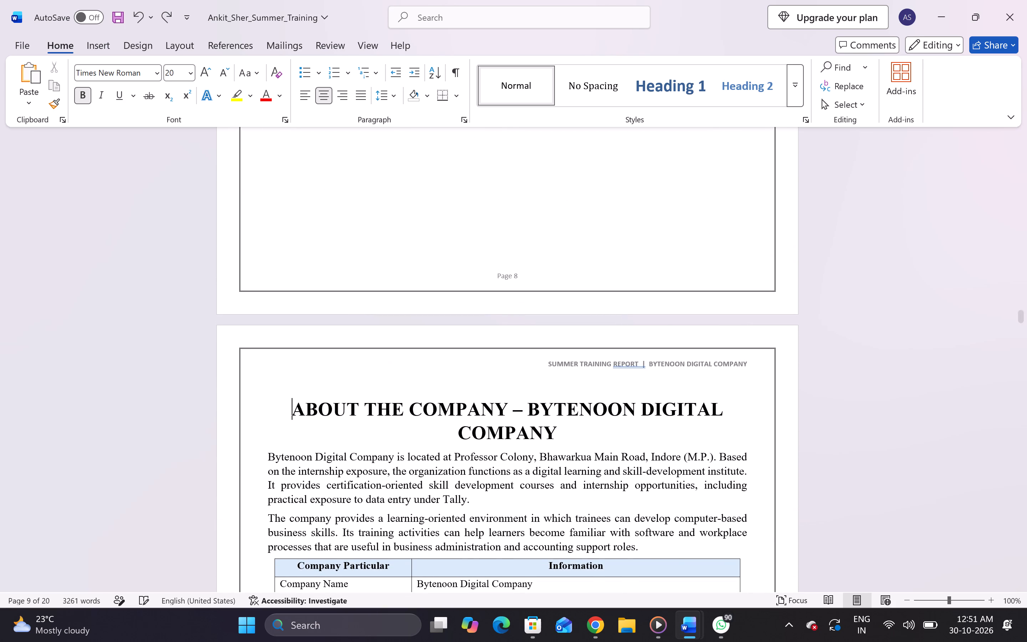
{"action": "scroll", "coordinate": [288, 383], "scroll_direction": "down", "scroll_amount": 4}
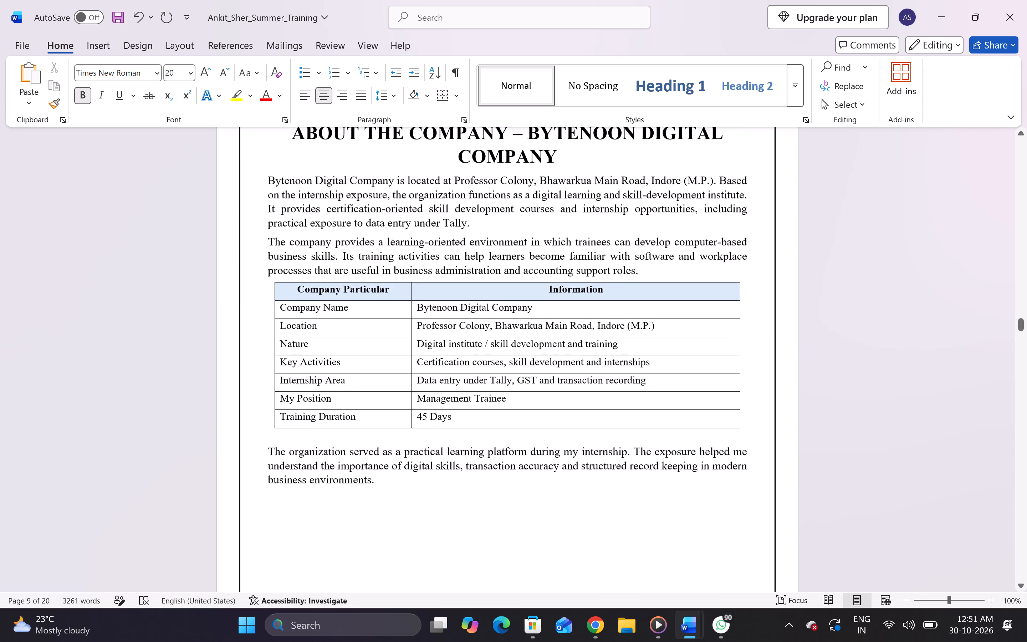
{"action": "scroll", "coordinate": [288, 383], "scroll_direction": "down", "scroll_amount": 3}
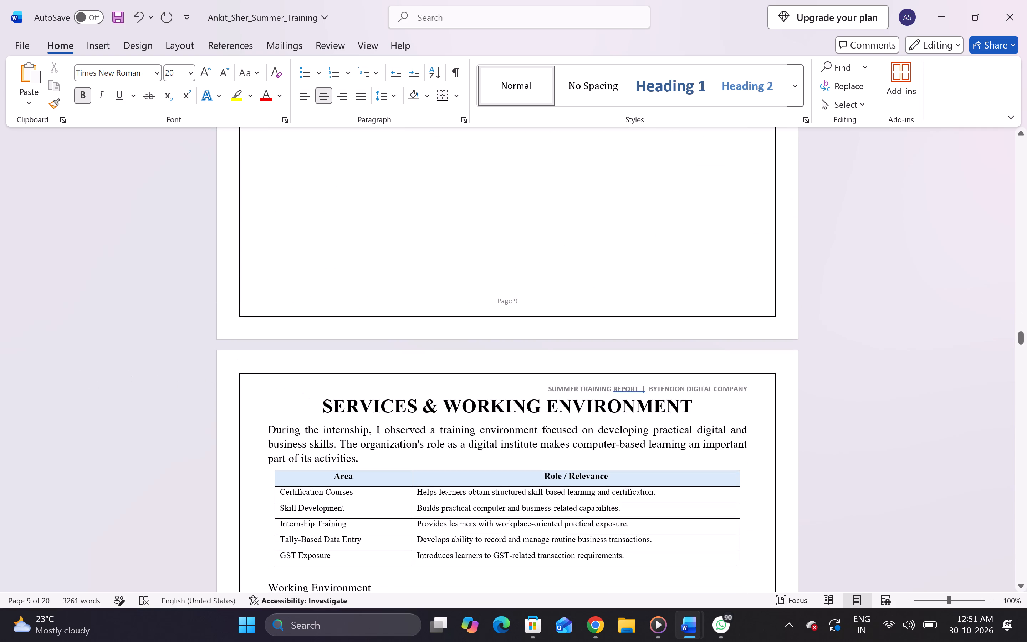
{"action": "left_click", "coordinate": [314, 397]}
{"action": "key", "text": "Return"}
Insert a blank line above the "POSITION & RESPONSIBILITIES HELD" and "TALLY: OVERVIEW AND PRACTICAL USE" headings.
{"action": "scroll", "coordinate": [314, 397], "scroll_direction": "down", "scroll_amount": 2}
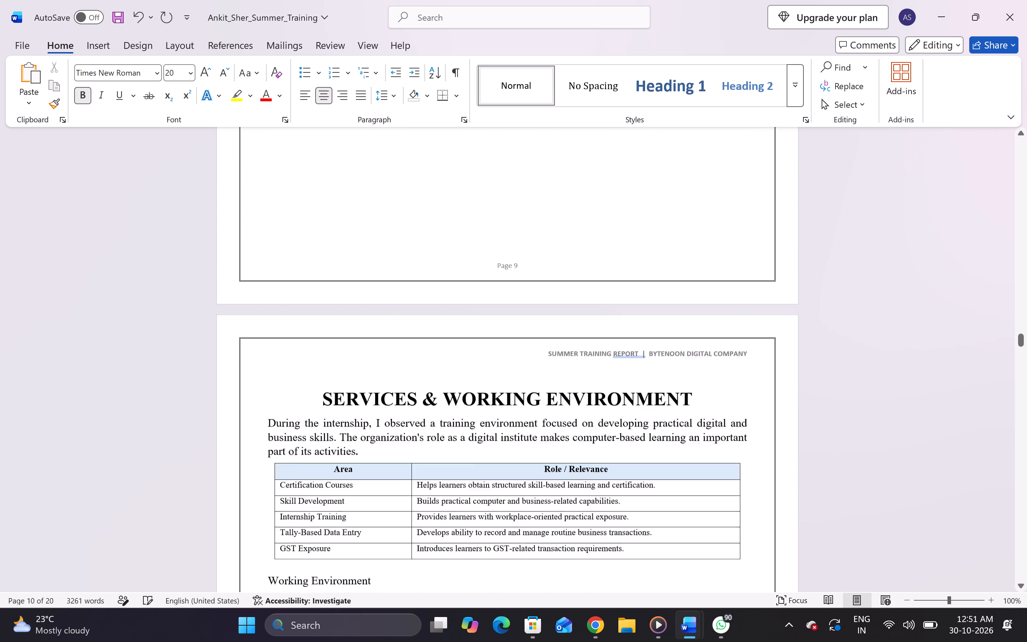
{"action": "scroll", "coordinate": [314, 397], "scroll_direction": "down", "scroll_amount": 4}
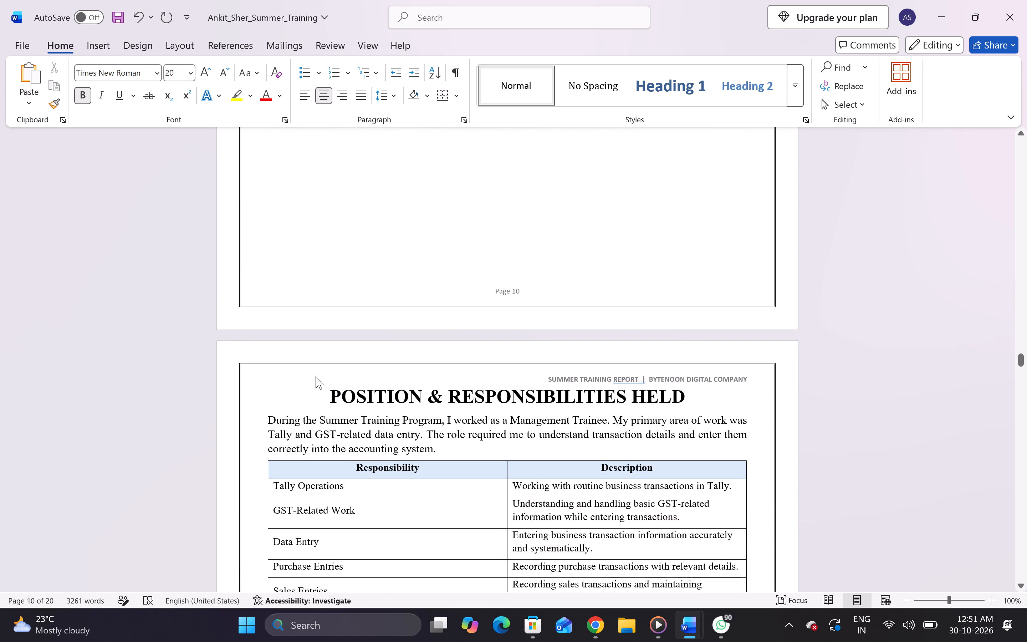
{"action": "left_click", "coordinate": [320, 388]}
{"action": "key", "text": "Return"}
{"action": "scroll", "coordinate": [320, 388], "scroll_direction": "down", "scroll_amount": 1}
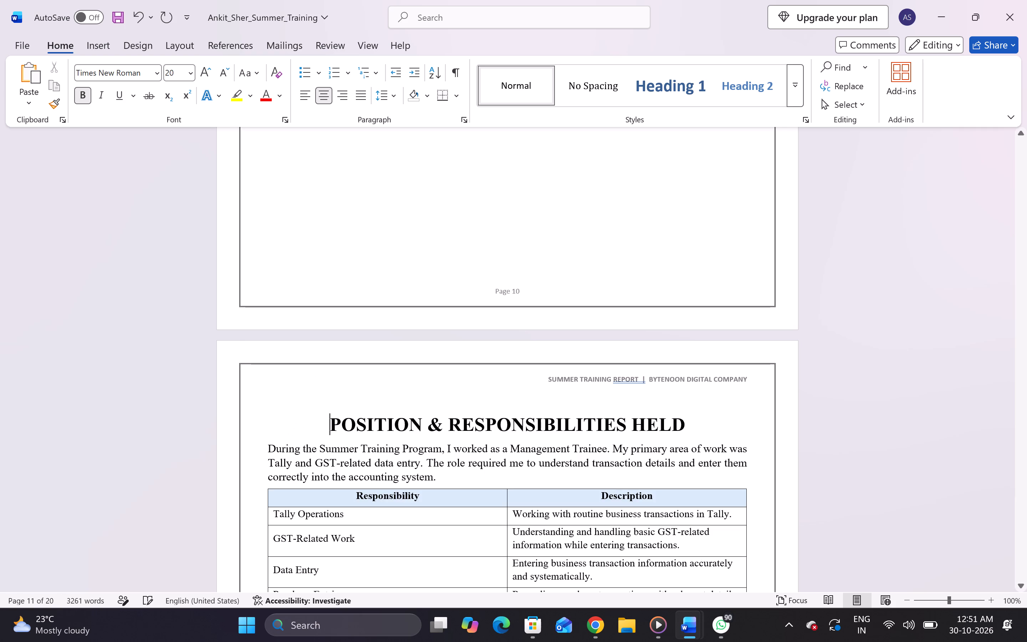
{"action": "scroll", "coordinate": [320, 388], "scroll_direction": "down", "scroll_amount": 6}
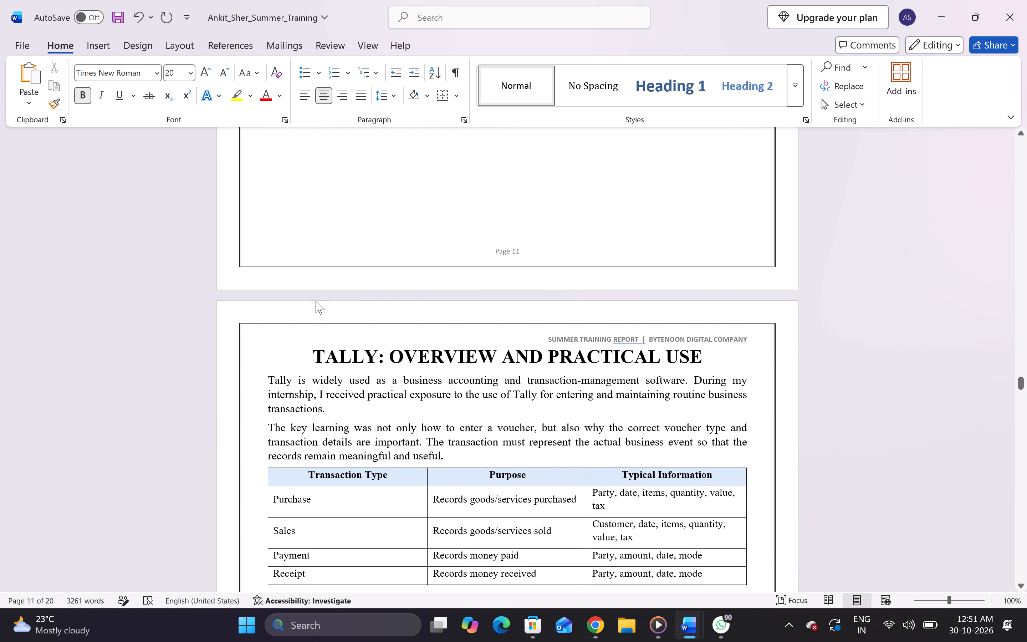
{"action": "left_click", "coordinate": [310, 358]}
{"action": "key", "text": "Return"}
Insert a blank line above the "GST: CONCEPTS AND PRACTICAL EXPOSURE" and "BUSINESS DATA ENTRY PROCESS" headings.
{"action": "scroll", "coordinate": [310, 358], "scroll_direction": "down", "scroll_amount": 1}
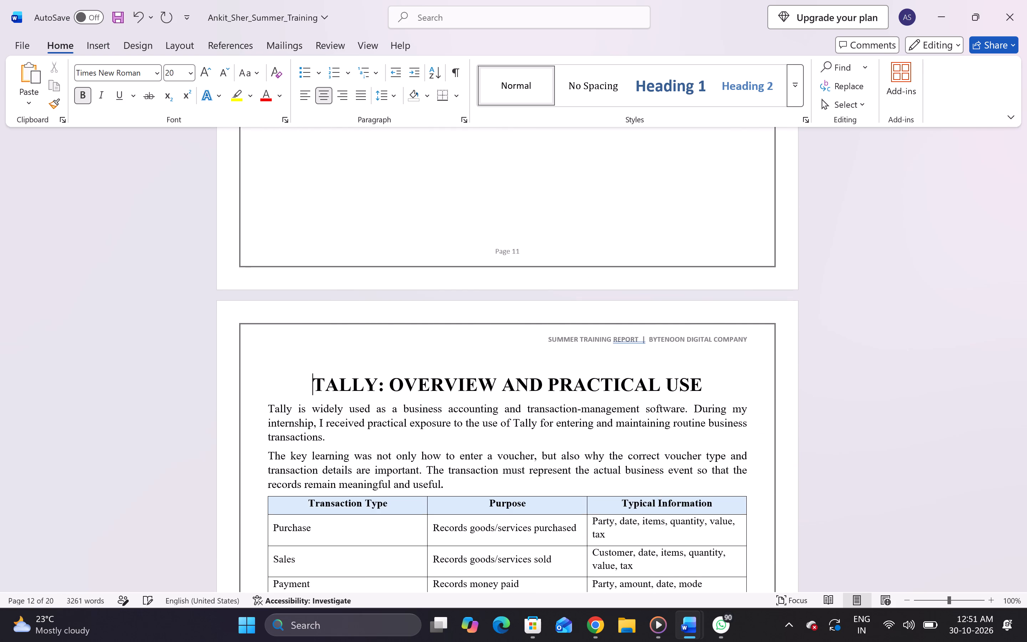
{"action": "scroll", "coordinate": [310, 358], "scroll_direction": "down", "scroll_amount": 6}
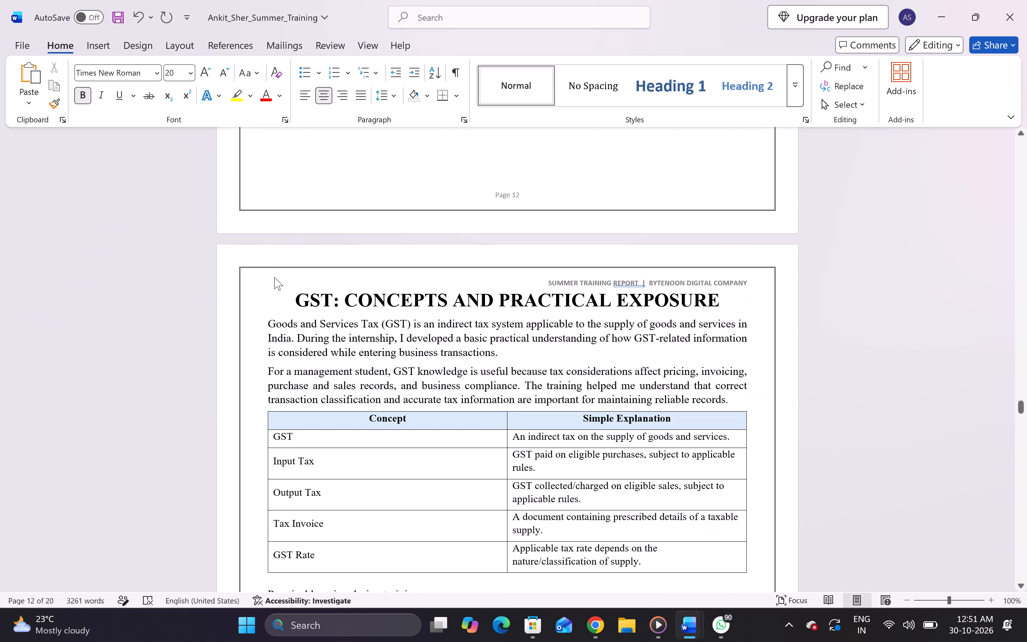
{"action": "left_click", "coordinate": [285, 299]}
{"action": "key", "text": "Return"}
{"action": "scroll", "coordinate": [285, 299], "scroll_direction": "down", "scroll_amount": 2}
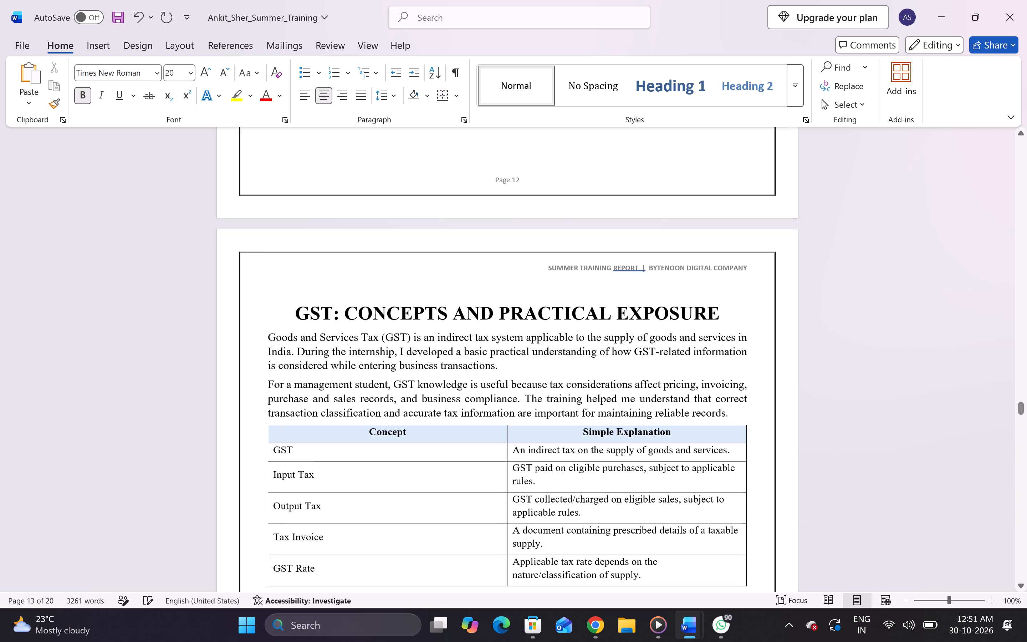
{"action": "scroll", "coordinate": [285, 299], "scroll_direction": "down", "scroll_amount": 5}
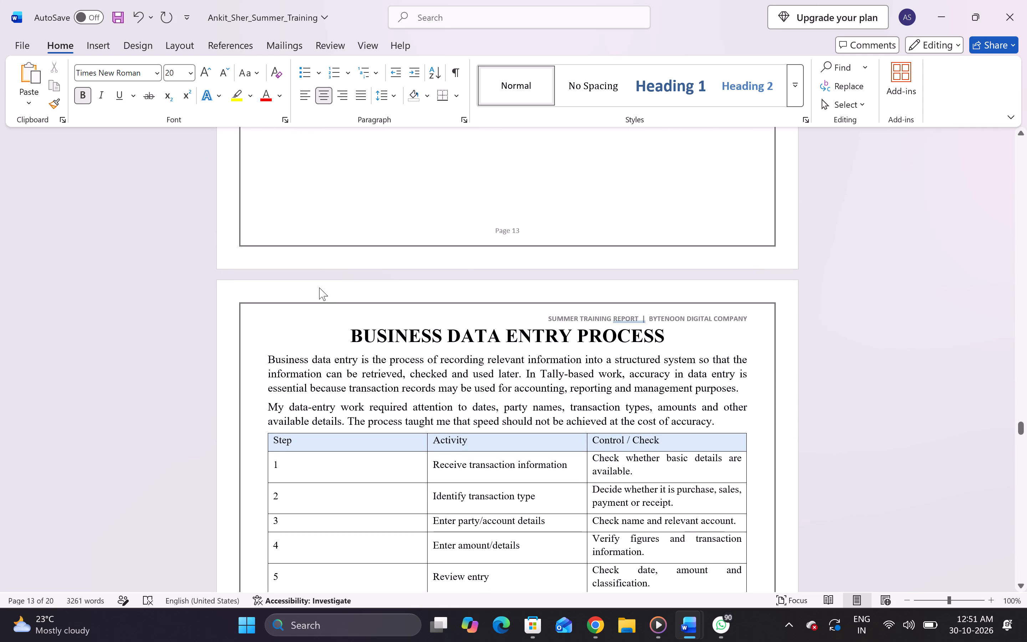
{"action": "left_click", "coordinate": [329, 332]}
{"action": "key", "text": "Return"}
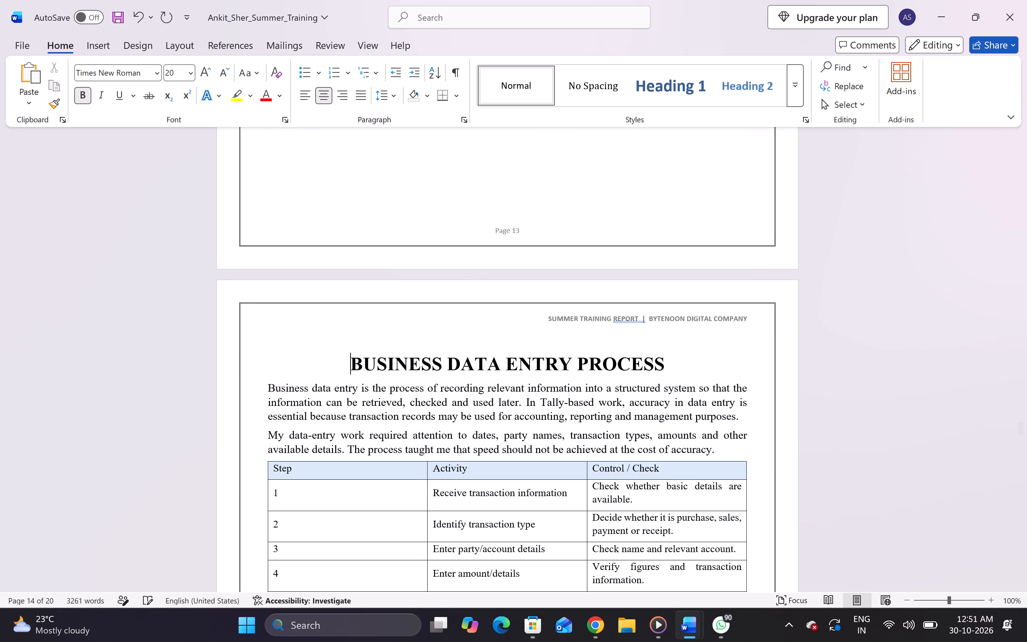
Insert a blank line above the "PURCHASE & SALES ENTRIES" and "PAYMENT & RECEIPT ENTRIES" headings.
{"action": "scroll", "coordinate": [329, 332], "scroll_direction": "down", "scroll_amount": 6}
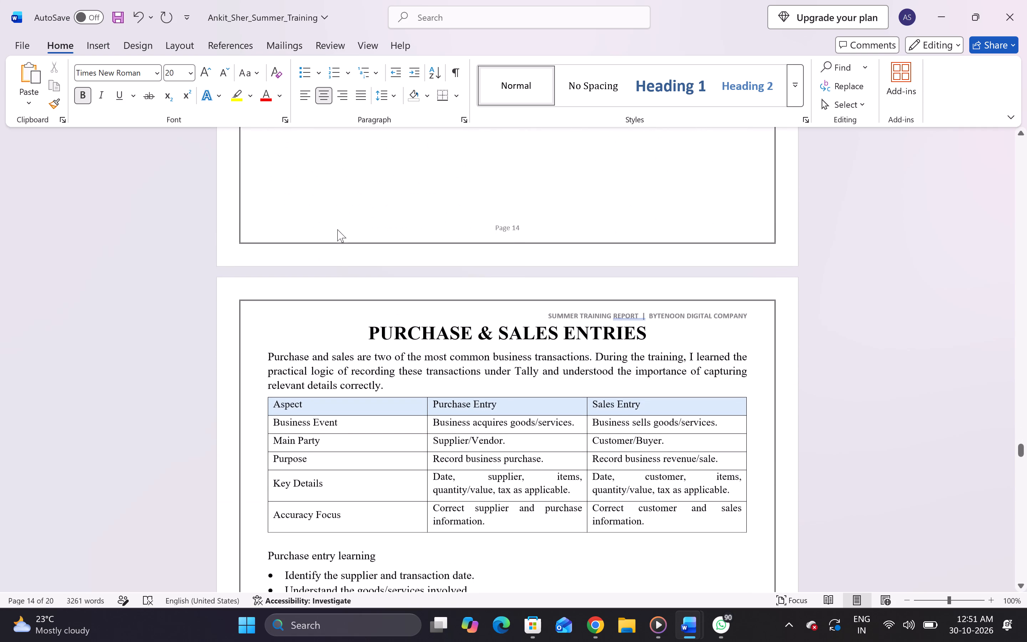
{"action": "left_click", "coordinate": [353, 331]}
{"action": "key", "text": "Return"}
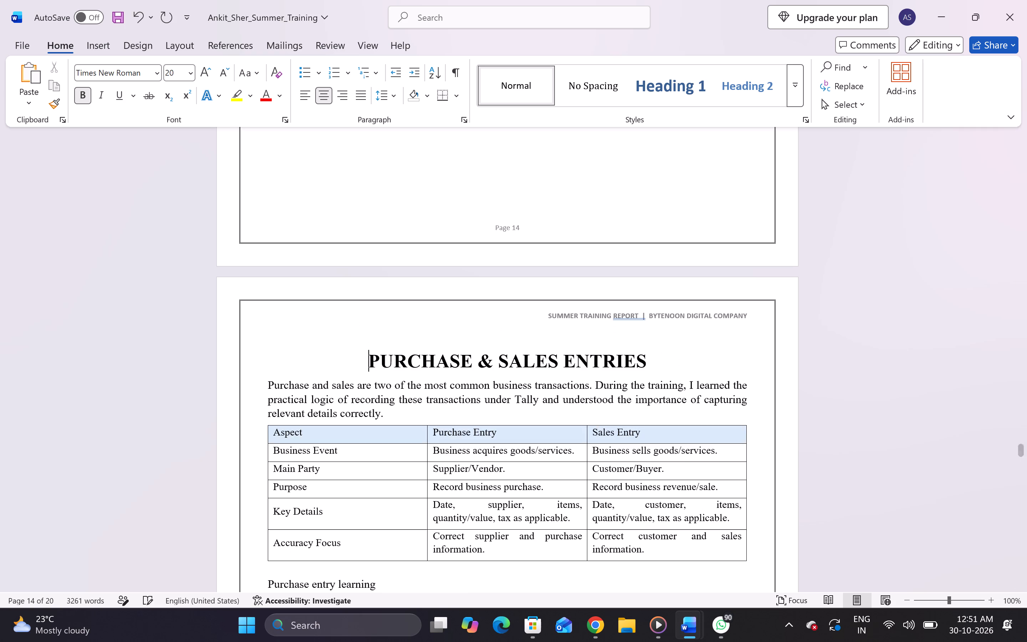
{"action": "scroll", "coordinate": [353, 331], "scroll_direction": "down", "scroll_amount": 6}
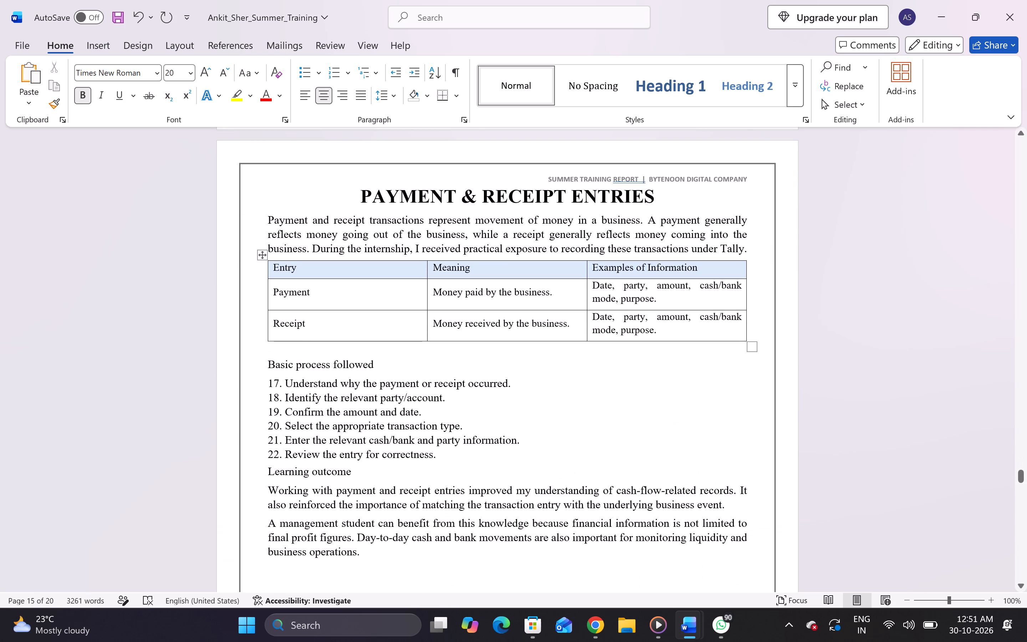
{"action": "left_click", "coordinate": [339, 199]}
{"action": "key", "text": "Return"}
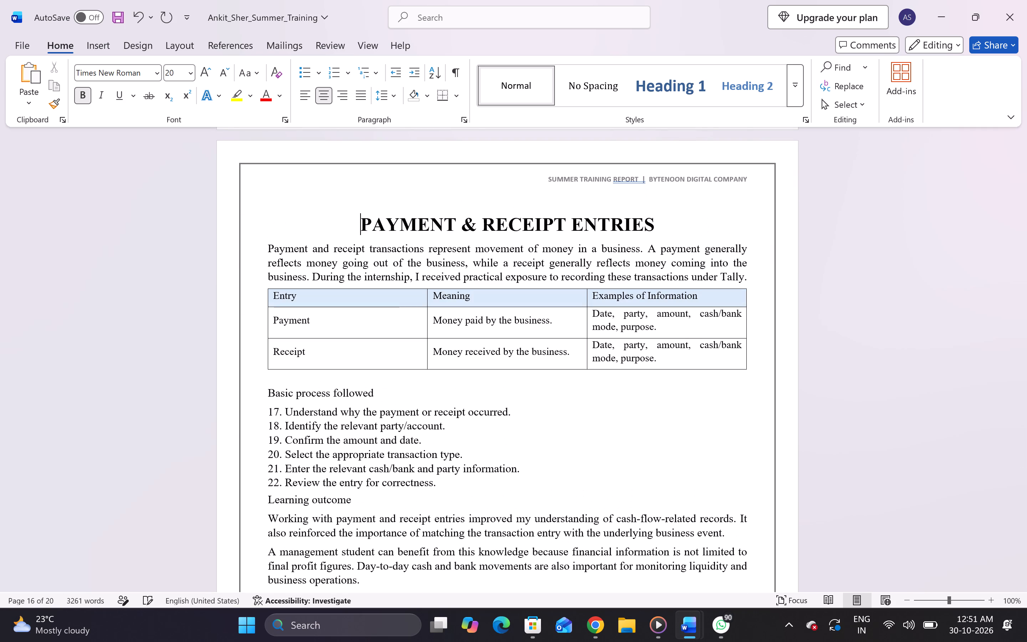
Insert a blank line above the "TRAINING METHODOLOGY & WORK SCHEDULE" and "SKILLS, LEARNING & CHALLENGES" headings.
{"action": "scroll", "coordinate": [339, 199], "scroll_direction": "down", "scroll_amount": 5}
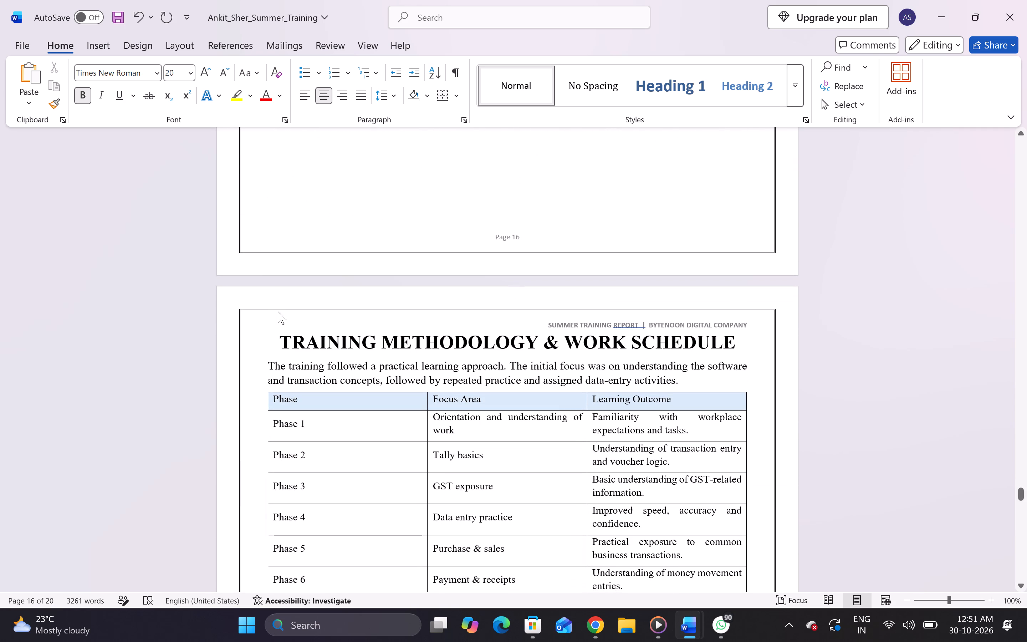
{"action": "left_click", "coordinate": [271, 340]}
{"action": "key", "text": "Return"}
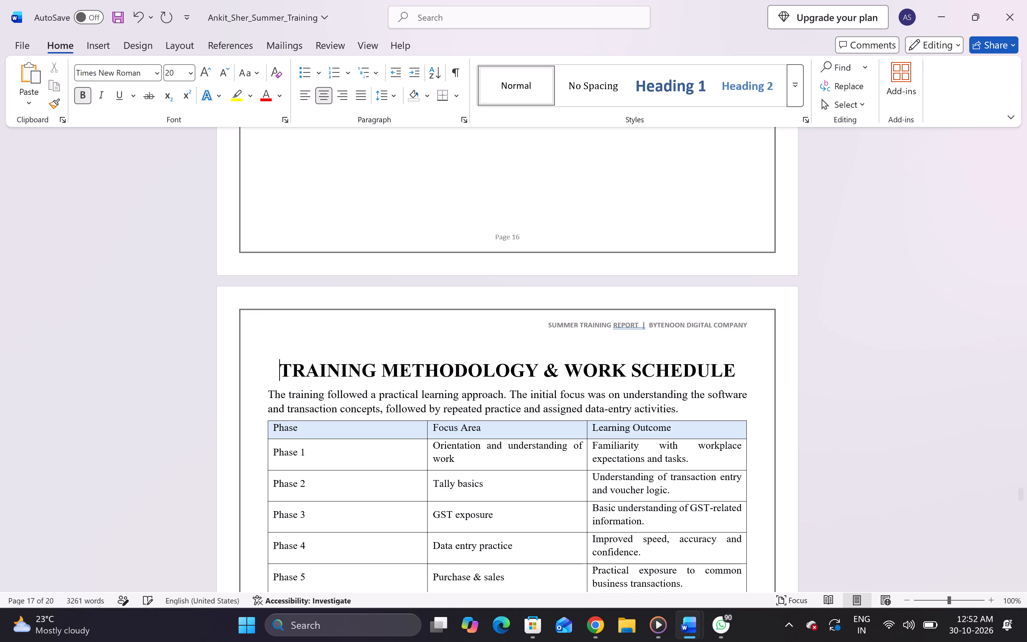
{"action": "scroll", "coordinate": [271, 340], "scroll_direction": "down", "scroll_amount": 5}
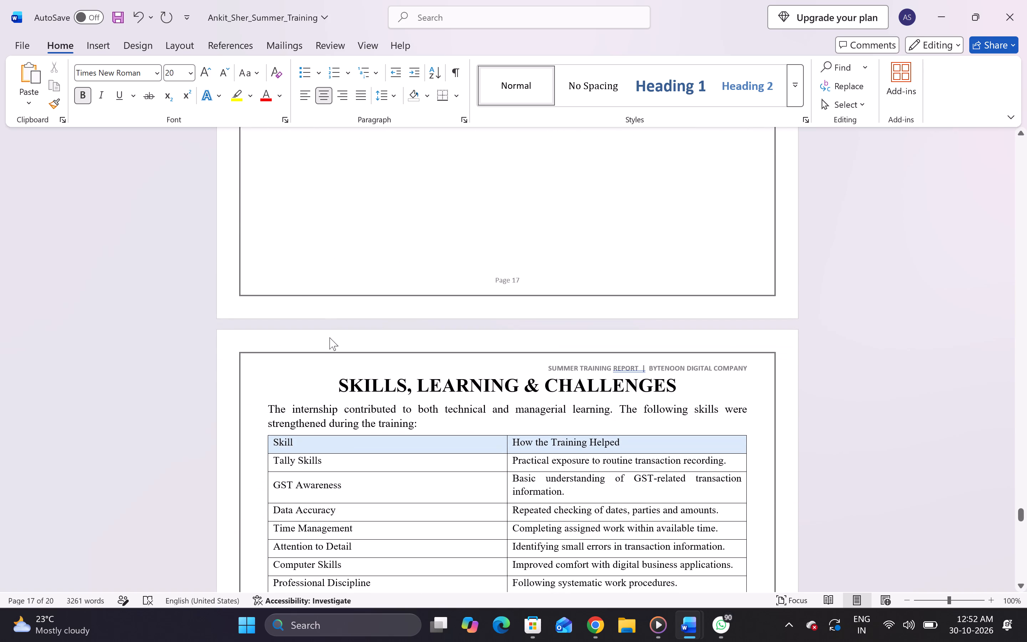
{"action": "left_click", "coordinate": [332, 382]}
{"action": "key", "text": "Return"}
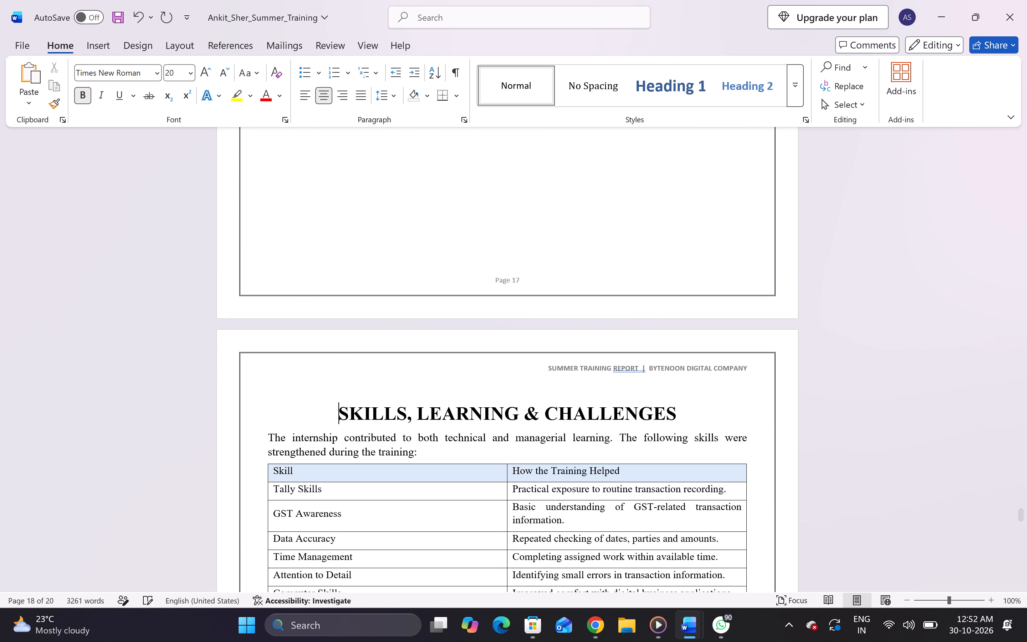
Insert a blank line above the "FINDINGS, SUGGESTIONS & FUTURE SCOPE" and "CONCLUSION & FUTURE SCOPE" headings.
{"action": "scroll", "coordinate": [332, 382], "scroll_direction": "down", "scroll_amount": 6}
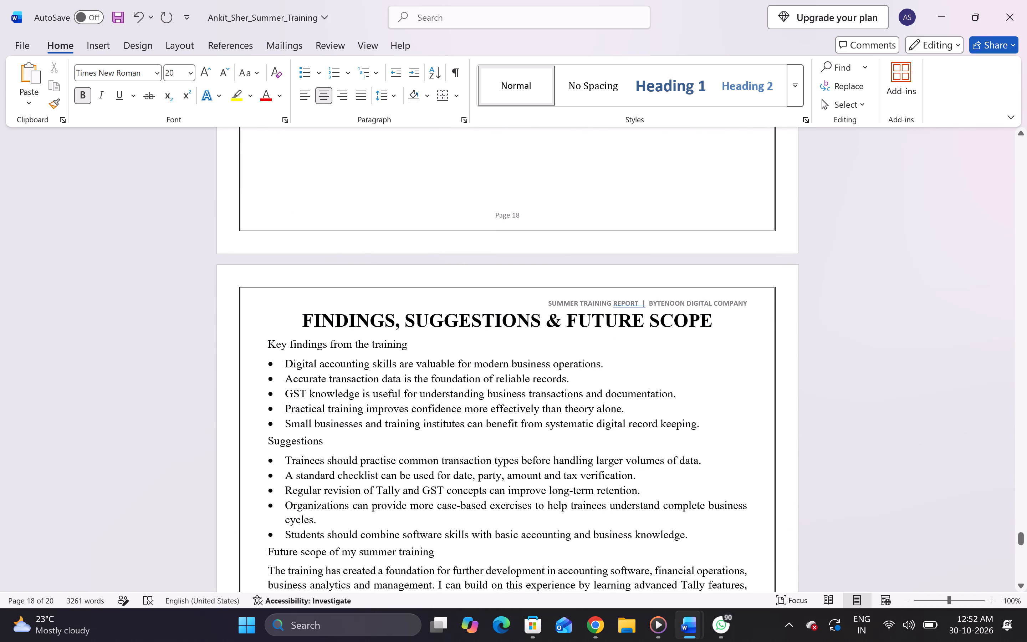
{"action": "left_click", "coordinate": [293, 325]}
{"action": "key", "text": "Return"}
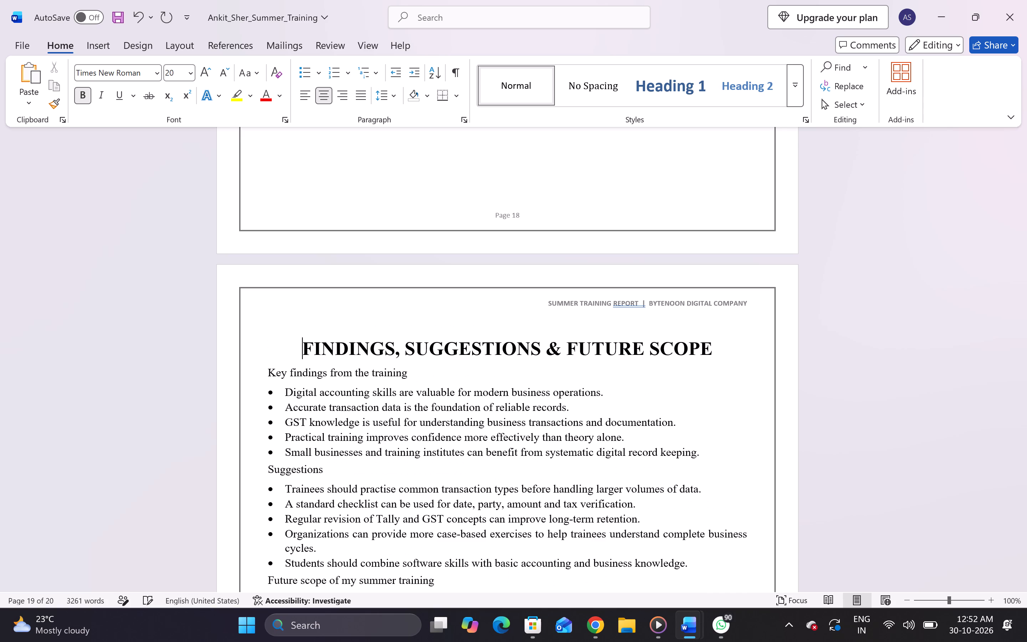
{"action": "scroll", "coordinate": [293, 325], "scroll_direction": "down", "scroll_amount": 5}
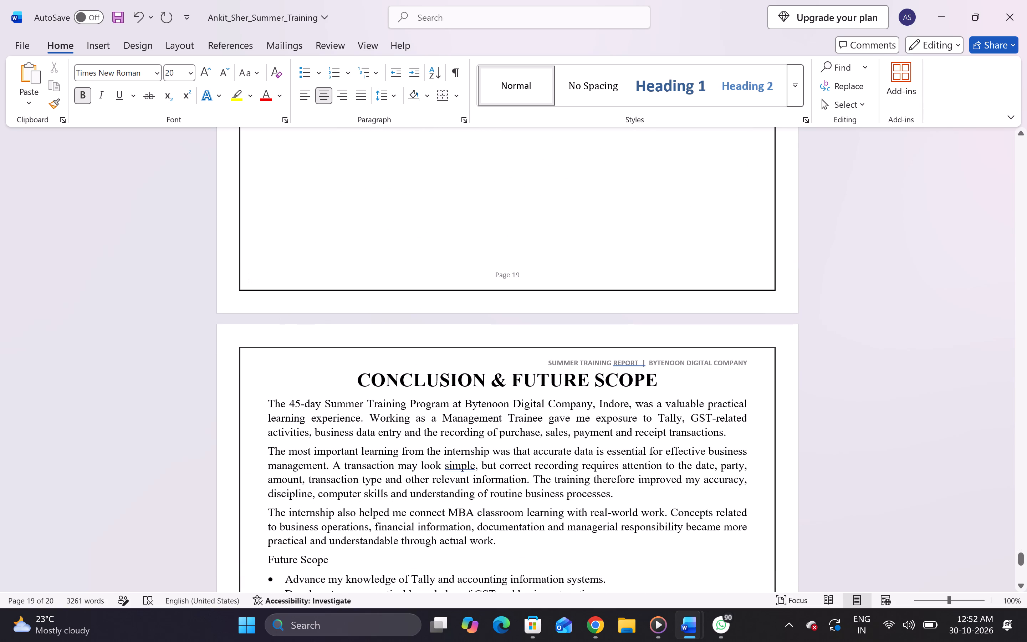
{"action": "left_click", "coordinate": [349, 373]}
{"action": "key", "text": "Return"}
Insert a blank line above the "— END OF REPORT —" line that closes the conclusion.
{"action": "scroll", "coordinate": [349, 373], "scroll_direction": "down", "scroll_amount": 2}
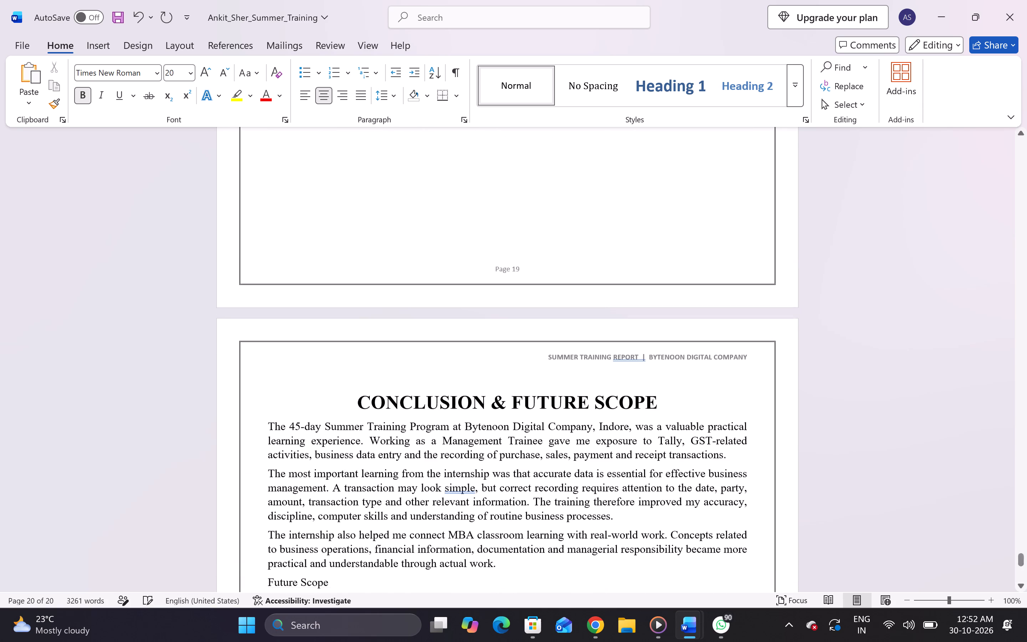
{"action": "scroll", "coordinate": [349, 373], "scroll_direction": "down", "scroll_amount": 5}
{"action": "scroll", "coordinate": [349, 373], "scroll_direction": "right", "scroll_amount": 1}
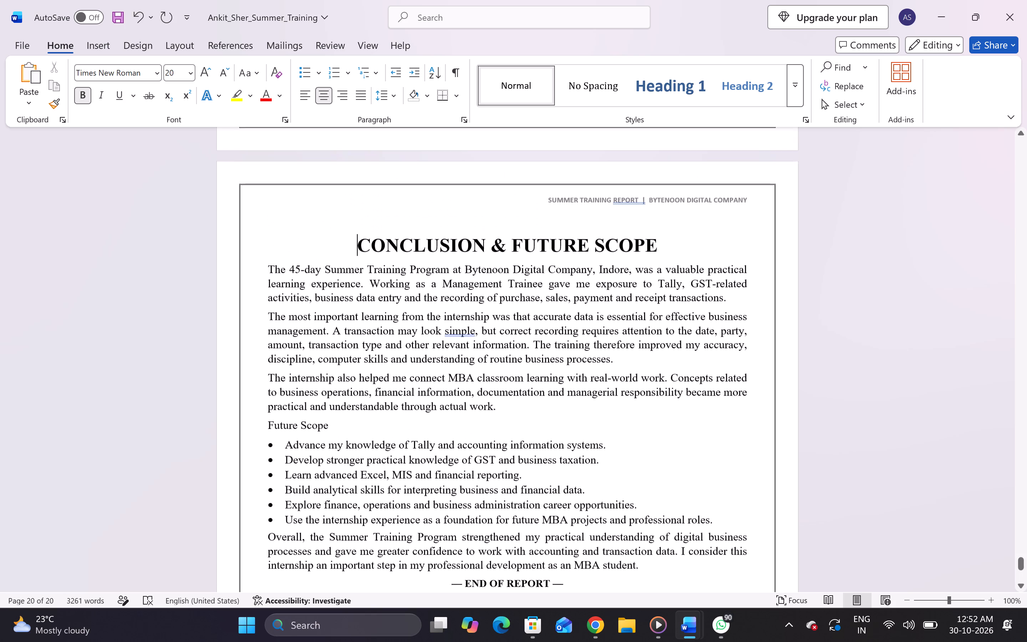
{"action": "scroll", "coordinate": [349, 373], "scroll_direction": "right", "scroll_amount": 1}
{"action": "left_click", "coordinate": [450, 467]}
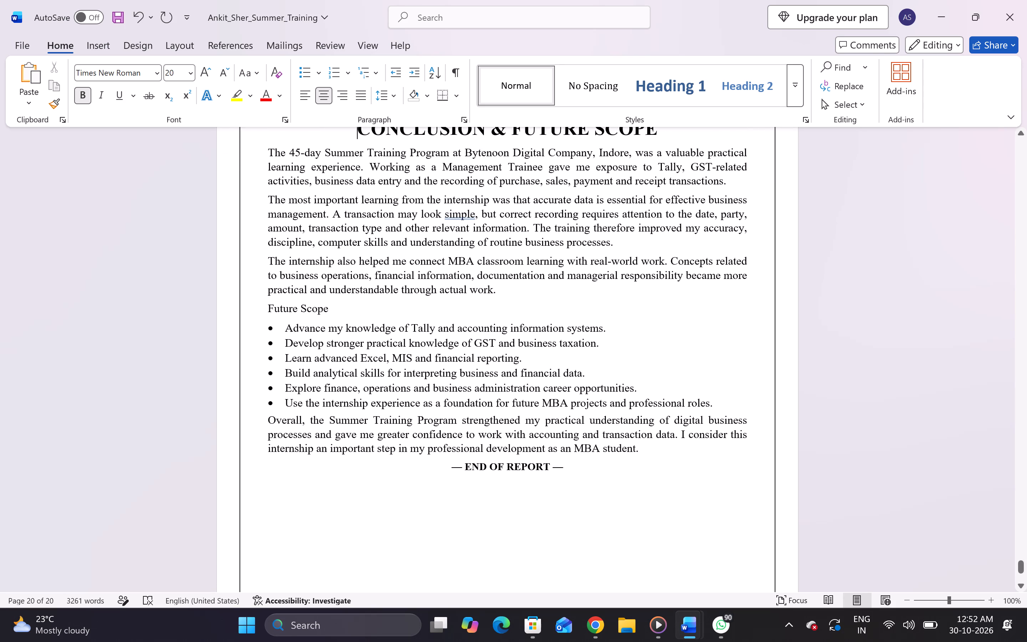
{"action": "key", "text": "Return"}
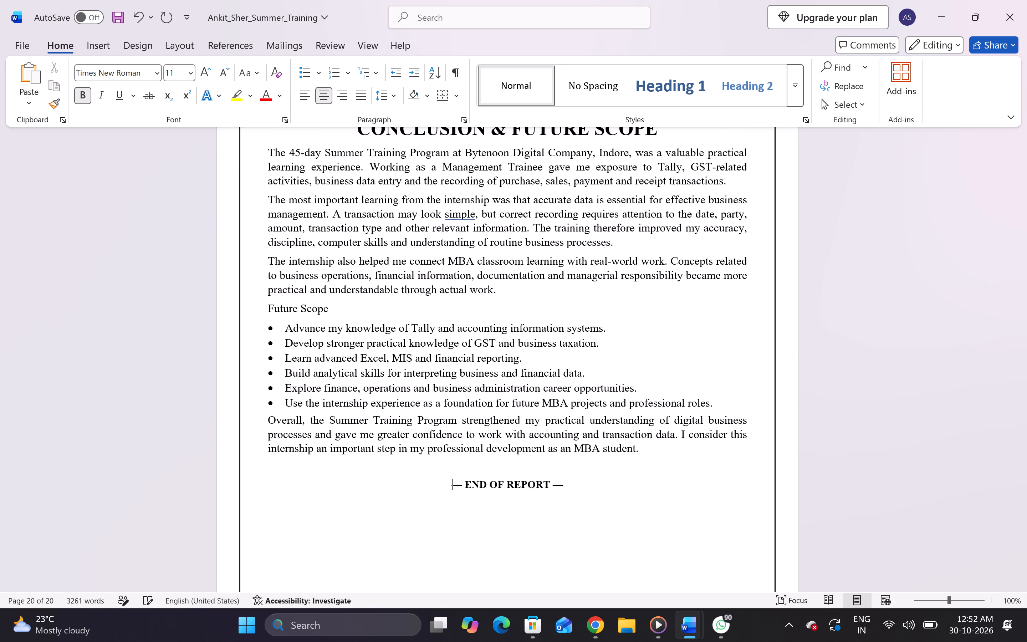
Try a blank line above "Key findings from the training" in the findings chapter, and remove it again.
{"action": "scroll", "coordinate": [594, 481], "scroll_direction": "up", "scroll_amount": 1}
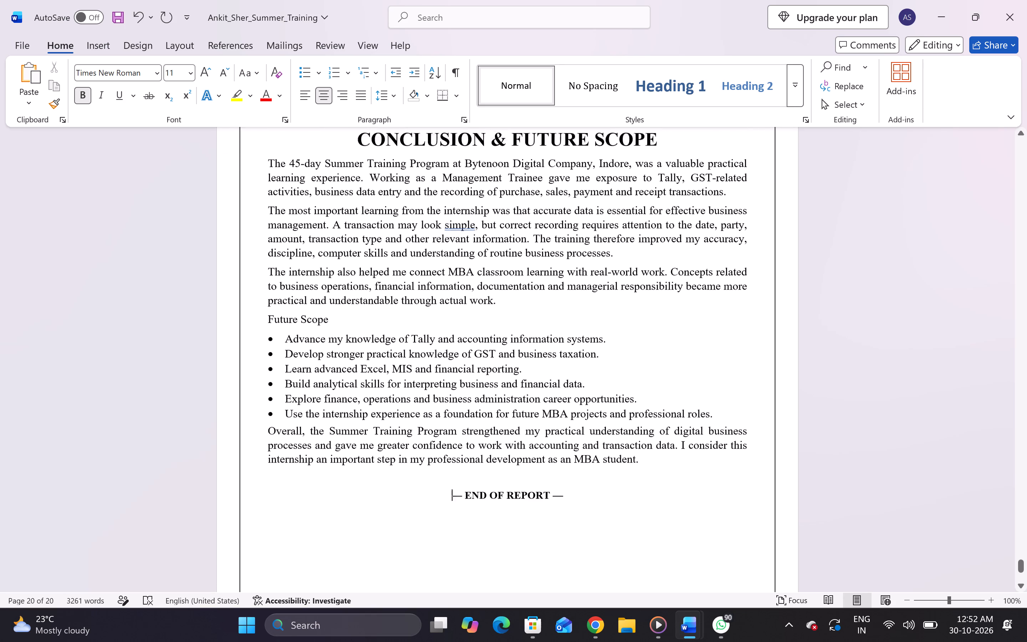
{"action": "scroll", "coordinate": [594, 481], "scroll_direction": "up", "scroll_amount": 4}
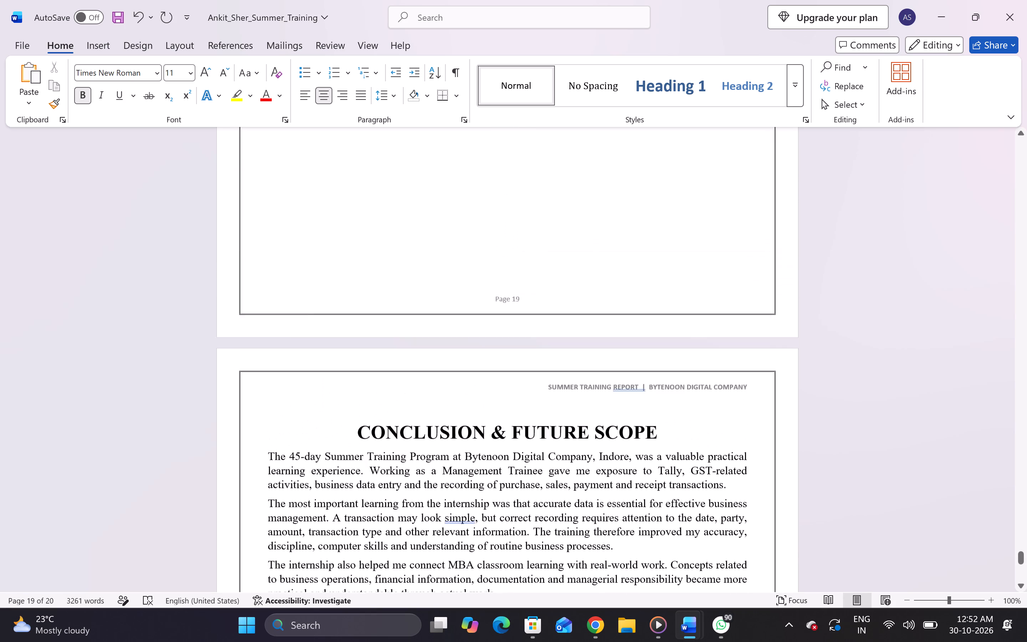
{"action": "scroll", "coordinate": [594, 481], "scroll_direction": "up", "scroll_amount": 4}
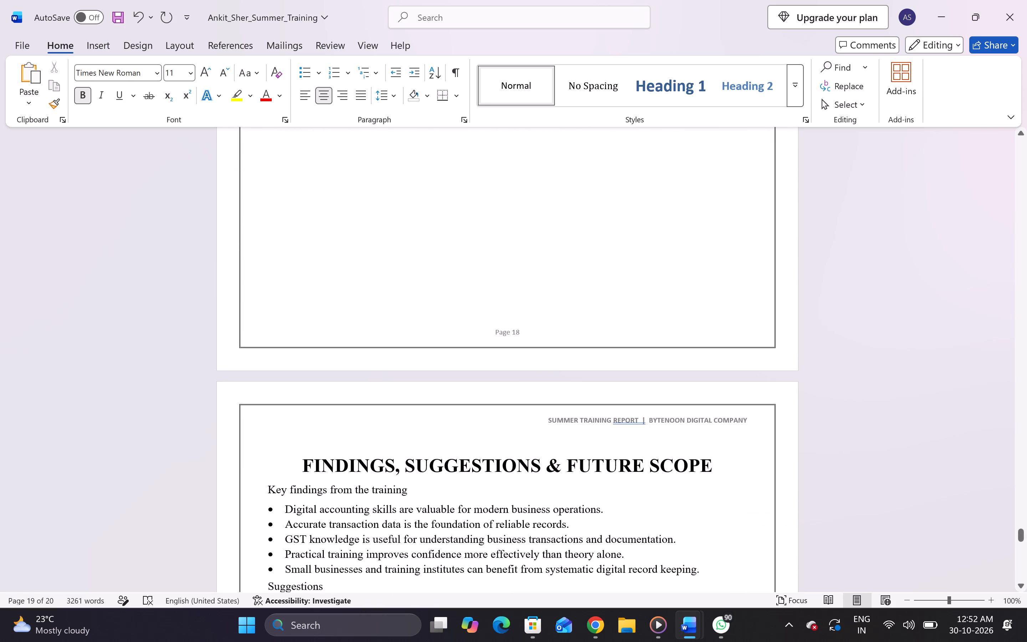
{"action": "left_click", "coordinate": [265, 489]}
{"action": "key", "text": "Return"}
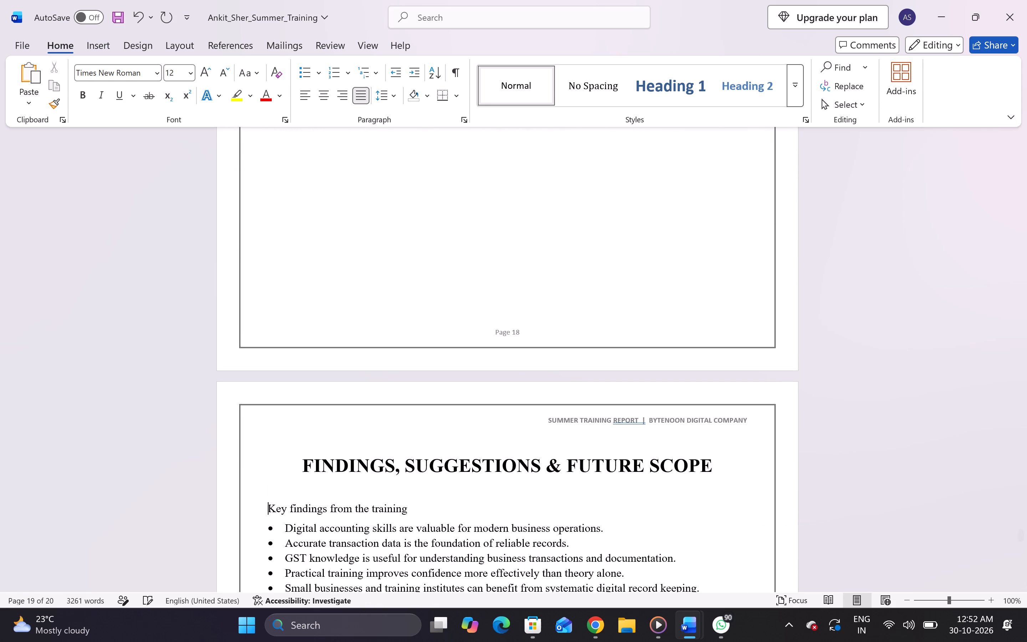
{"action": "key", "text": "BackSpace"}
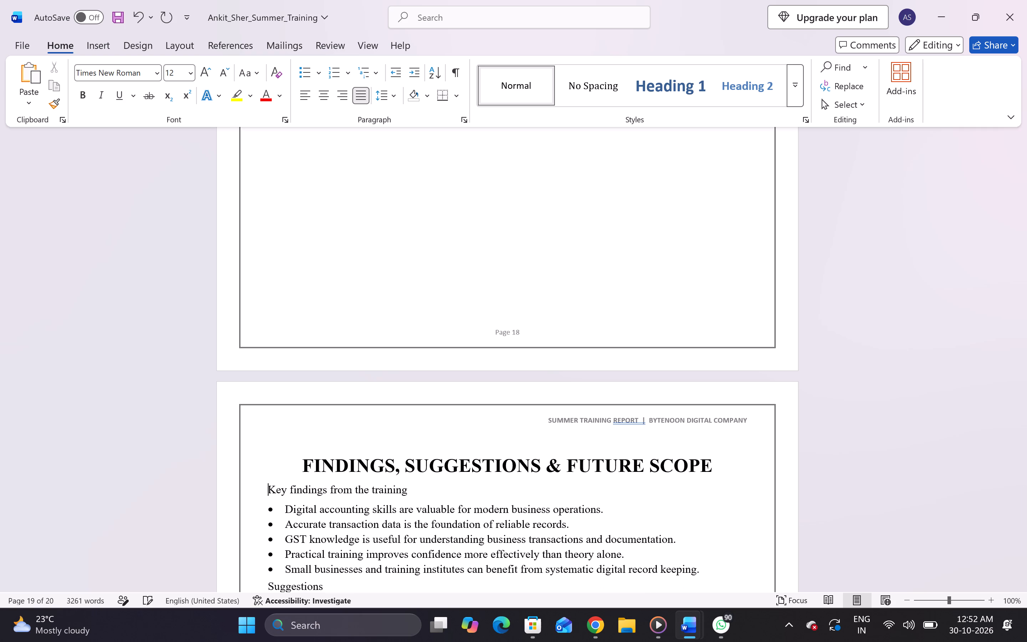
Review the chapter pages from the end of the report back to the Declaration page, checking heading spacing.
{"action": "scroll", "coordinate": [272, 479], "scroll_direction": "down", "scroll_amount": 8}
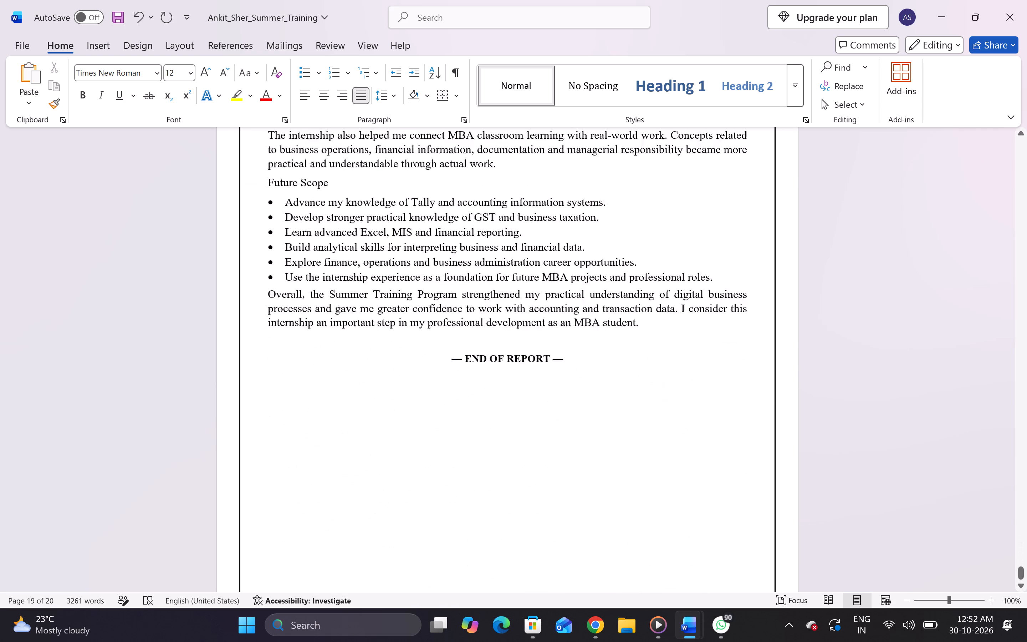
{"action": "scroll", "coordinate": [272, 479], "scroll_direction": "up", "scroll_amount": 11}
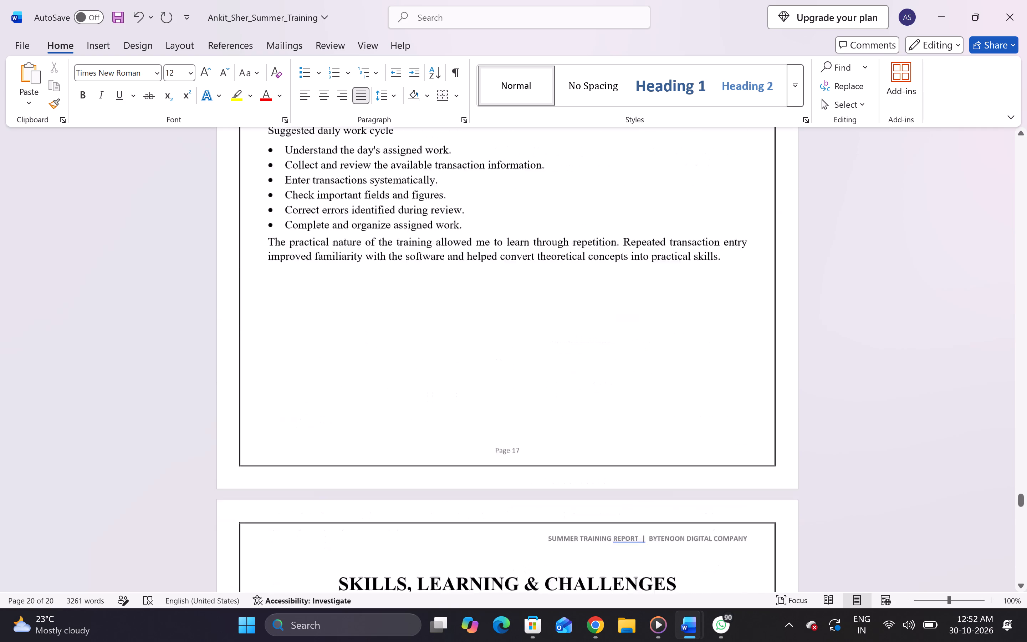
{"action": "scroll", "coordinate": [272, 479], "scroll_direction": "up", "scroll_amount": 14}
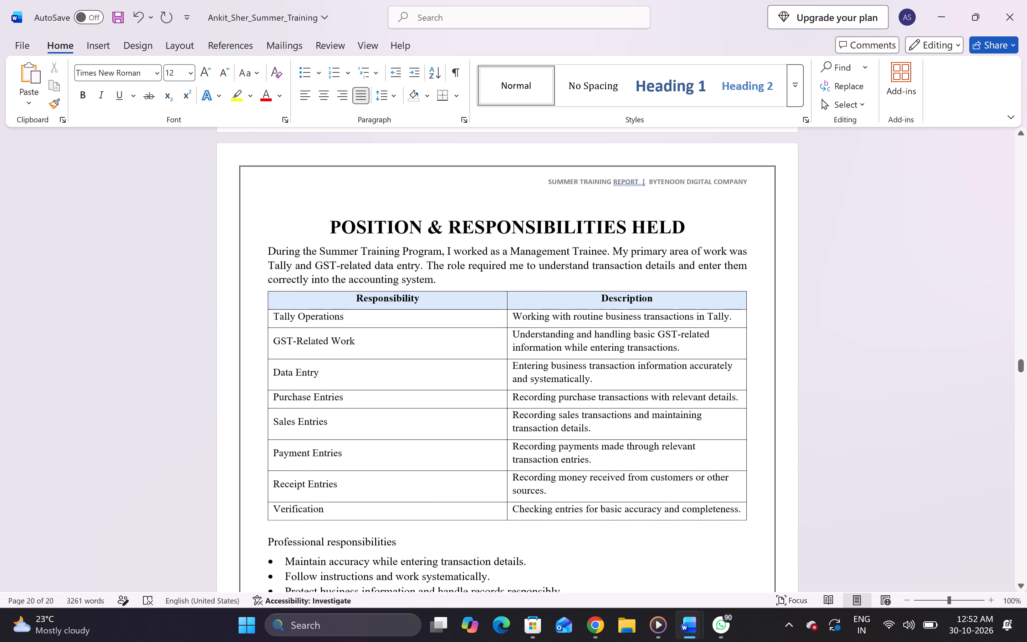
{"action": "scroll", "coordinate": [272, 479], "scroll_direction": "up", "scroll_amount": 12}
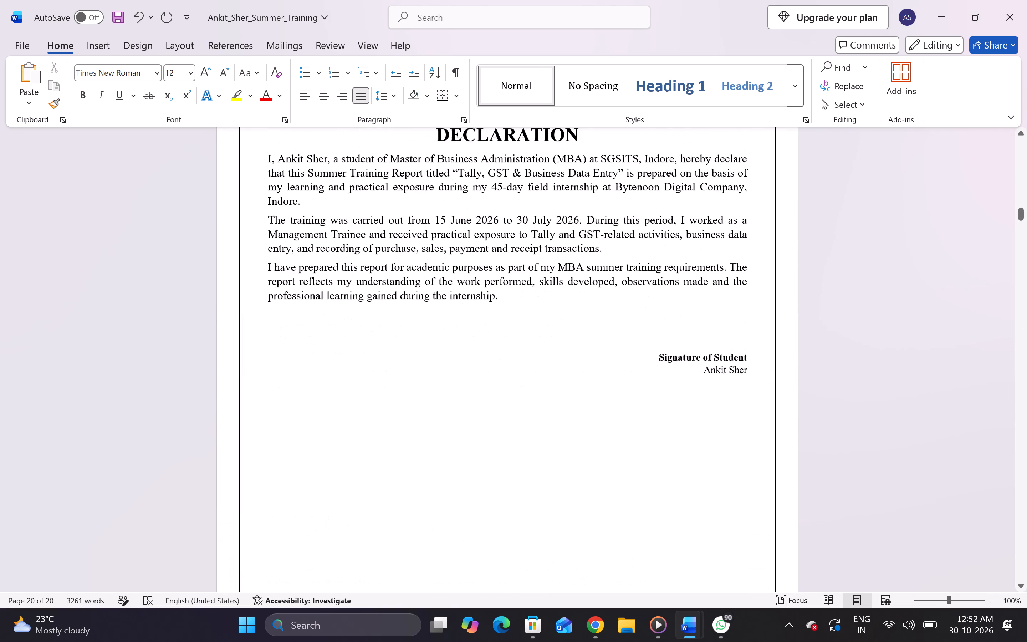
{"action": "scroll", "coordinate": [272, 479], "scroll_direction": "up", "scroll_amount": 3}
{"action": "scroll", "coordinate": [272, 479], "scroll_direction": "down", "scroll_amount": 1}
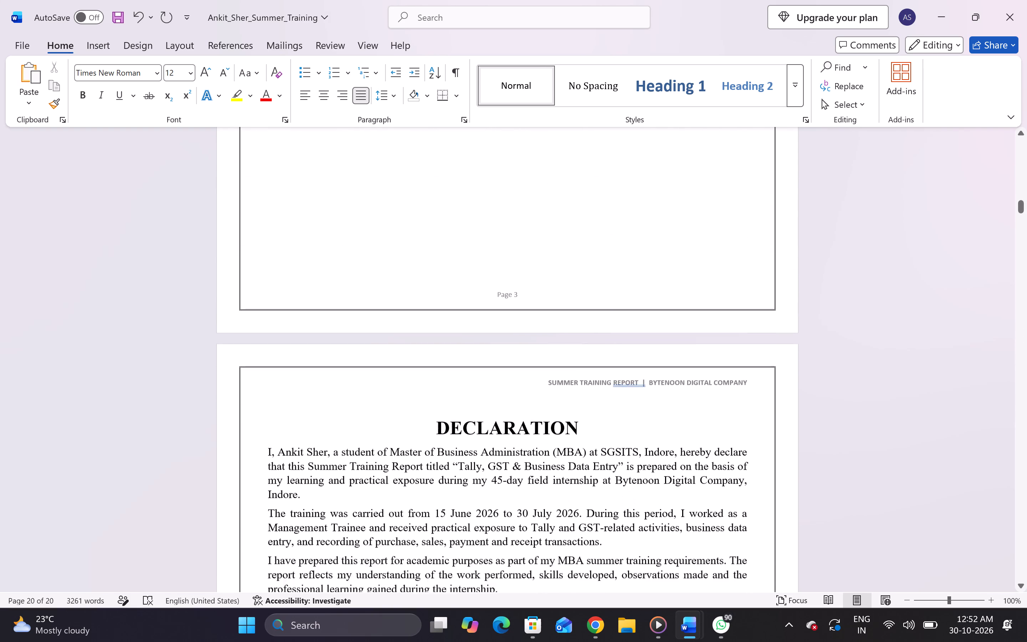
{"action": "scroll", "coordinate": [272, 479], "scroll_direction": "down", "scroll_amount": 1}
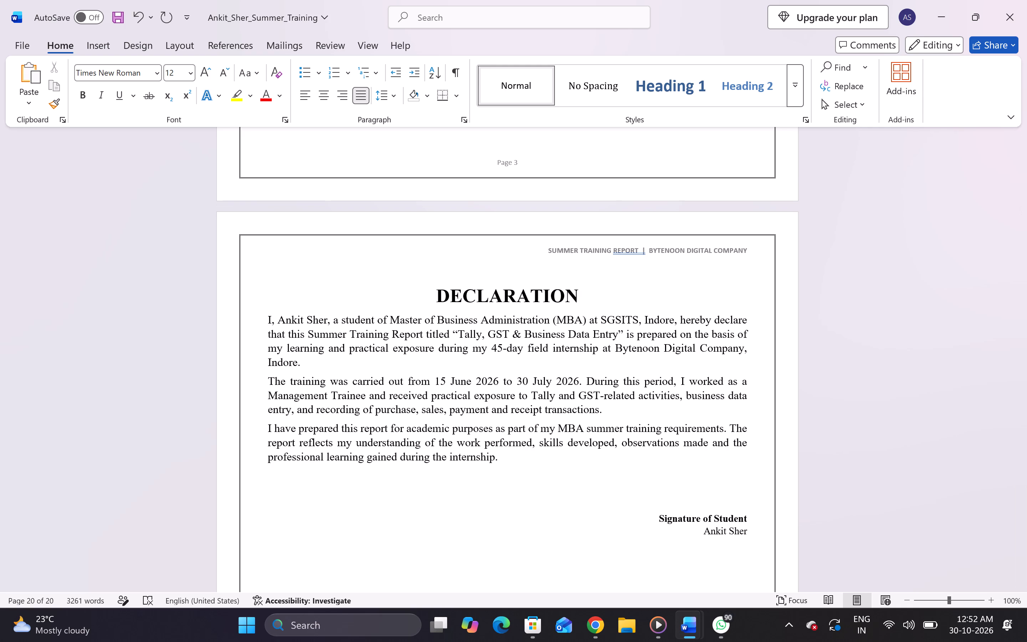
Examine the Certificate of Summer Training page and the chapter and page entries in the Table of Contents.
{"action": "scroll", "coordinate": [272, 479], "scroll_direction": "up", "scroll_amount": 3}
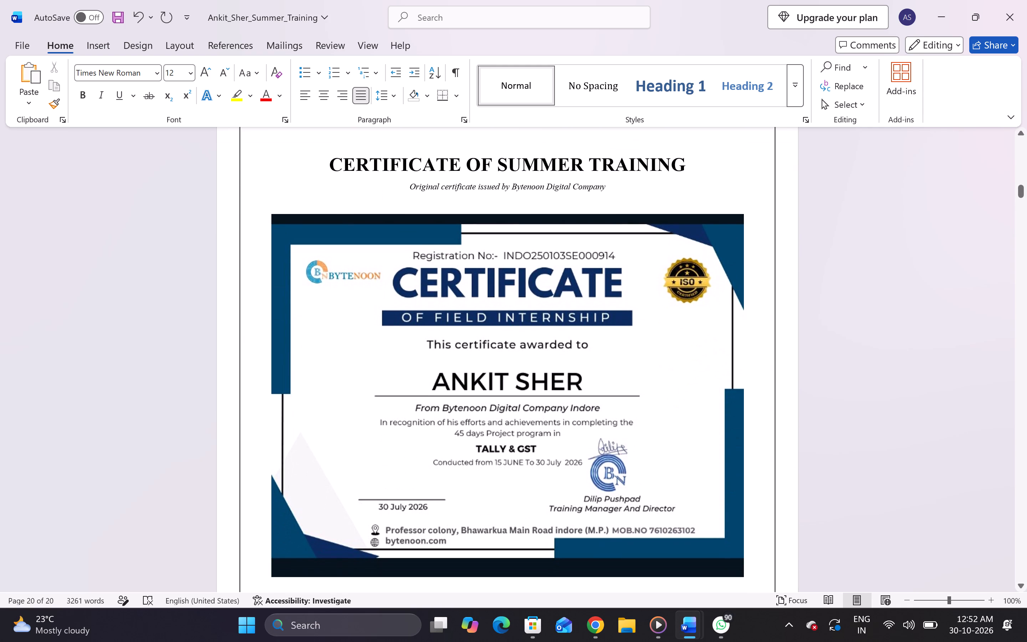
{"action": "scroll", "coordinate": [272, 479], "scroll_direction": "up", "scroll_amount": 2}
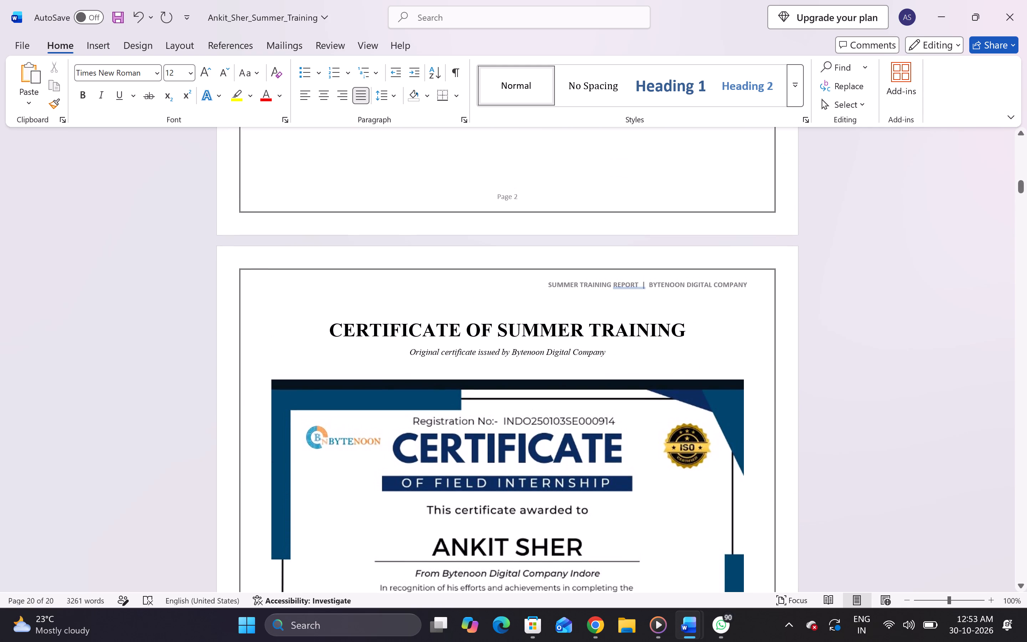
{"action": "scroll", "coordinate": [272, 479], "scroll_direction": "up", "scroll_amount": 2}
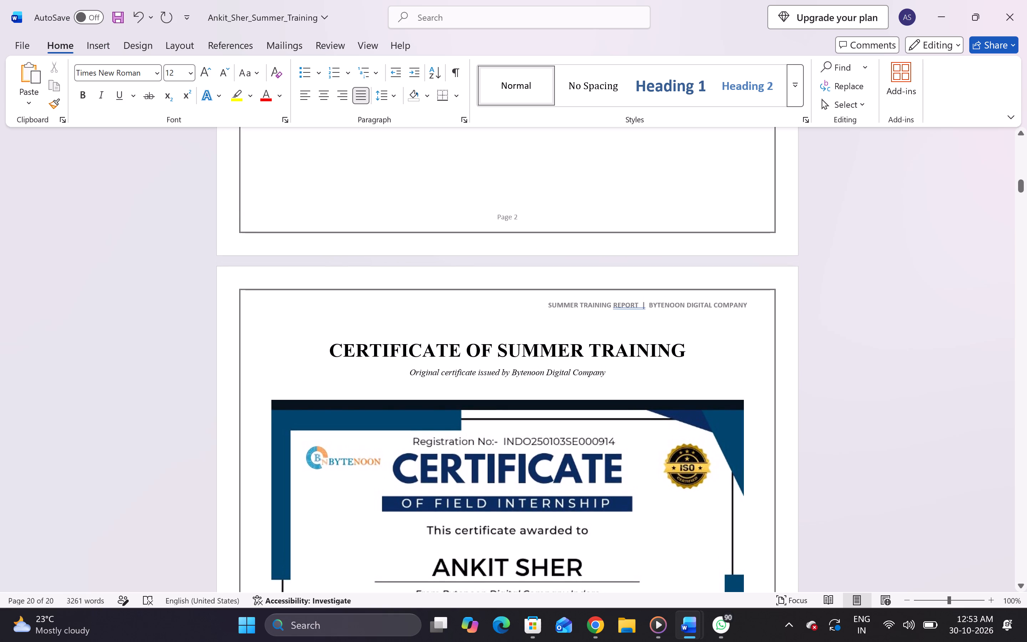
{"action": "scroll", "coordinate": [272, 479], "scroll_direction": "up", "scroll_amount": 3}
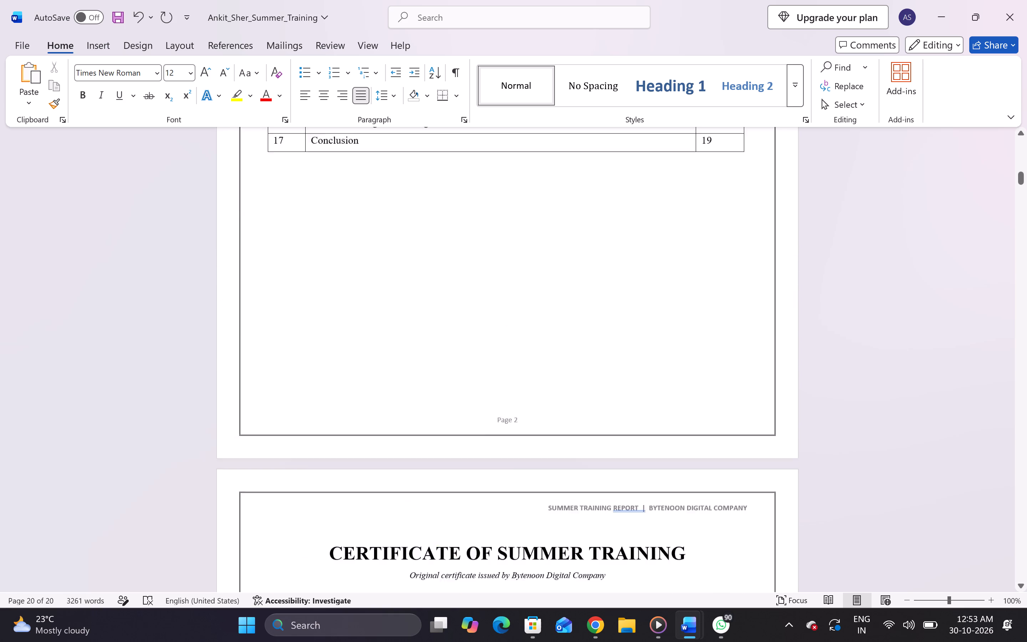
{"action": "scroll", "coordinate": [272, 479], "scroll_direction": "up", "scroll_amount": 2}
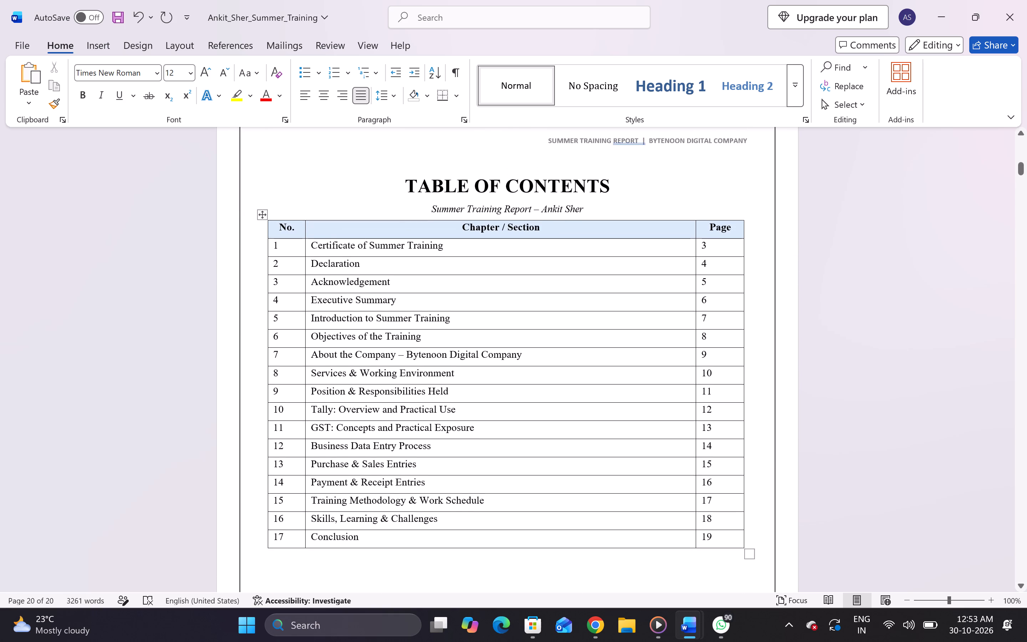
{"action": "scroll", "coordinate": [272, 479], "scroll_direction": "up", "scroll_amount": 2}
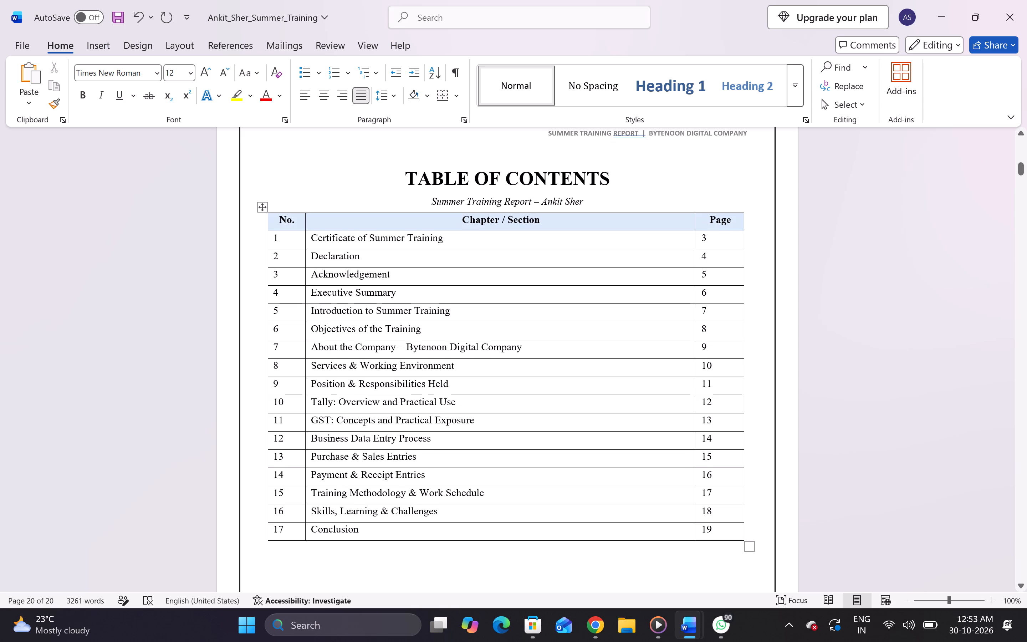
{"action": "scroll", "coordinate": [272, 479], "scroll_direction": "up", "scroll_amount": 2}
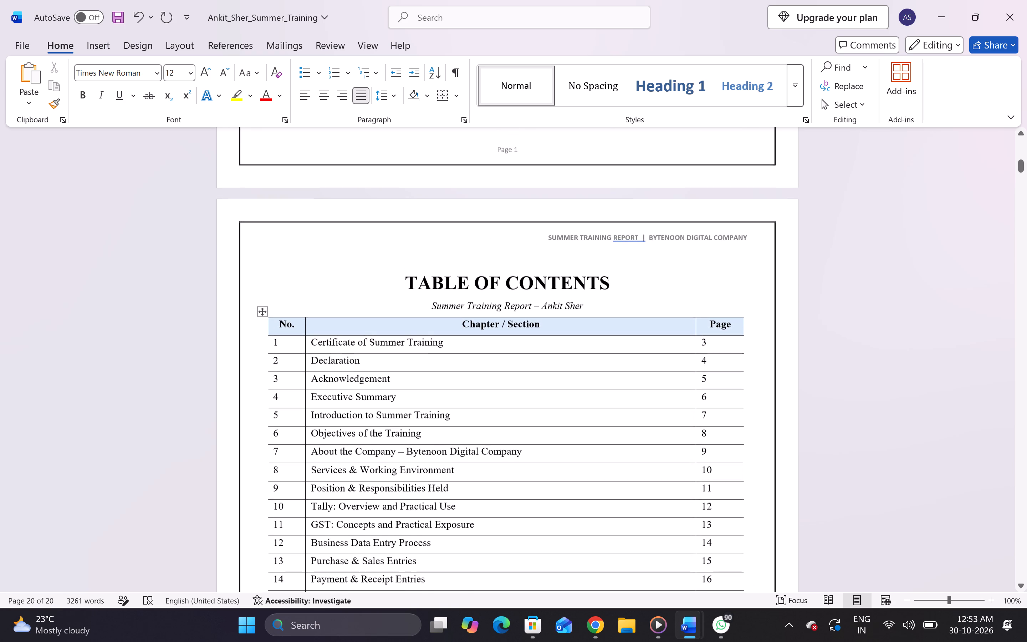
{"action": "scroll", "coordinate": [272, 479], "scroll_direction": "up", "scroll_amount": 1}
{"action": "scroll", "coordinate": [272, 479], "scroll_direction": "down", "scroll_amount": 1}
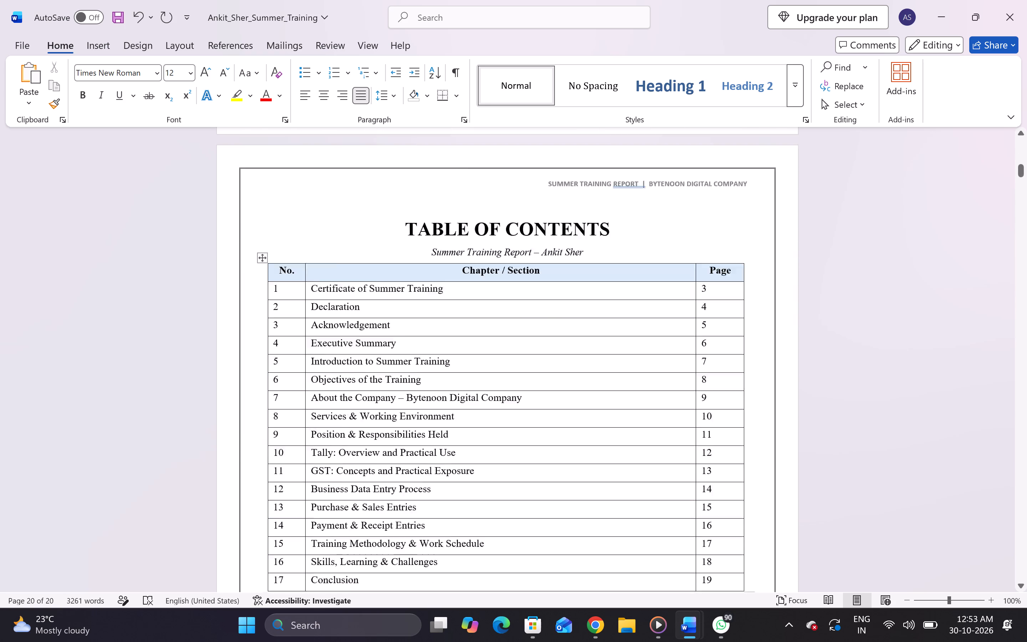
Review the report pages from the Table of Contents forward to the About the Company chapter, checking headings and layout.
{"action": "scroll", "coordinate": [272, 479], "scroll_direction": "down", "scroll_amount": 5}
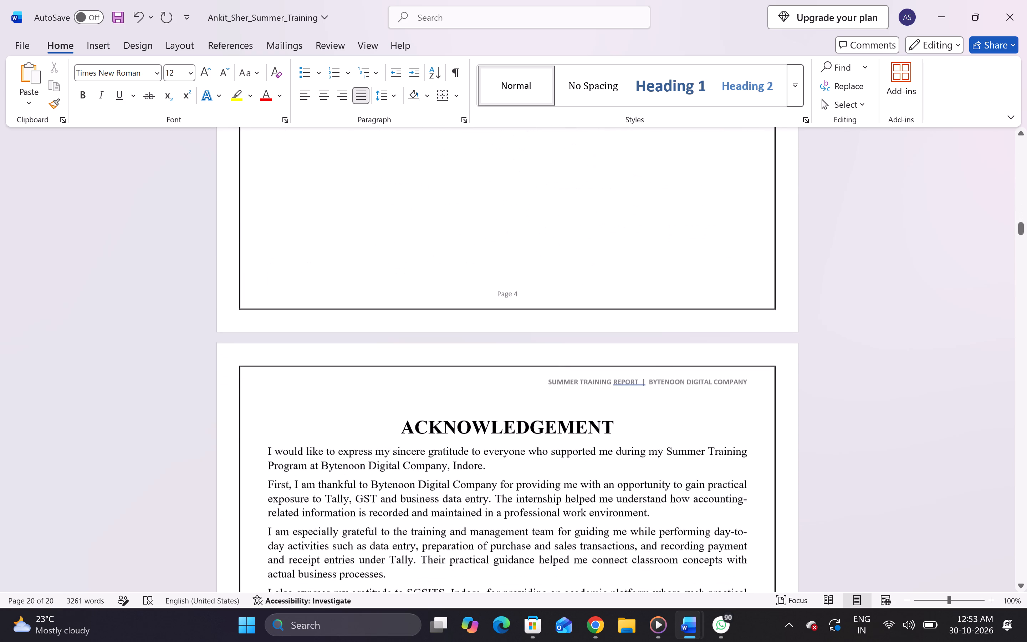
{"action": "scroll", "coordinate": [272, 479], "scroll_direction": "down", "scroll_amount": 6}
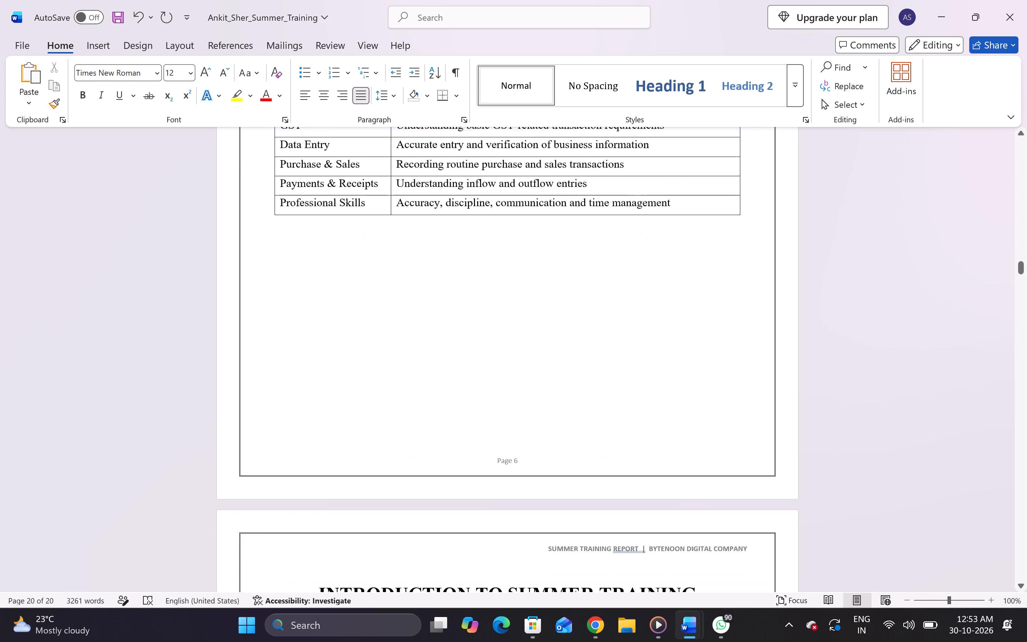
{"action": "scroll", "coordinate": [272, 479], "scroll_direction": "down", "scroll_amount": 5}
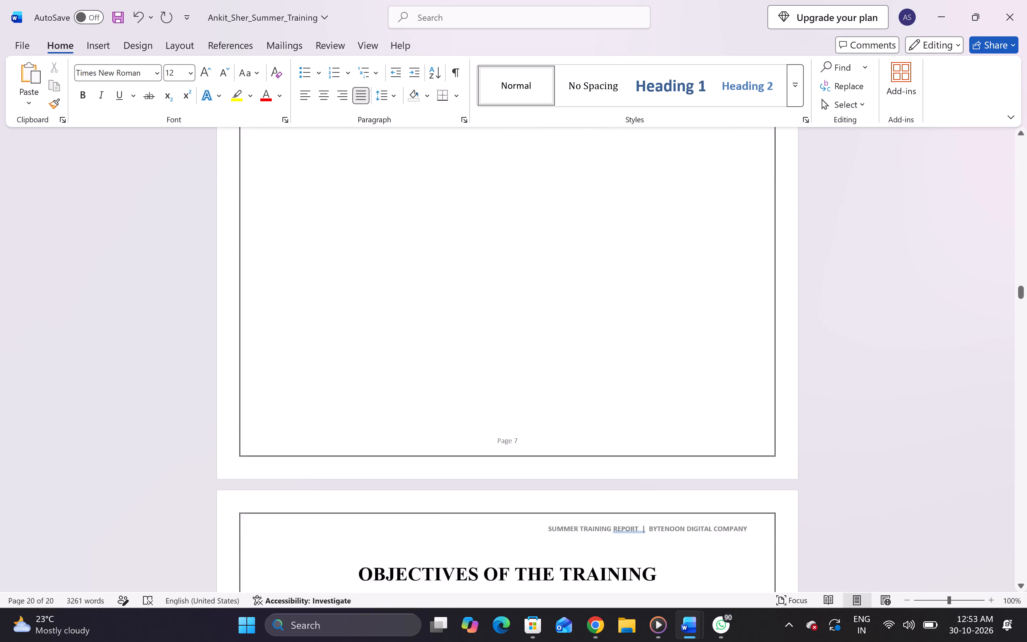
{"action": "scroll", "coordinate": [272, 479], "scroll_direction": "down", "scroll_amount": 2}
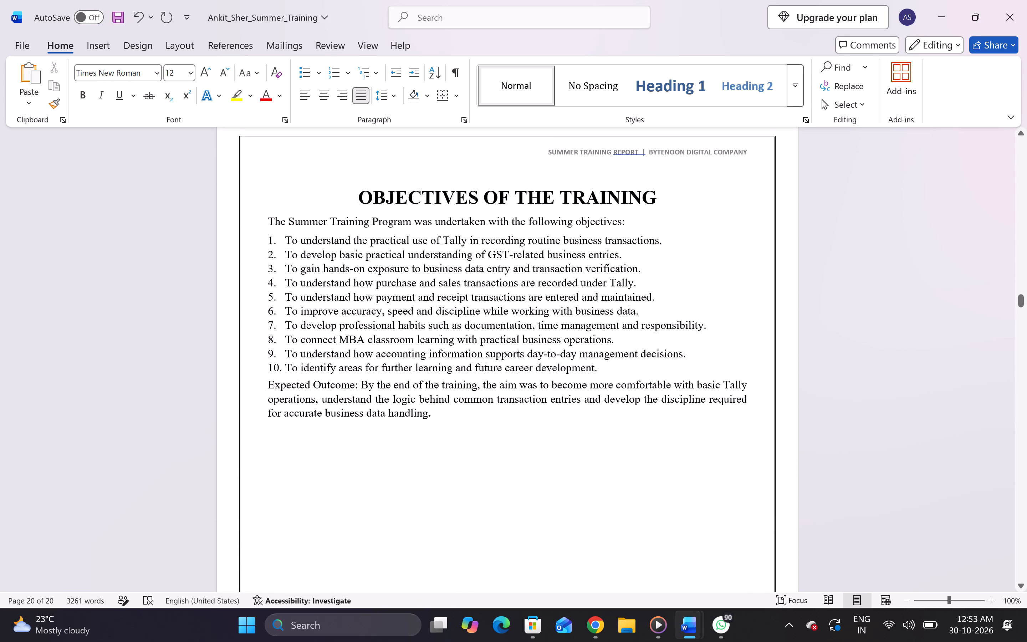
{"action": "scroll", "coordinate": [272, 479], "scroll_direction": "down", "scroll_amount": 2}
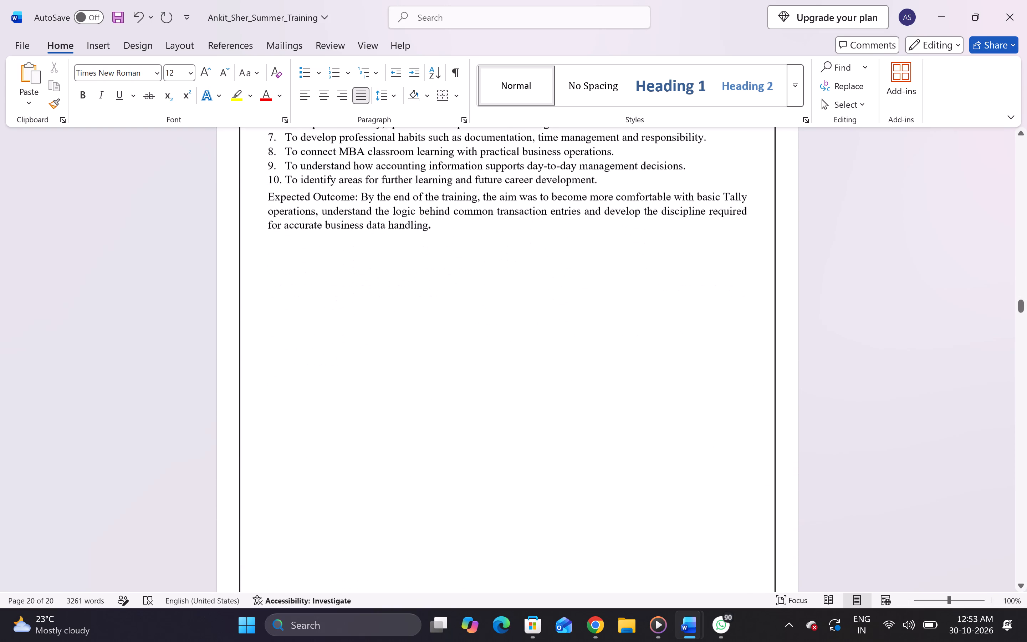
{"action": "scroll", "coordinate": [272, 479], "scroll_direction": "down", "scroll_amount": 3}
{"action": "scroll", "coordinate": [272, 479], "scroll_direction": "up", "scroll_amount": 2}
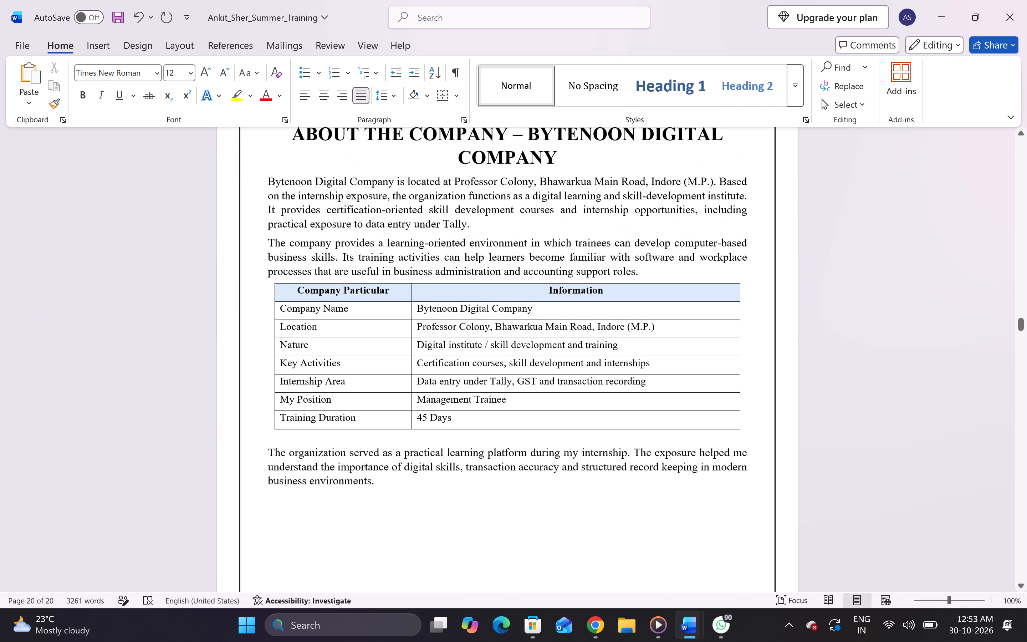
{"action": "scroll", "coordinate": [272, 479], "scroll_direction": "up", "scroll_amount": 2}
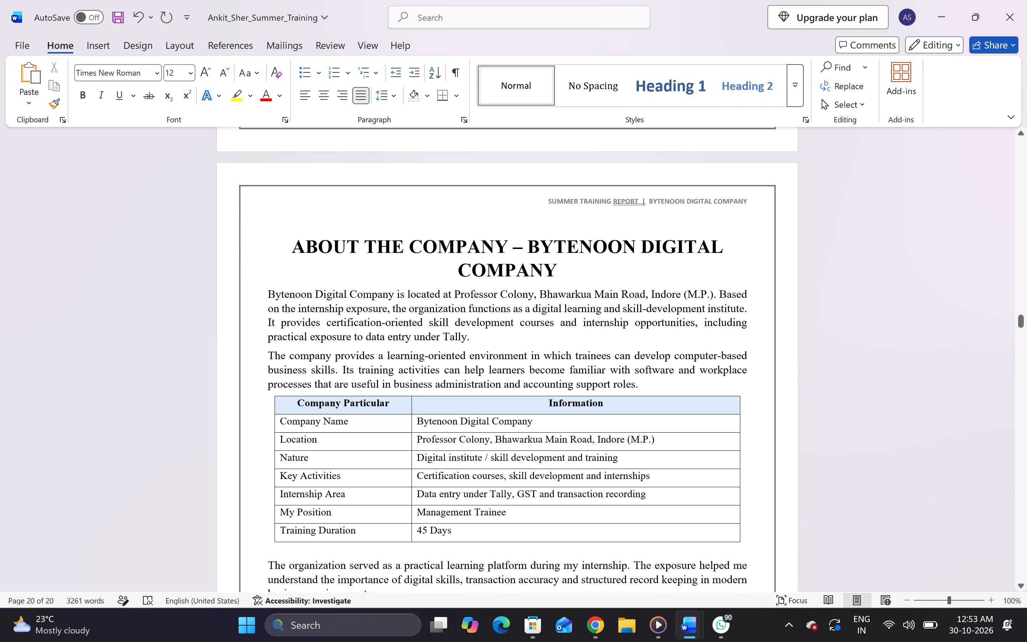
{"action": "scroll", "coordinate": [272, 479], "scroll_direction": "down", "scroll_amount": 1}
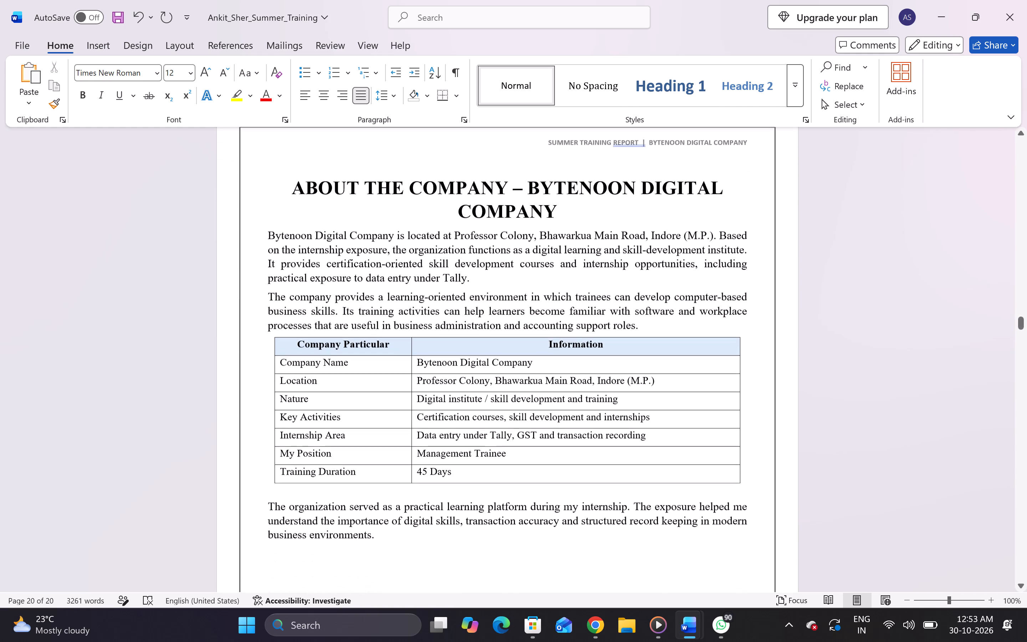
{"action": "scroll", "coordinate": [272, 479], "scroll_direction": "down", "scroll_amount": 1}
{"action": "scroll", "coordinate": [272, 479], "scroll_direction": "up", "scroll_amount": 1}
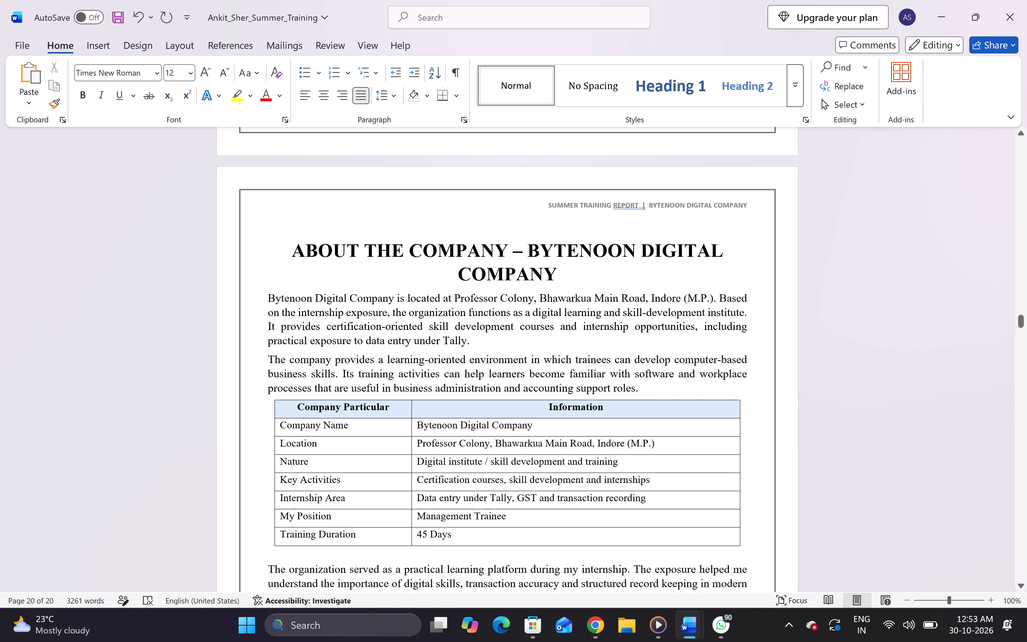
{"action": "scroll", "coordinate": [272, 479], "scroll_direction": "up", "scroll_amount": 1}
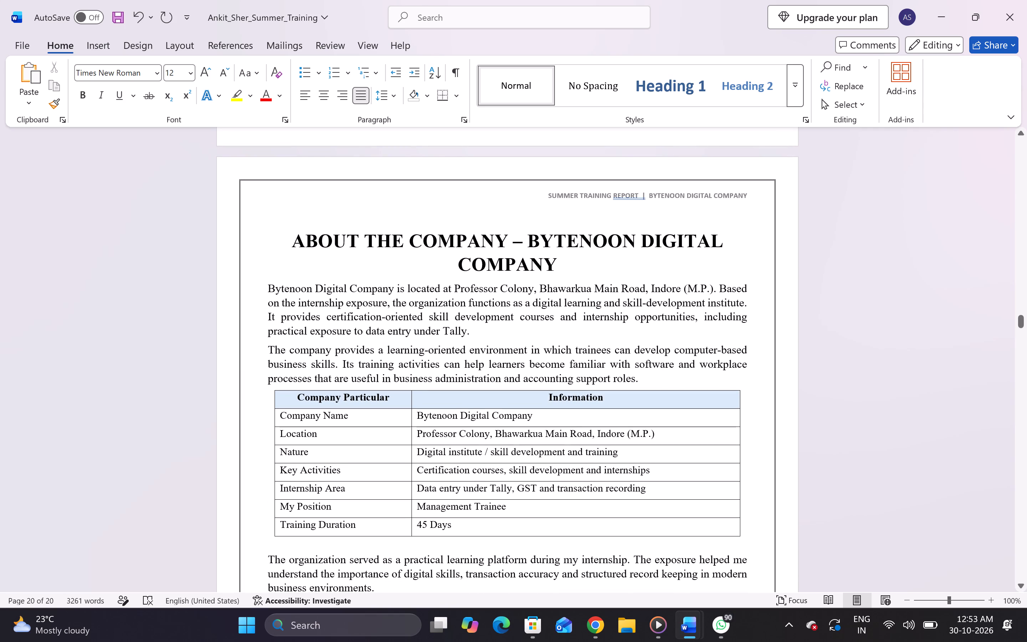
Remove the dash from the About the Company chapter heading and place "BYTENOON DIGITAL COMPANY" on its own line below "ABOUT THE COMPANY".
{"action": "left_click", "coordinate": [526, 241]}
{"action": "key", "text": "BackSpace"}
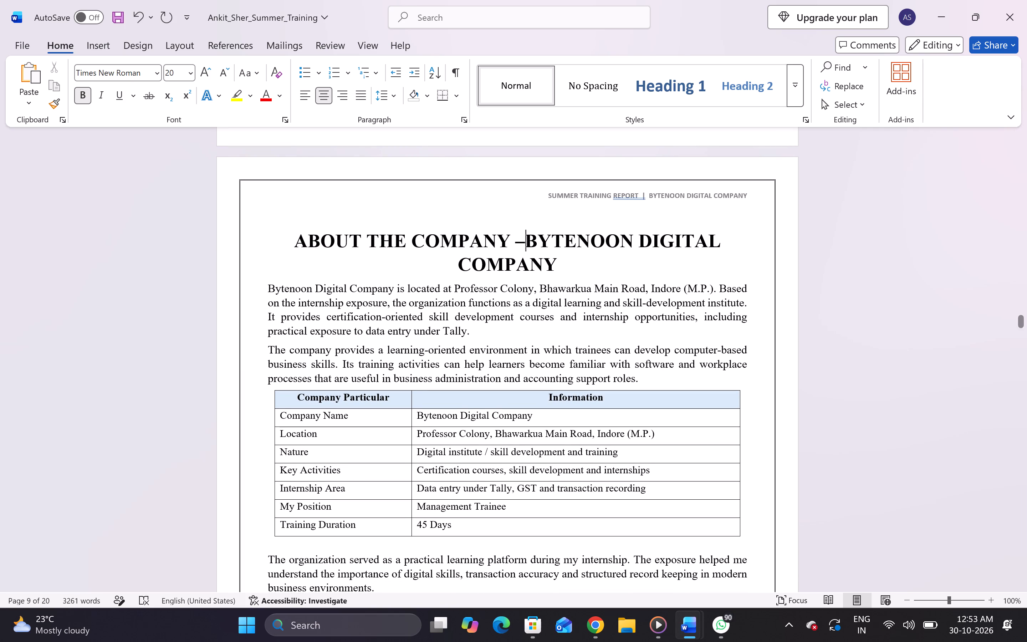
{"action": "key", "text": "BackSpace"}
{"action": "key", "text": "Return"}
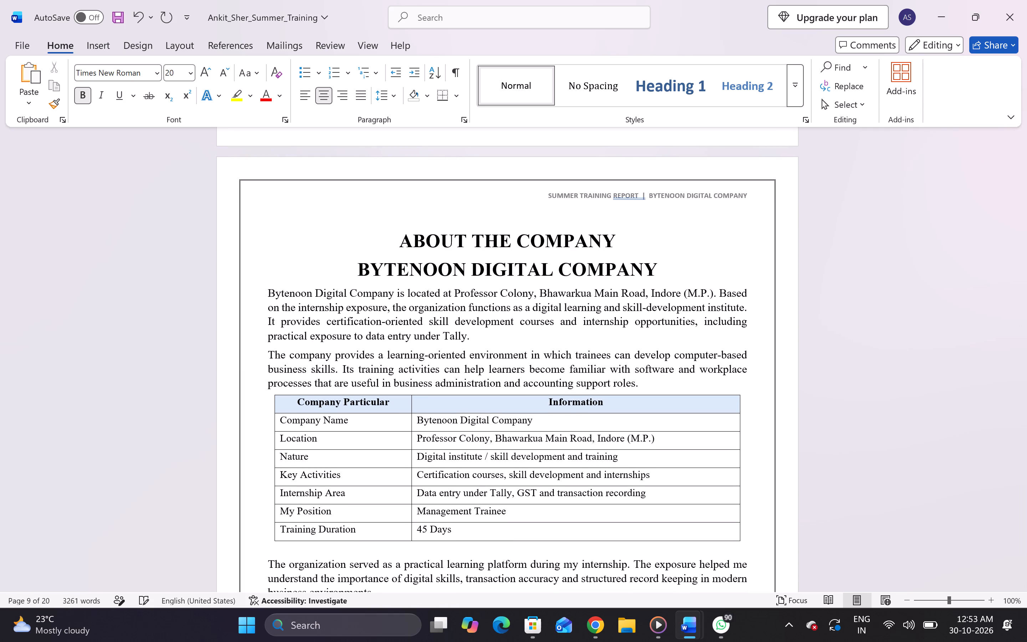
{"action": "left_click_drag", "start_coordinate": [526, 241], "coordinate": [677, 238]}
{"action": "left_click", "coordinate": [688, 251]}
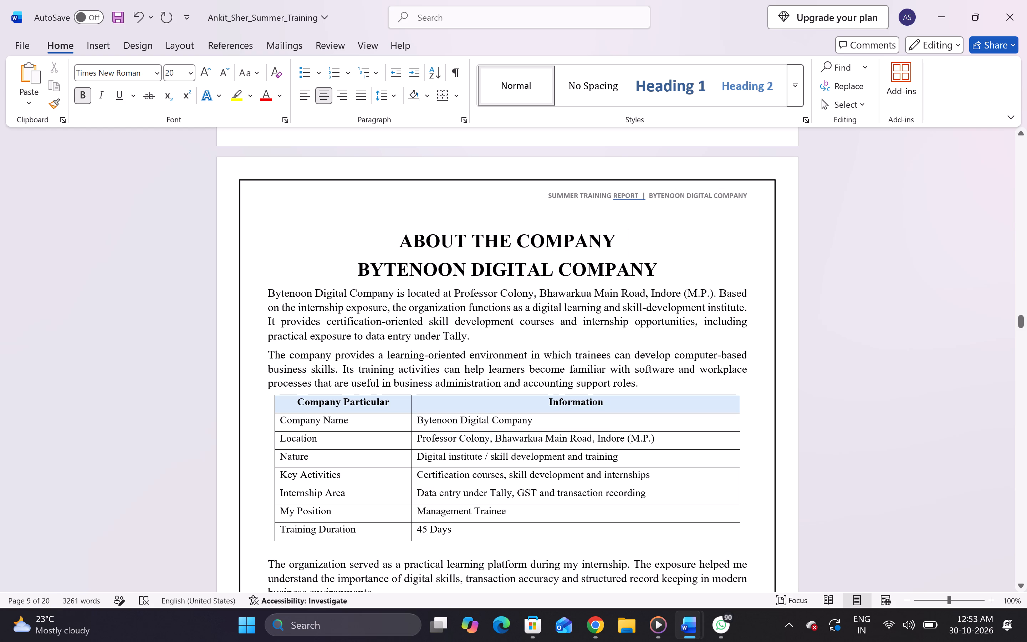
Underline the "BYTENOON DIGITAL COMPANY" heading line on the About the Company page.
{"action": "left_click_drag", "start_coordinate": [666, 269], "coordinate": [413, 275]}
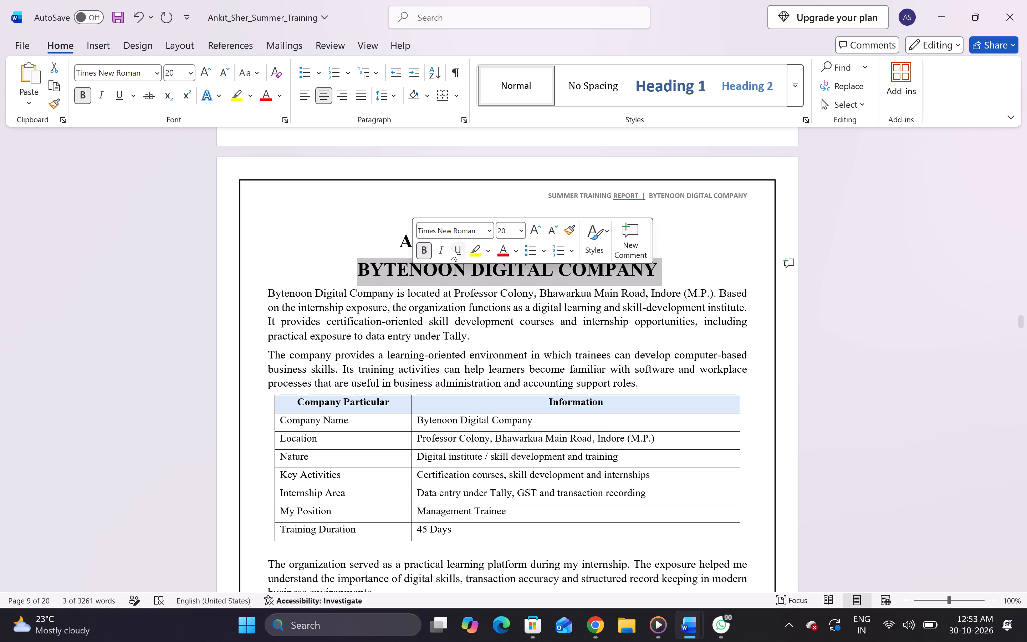
{"action": "left_click", "coordinate": [451, 248]}
{"action": "left_click", "coordinate": [690, 235]}
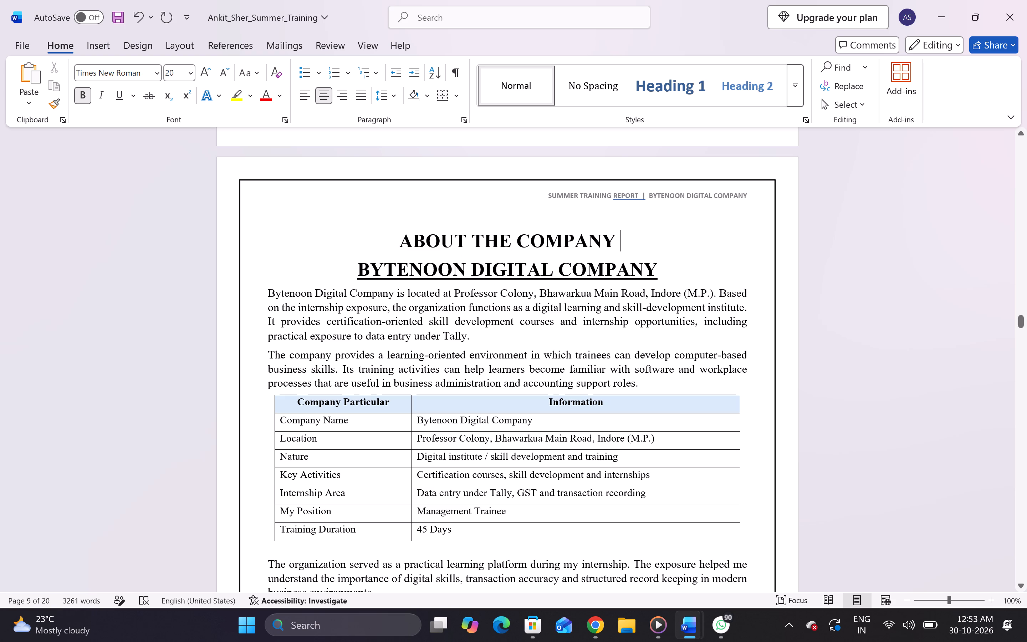
Insert a blank line between the underlined company name heading and the first paragraph of the About the Company chapter.
{"action": "left_click", "coordinate": [265, 292]}
{"action": "key", "text": "Return"}
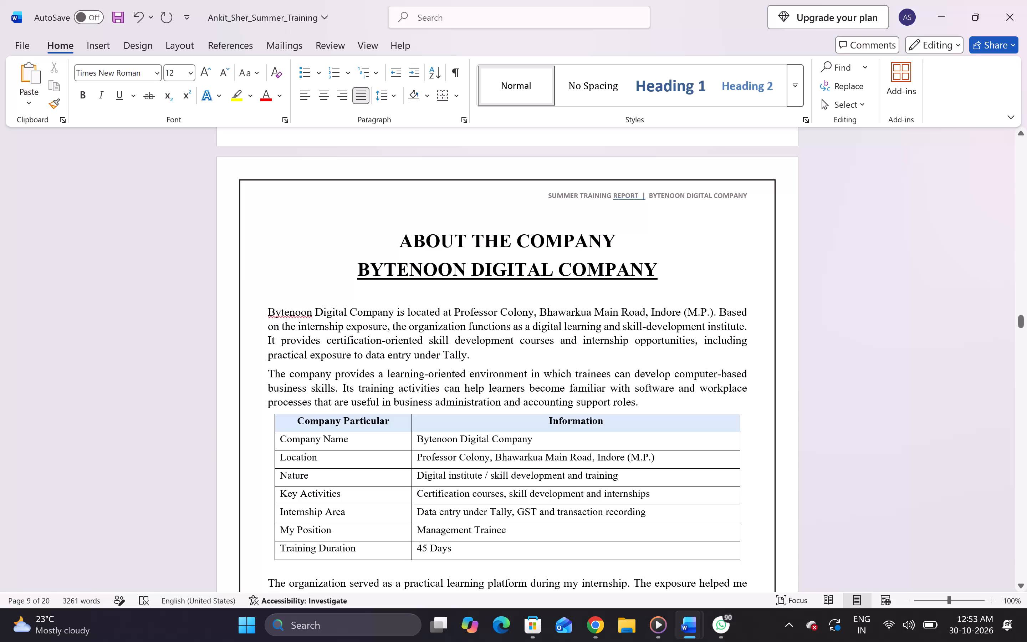
{"action": "left_click", "coordinate": [709, 249]}
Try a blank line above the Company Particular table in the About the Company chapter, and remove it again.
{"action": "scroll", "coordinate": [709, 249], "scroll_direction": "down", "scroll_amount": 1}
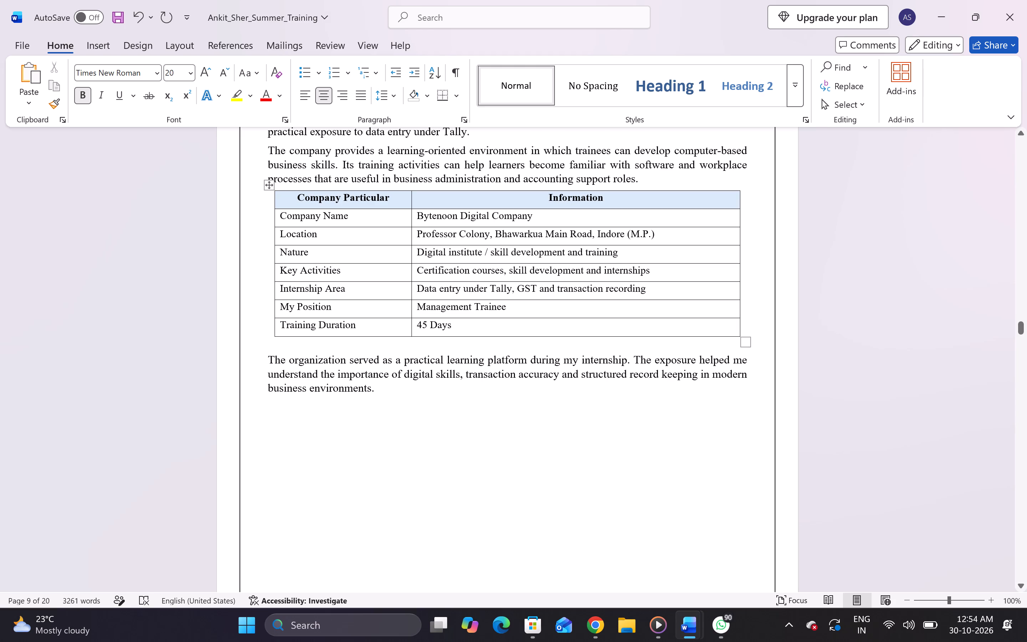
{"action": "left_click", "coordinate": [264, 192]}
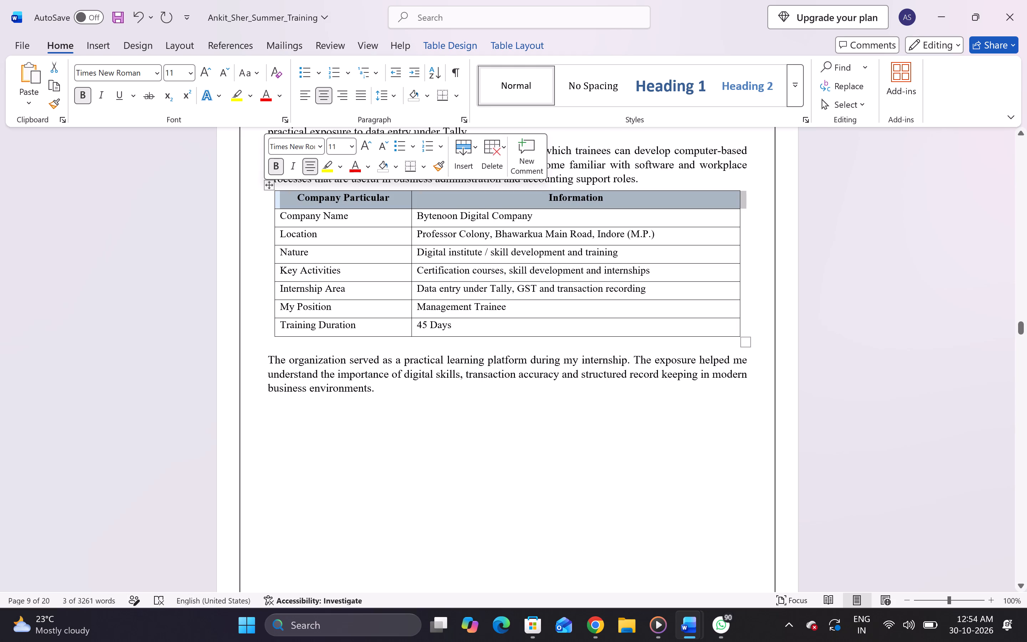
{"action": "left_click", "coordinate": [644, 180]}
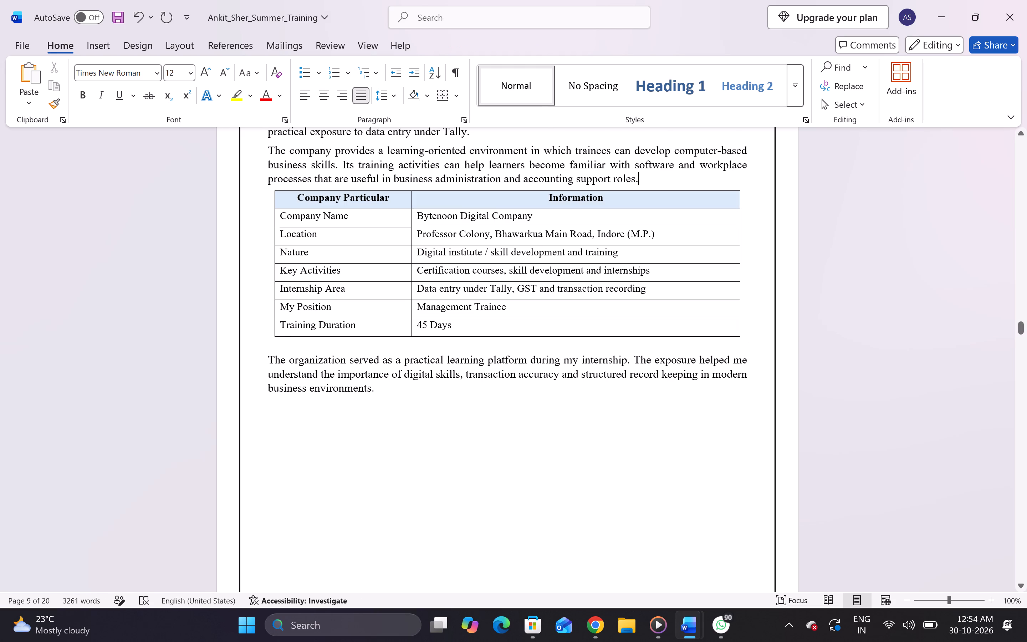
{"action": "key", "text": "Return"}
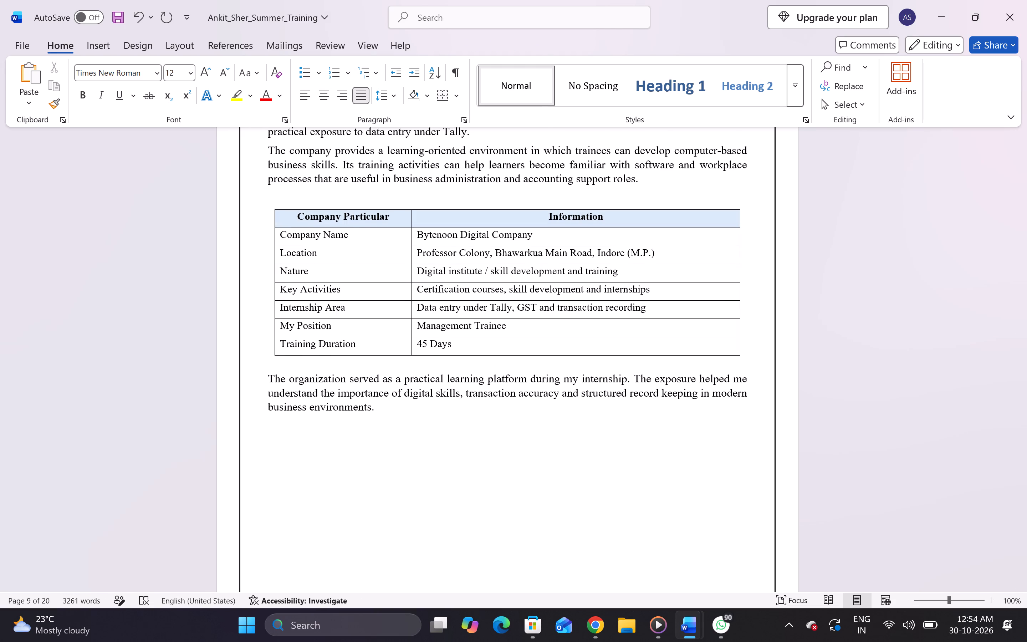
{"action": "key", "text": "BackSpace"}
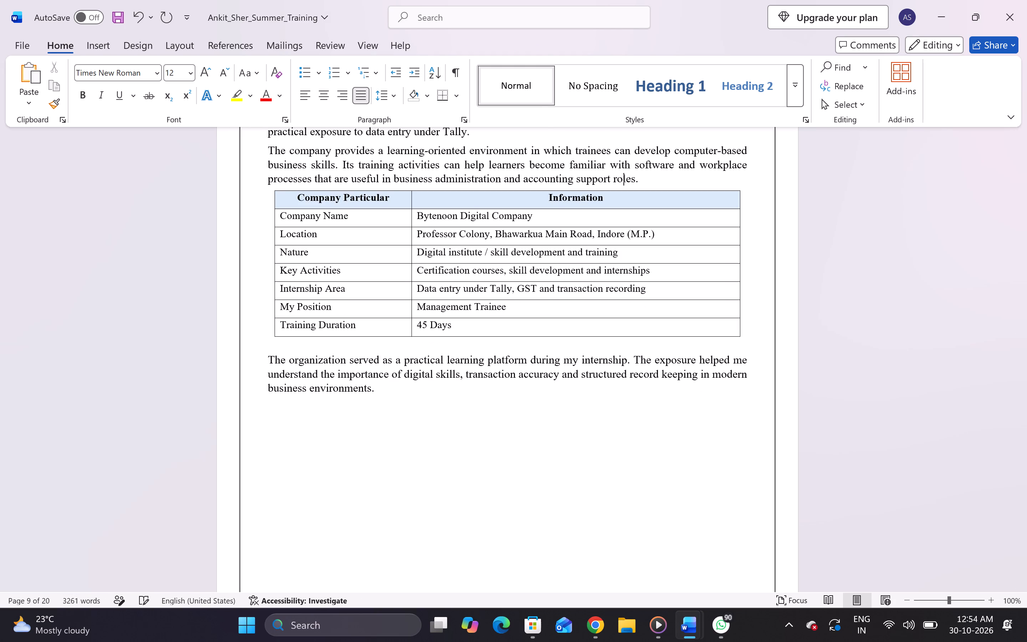
Review the pages from the Services & Working Environment chapter back to the Executive Summary, checking heading and table spacing.
{"action": "scroll", "coordinate": [644, 180], "scroll_direction": "up", "scroll_amount": 2}
{"action": "scroll", "coordinate": [644, 180], "scroll_direction": "down", "scroll_amount": 4}
{"action": "scroll", "coordinate": [644, 180], "scroll_direction": "up", "scroll_amount": 1}
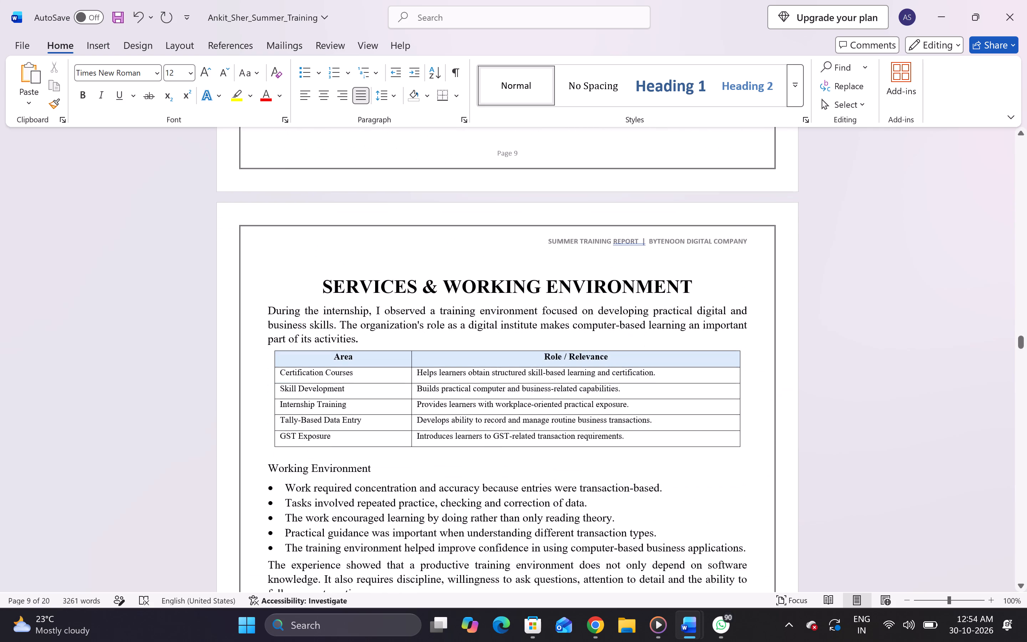
{"action": "scroll", "coordinate": [644, 180], "scroll_direction": "up", "scroll_amount": 2}
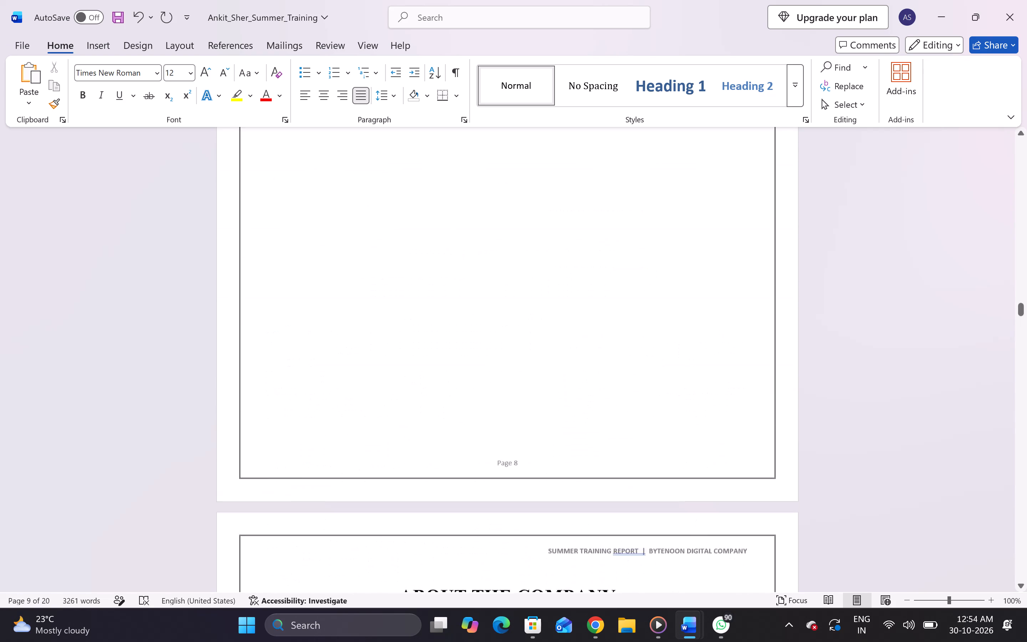
{"action": "scroll", "coordinate": [644, 180], "scroll_direction": "up", "scroll_amount": 3}
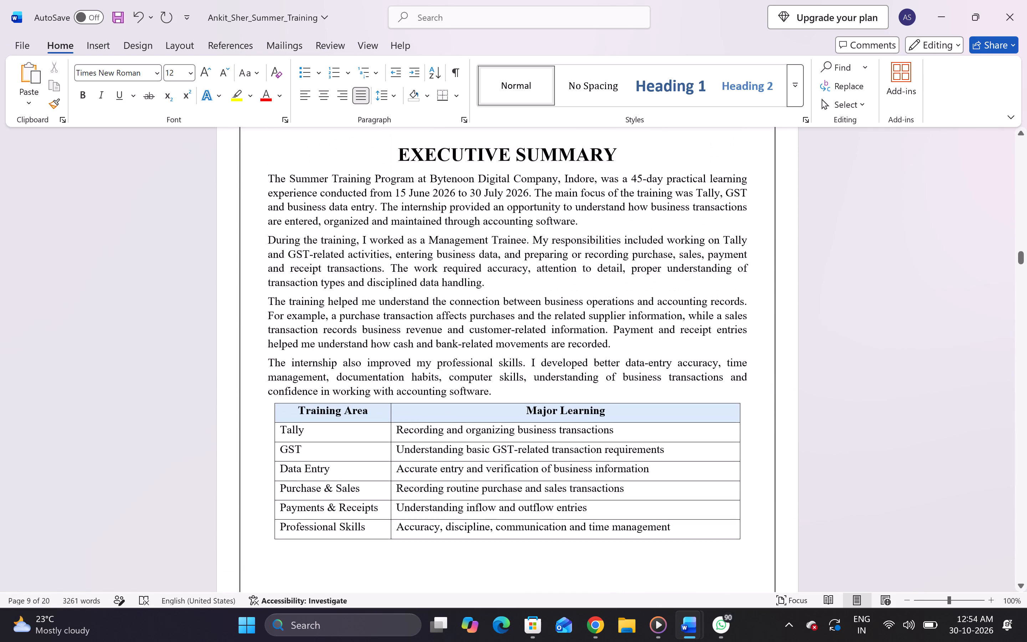
Review the front pages from the Executive Summary back to the cover page, and check the formatting of its "Session 2025-27" line.
{"action": "scroll", "coordinate": [644, 180], "scroll_direction": "up", "scroll_amount": 1}
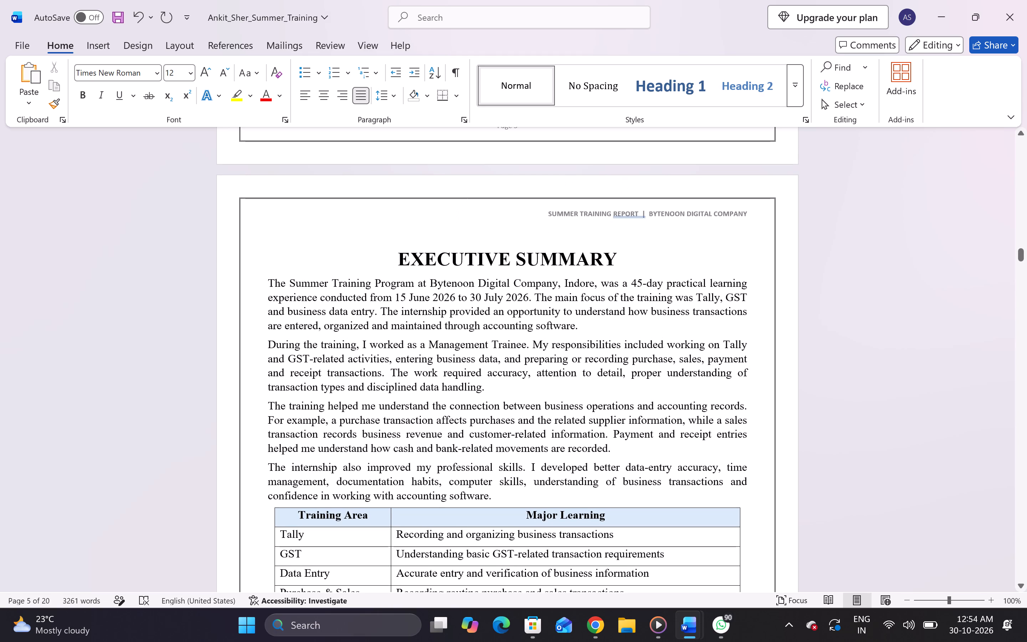
{"action": "scroll", "coordinate": [476, 268], "scroll_direction": "up", "scroll_amount": 3}
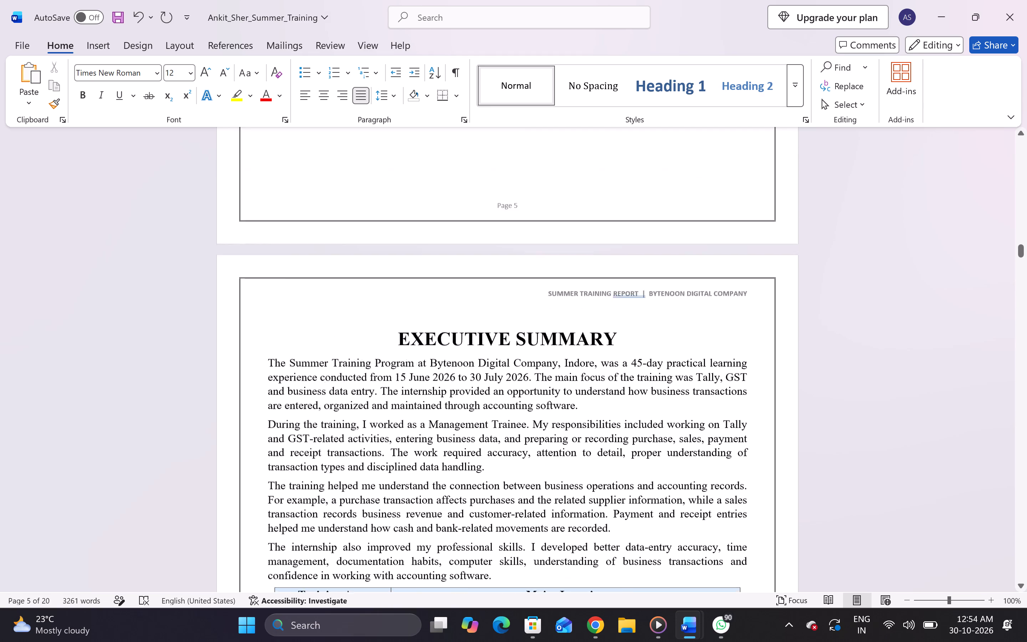
{"action": "scroll", "coordinate": [476, 268], "scroll_direction": "up", "scroll_amount": 20}
{"action": "scroll", "coordinate": [476, 268], "scroll_direction": "down", "scroll_amount": 1}
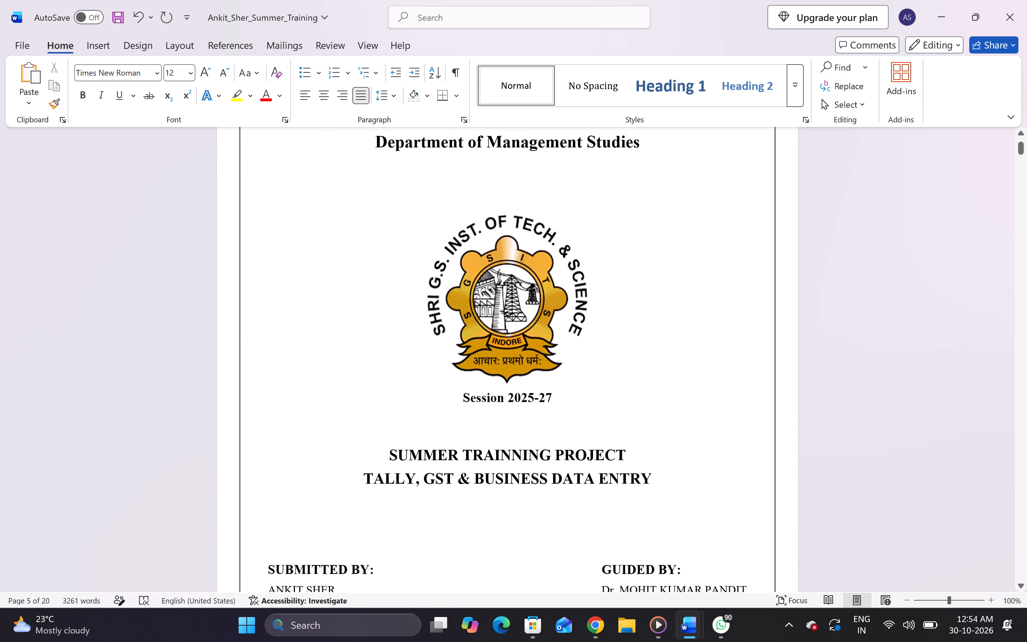
{"action": "scroll", "coordinate": [476, 268], "scroll_direction": "down", "scroll_amount": 2}
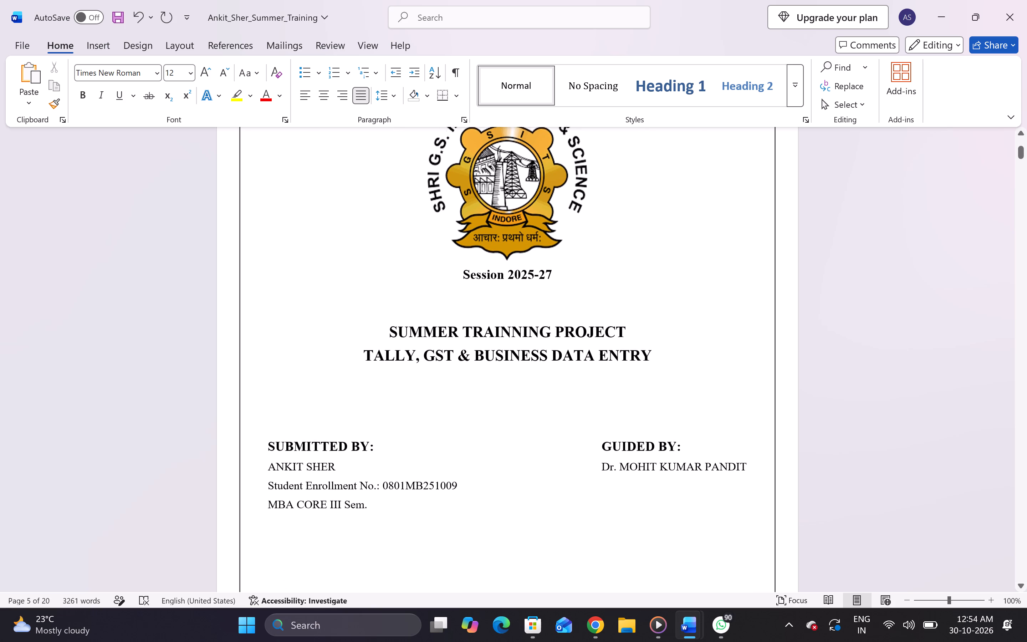
{"action": "scroll", "coordinate": [476, 268], "scroll_direction": "down", "scroll_amount": 1}
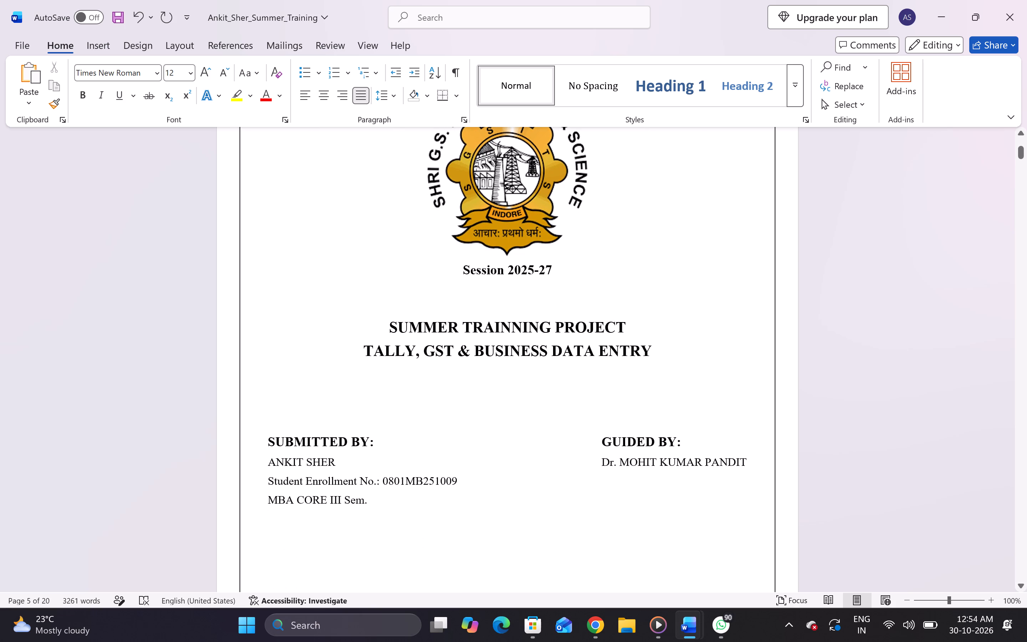
{"action": "left_click", "coordinate": [502, 271]}
{"action": "left_click", "coordinate": [534, 271]}
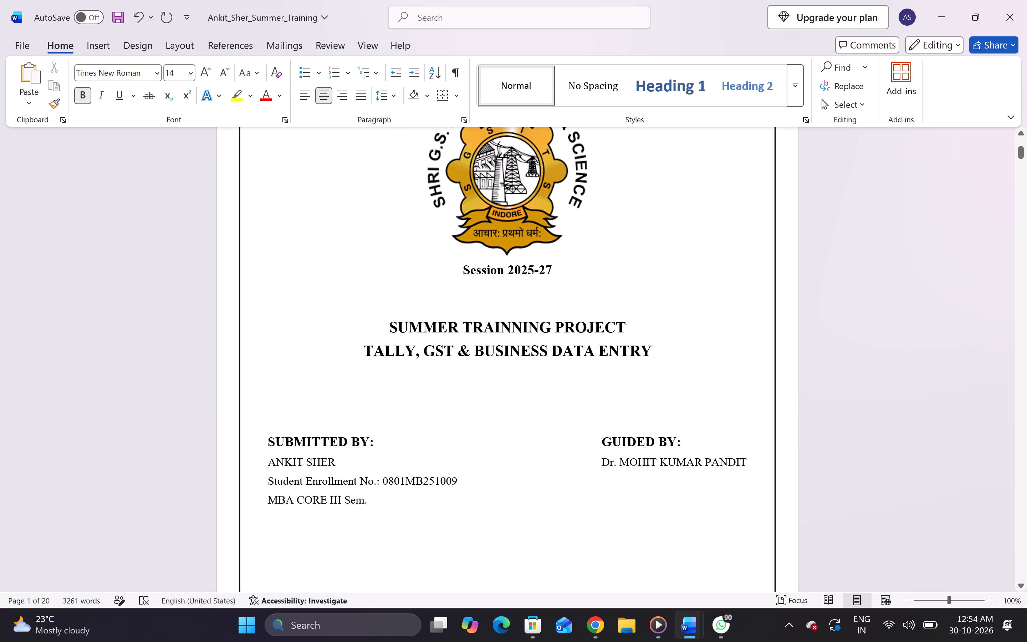
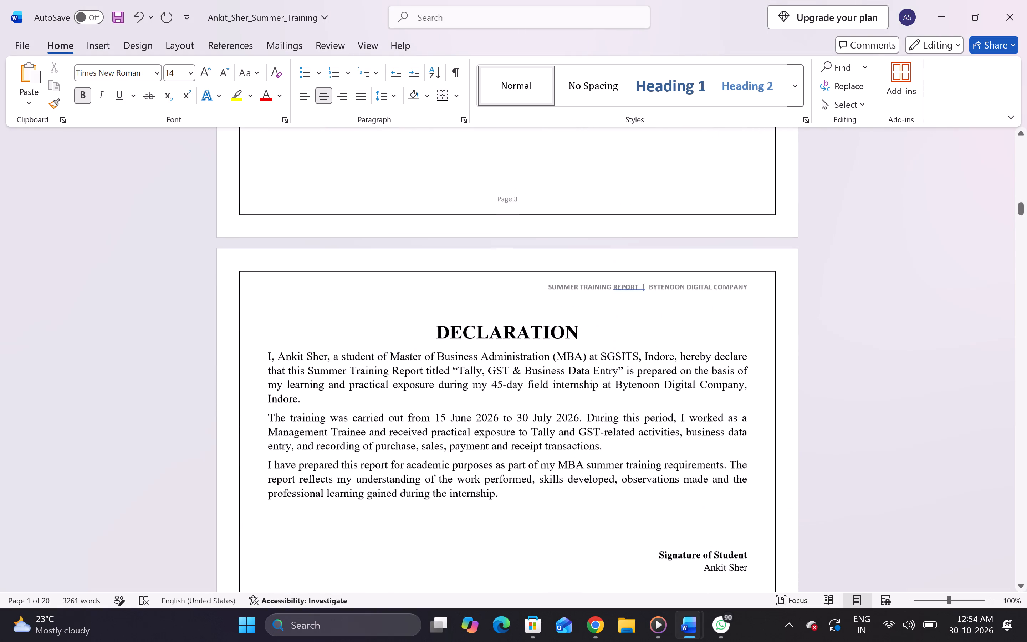
Review the whole report from the Declaration through to the Conclusion & Future Scope page and back to the cover page.
{"action": "scroll", "coordinate": [591, 437], "scroll_direction": "down", "scroll_amount": 14}
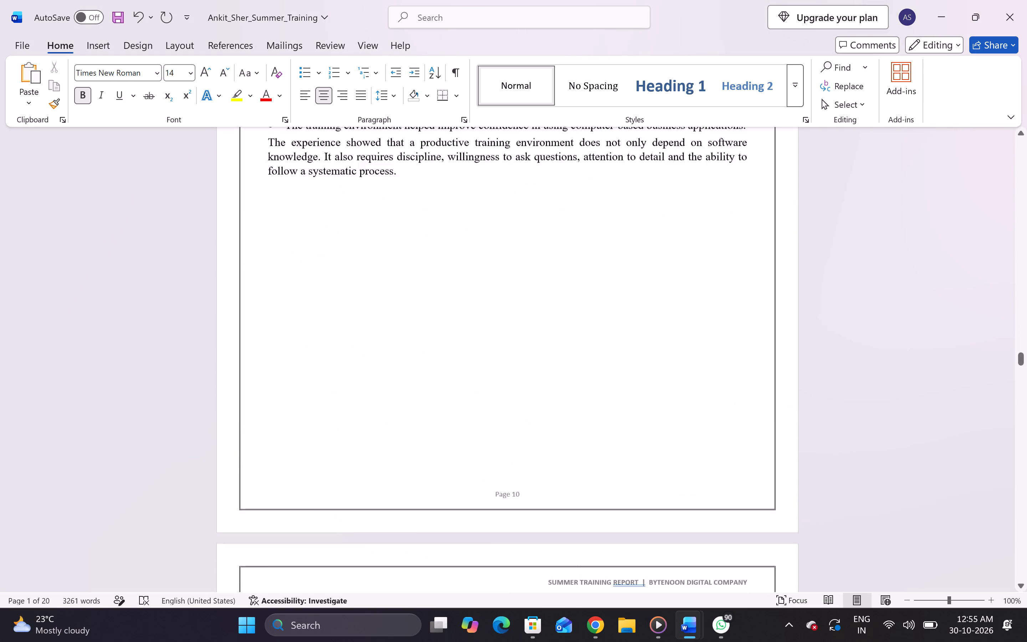
{"action": "scroll", "coordinate": [591, 437], "scroll_direction": "down", "scroll_amount": 17}
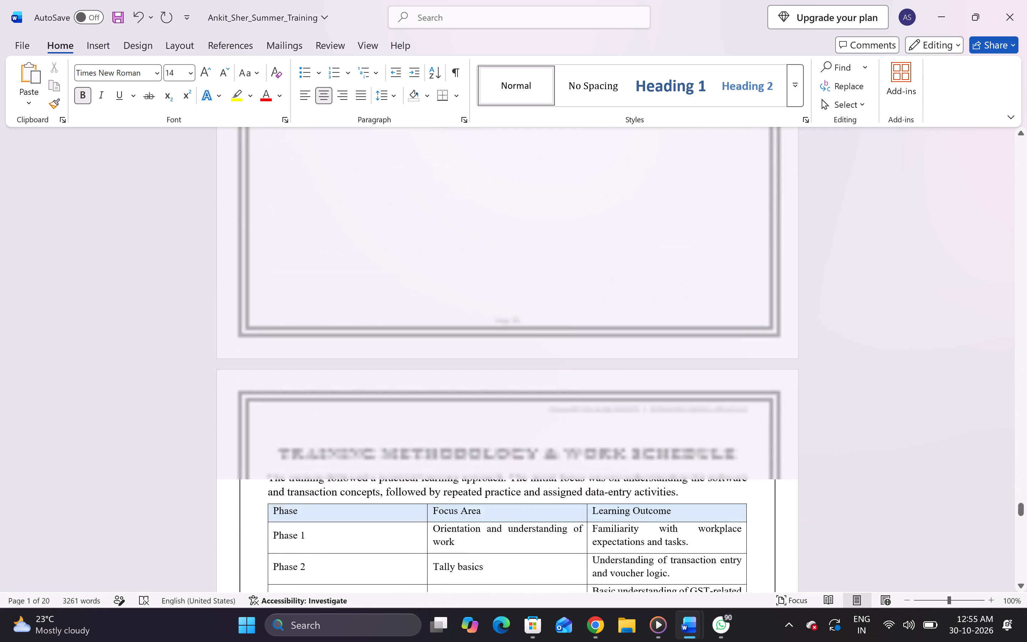
{"action": "scroll", "coordinate": [591, 437], "scroll_direction": "down", "scroll_amount": 13}
{"action": "scroll", "coordinate": [591, 437], "scroll_direction": "up", "scroll_amount": 10}
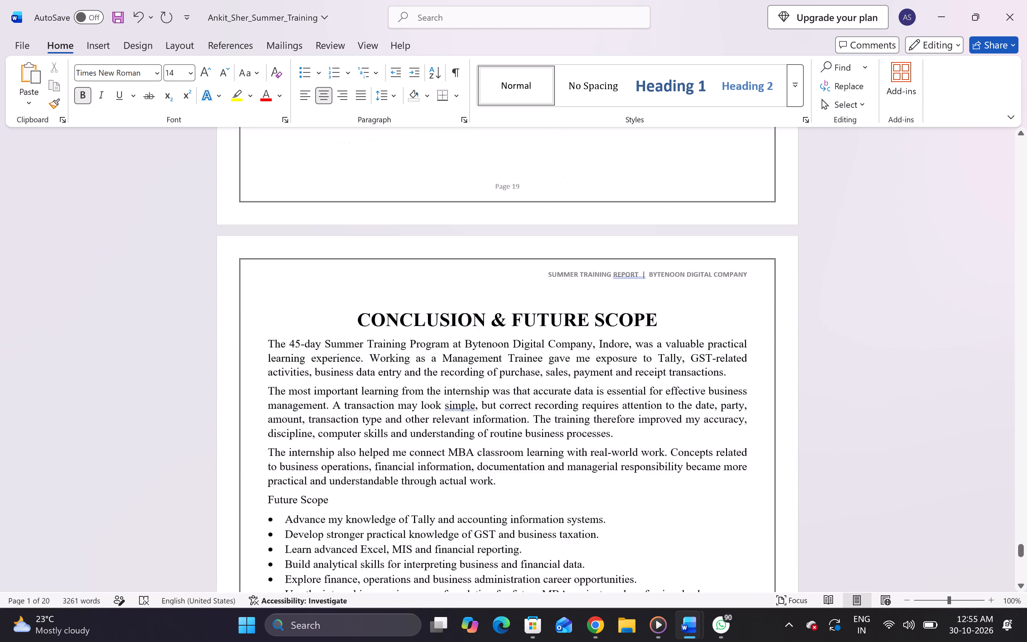
{"action": "scroll", "coordinate": [591, 437], "scroll_direction": "up", "scroll_amount": 20}
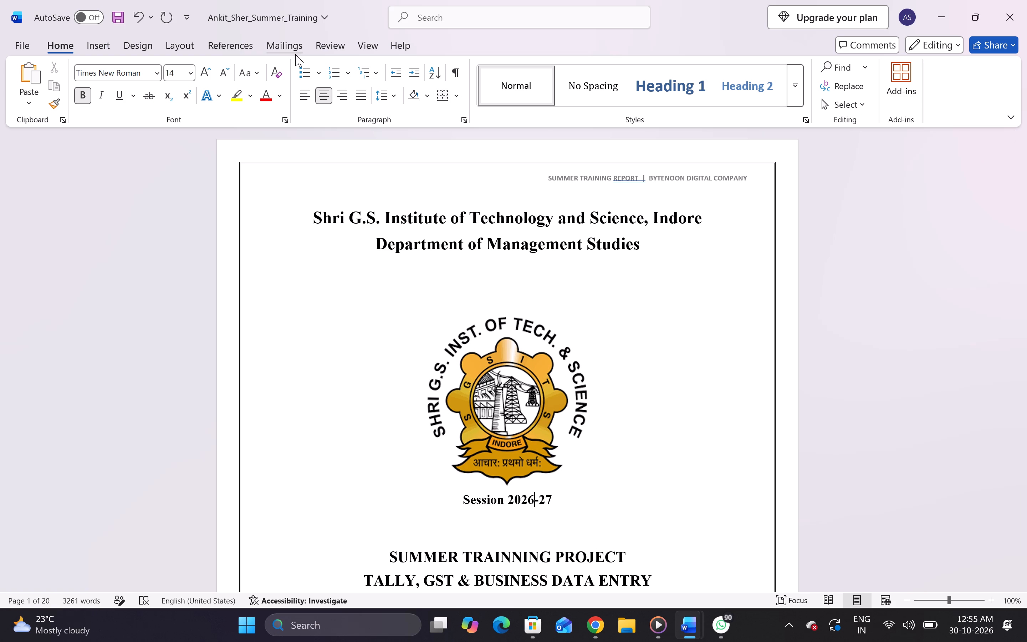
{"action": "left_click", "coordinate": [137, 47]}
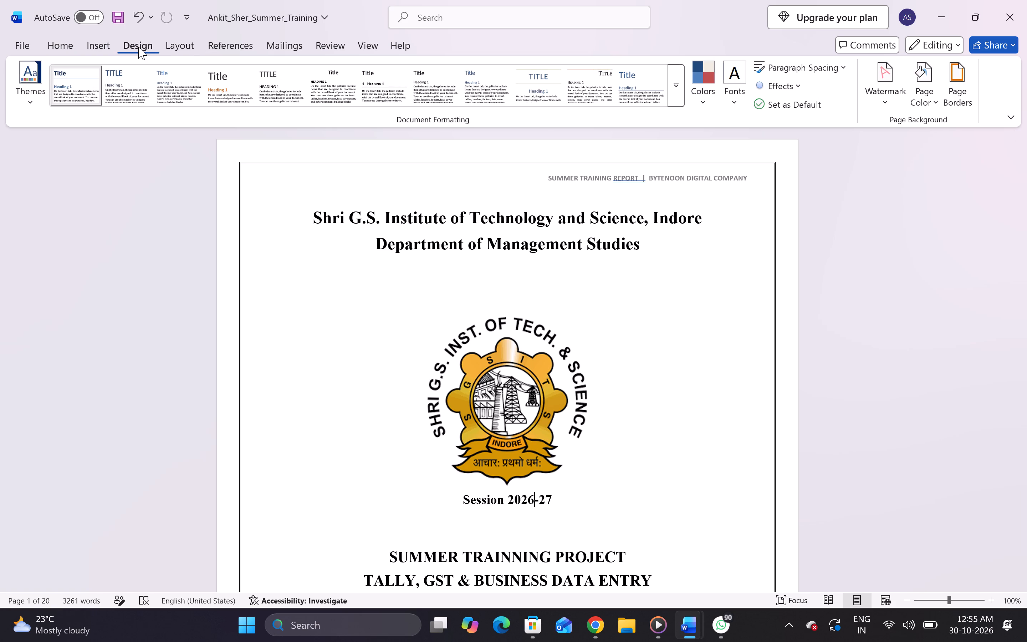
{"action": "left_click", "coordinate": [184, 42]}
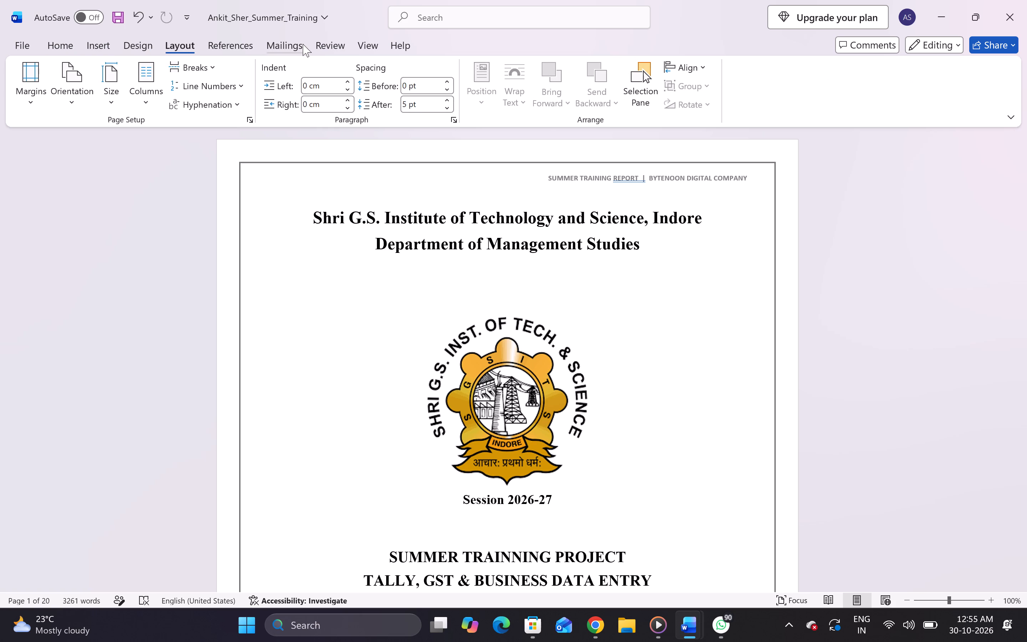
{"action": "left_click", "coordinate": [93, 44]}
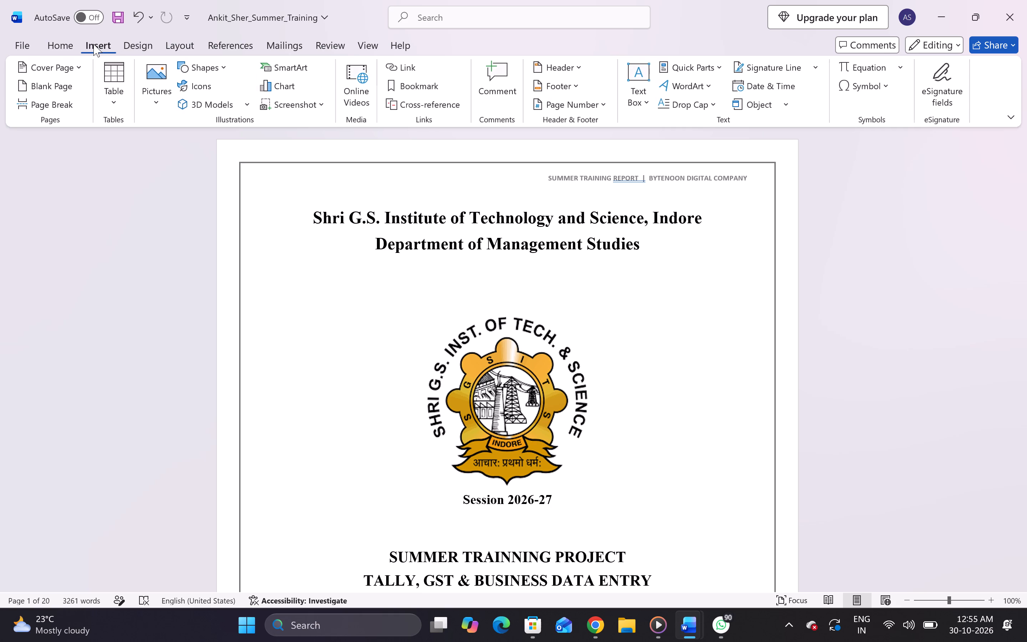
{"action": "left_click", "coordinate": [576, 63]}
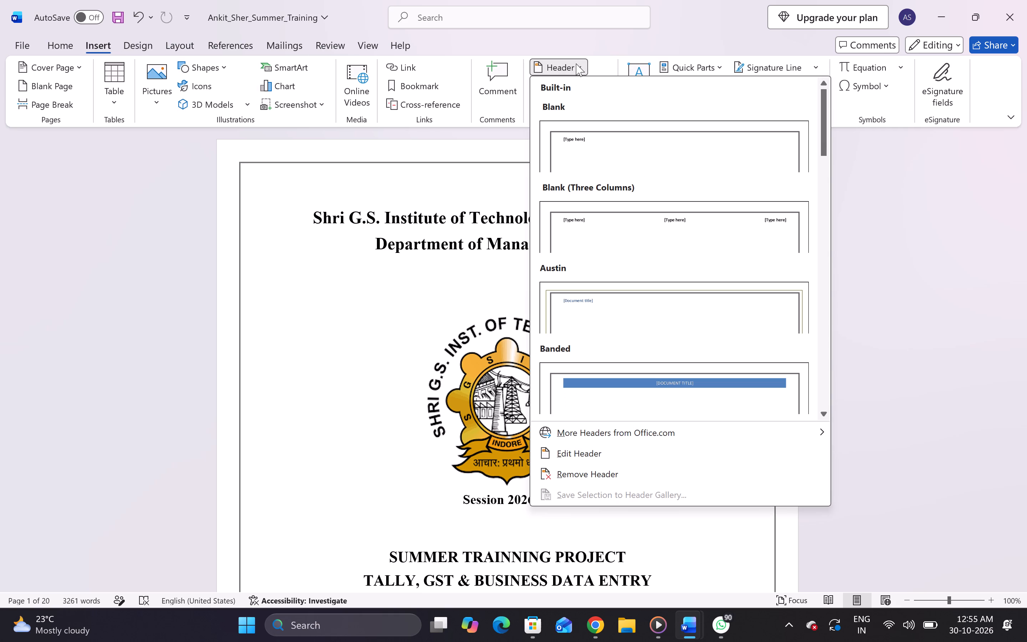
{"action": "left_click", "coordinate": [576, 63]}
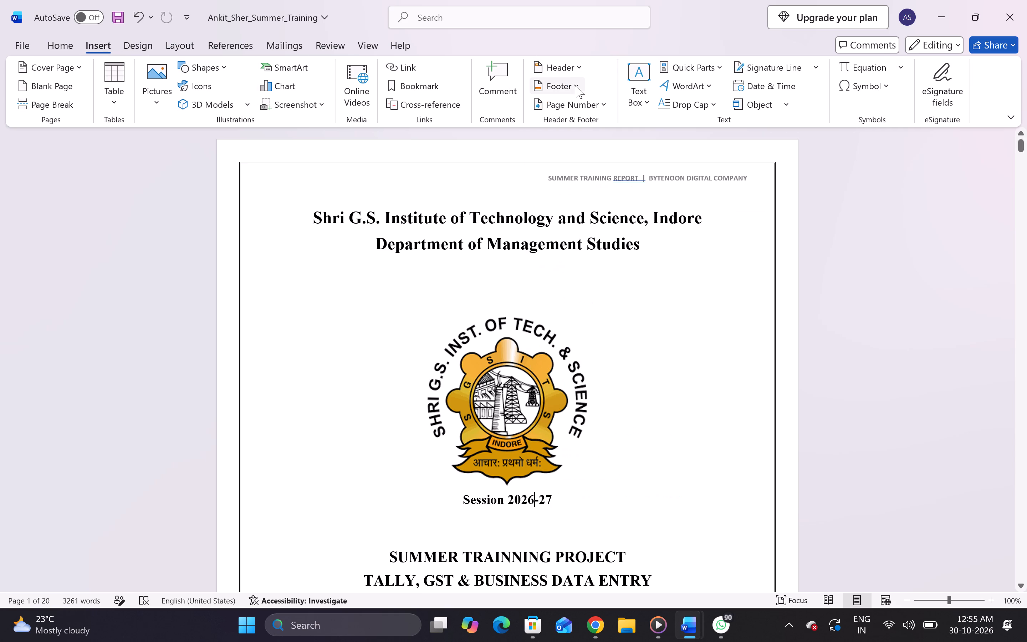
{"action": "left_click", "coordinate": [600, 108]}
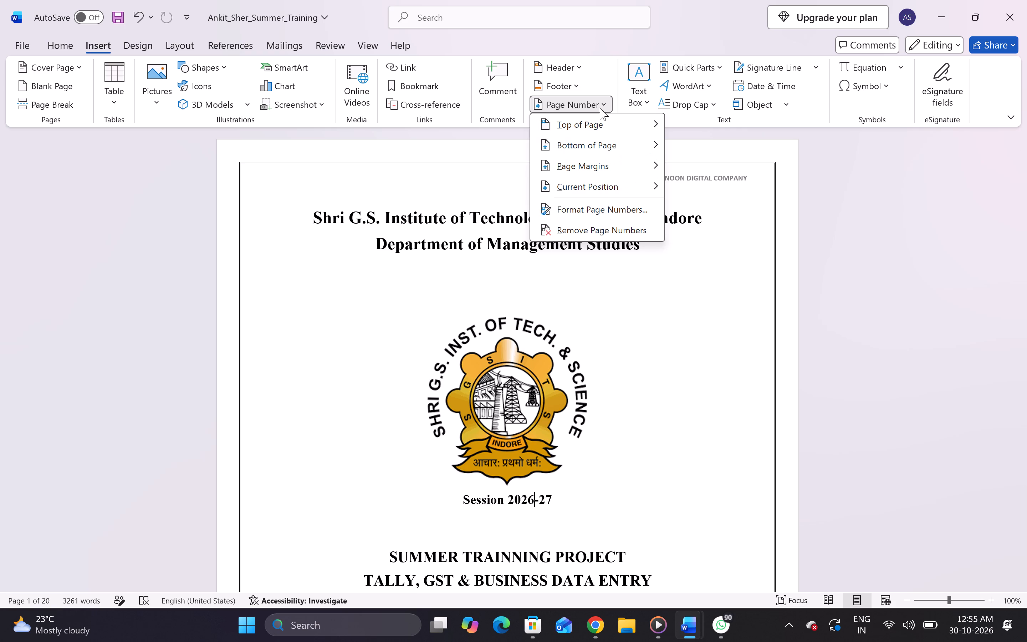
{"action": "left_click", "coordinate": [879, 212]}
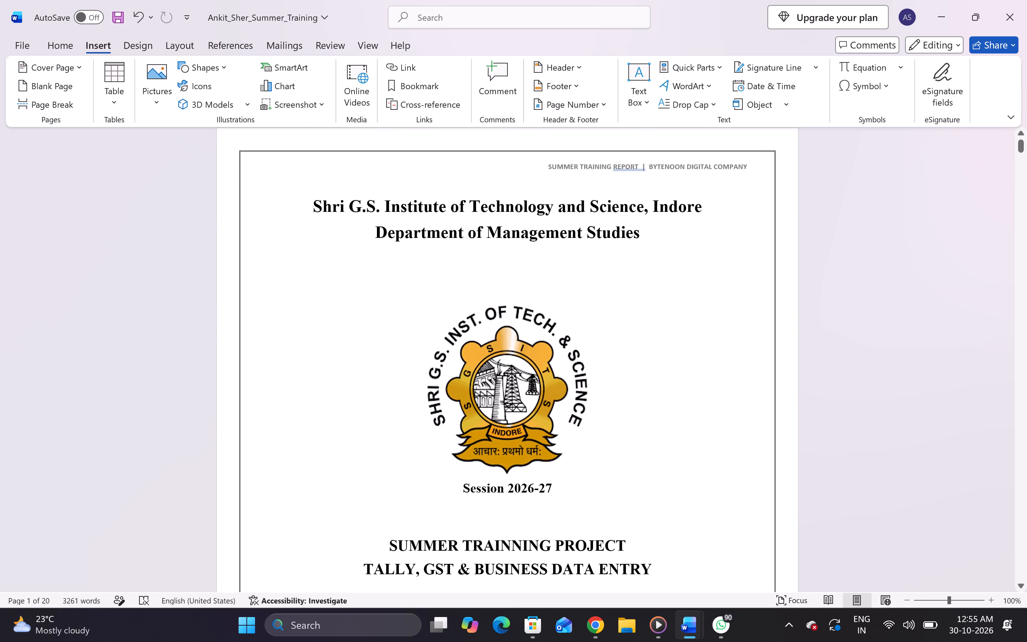
Replace REPORT with PROJECT in the page header so it reads "SUMMER TRAINING PROJECT | BYTENOON DIGITAL COMPANY".
{"action": "left_click", "coordinate": [750, 168]}
{"action": "double_click", "coordinate": [741, 167]}
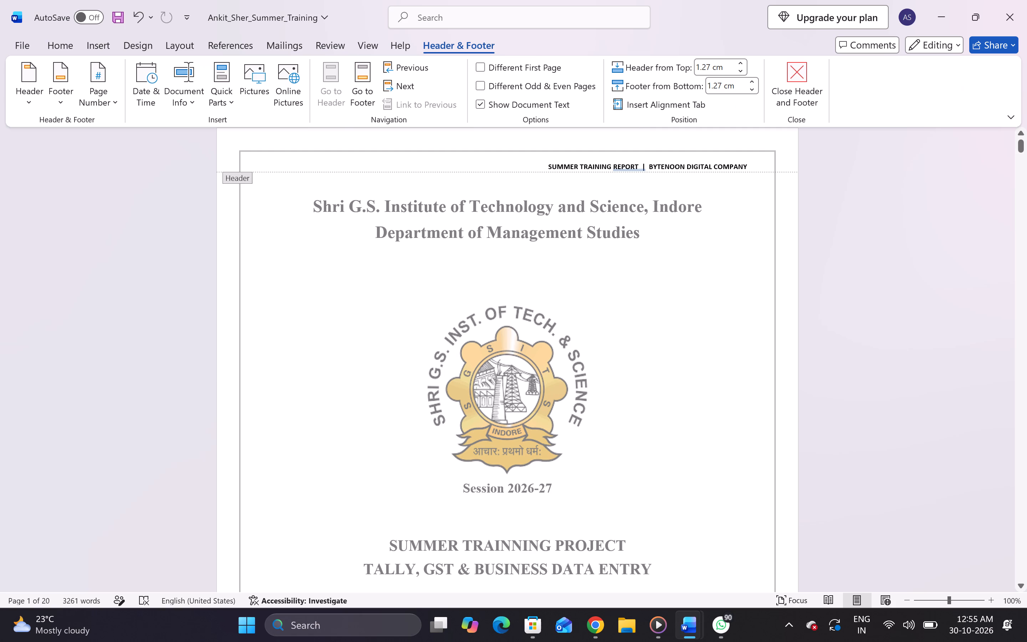
{"action": "left_click", "coordinate": [642, 165]}
{"action": "key", "text": "BackSpace"}
{"action": "key", "text": "BackSpace"}
{"action": "key", "text": "BackSpace"}
{"action": "key", "text": "BackSpace"}
{"action": "key", "text": "BackSpace"}
{"action": "key", "text": "BackSpace"}
{"action": "key", "text": "BackSpace"}
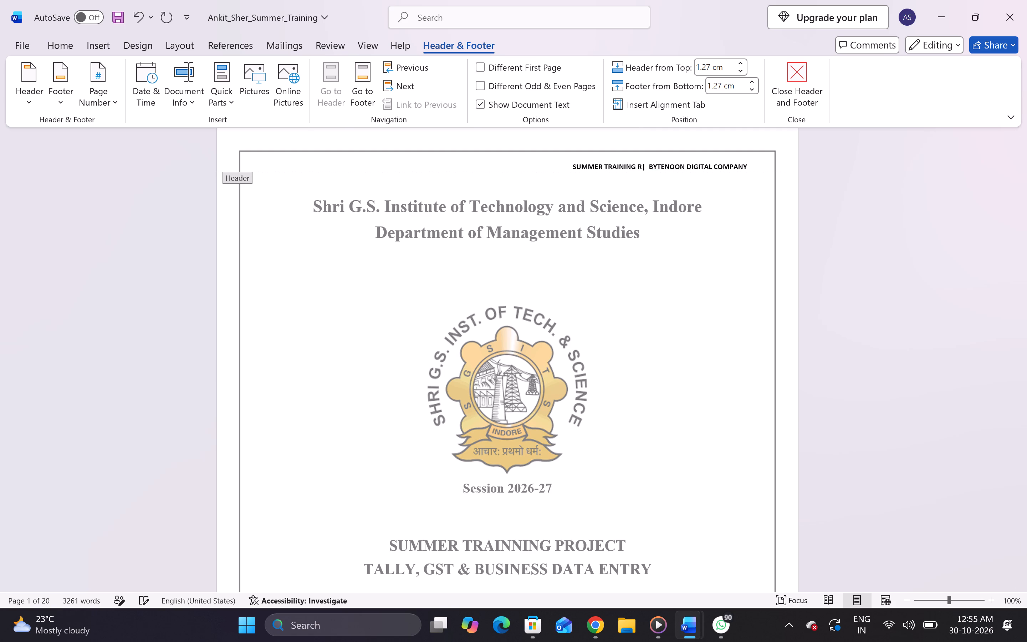
{"action": "key", "text": "BackSpace"}
{"action": "type", "text": "PO"}
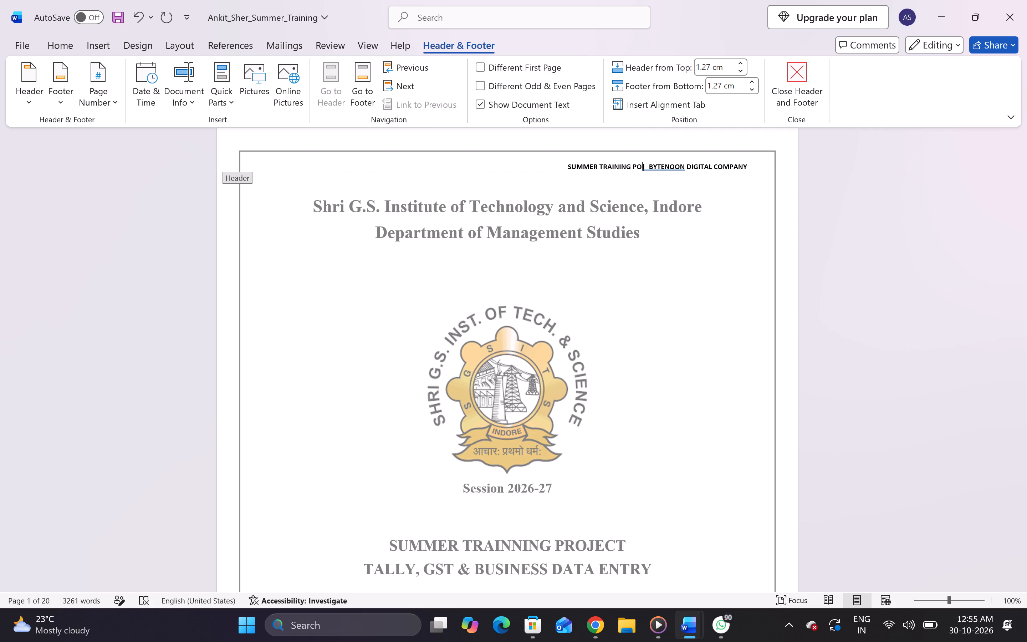
{"action": "key", "text": "BackSpace"}
{"action": "type", "text": "ROJECT"}
{"action": "key", "text": "space"}
{"action": "left_click", "coordinate": [882, 279]}
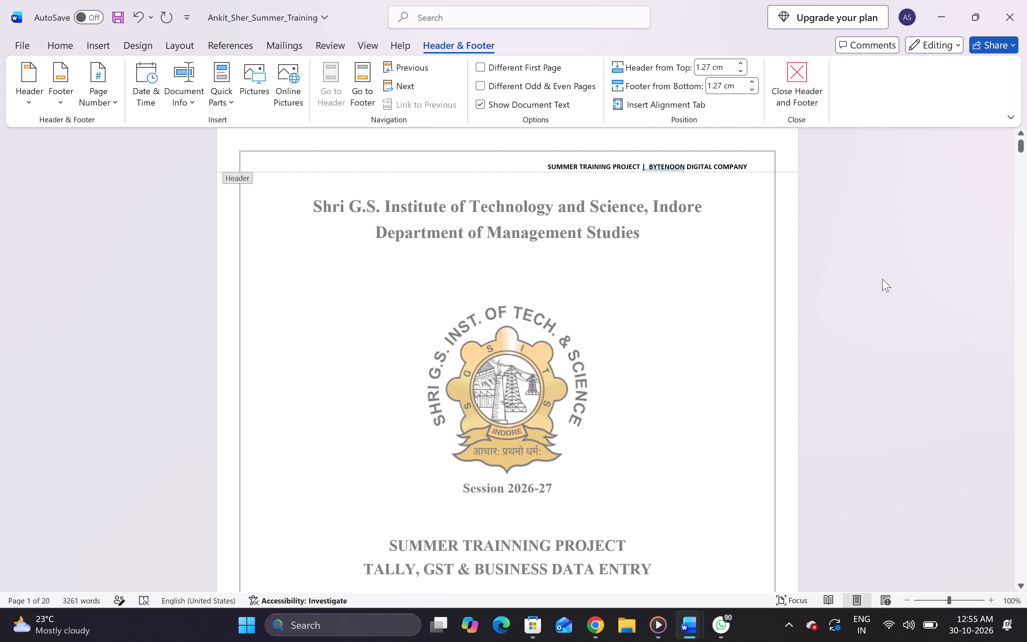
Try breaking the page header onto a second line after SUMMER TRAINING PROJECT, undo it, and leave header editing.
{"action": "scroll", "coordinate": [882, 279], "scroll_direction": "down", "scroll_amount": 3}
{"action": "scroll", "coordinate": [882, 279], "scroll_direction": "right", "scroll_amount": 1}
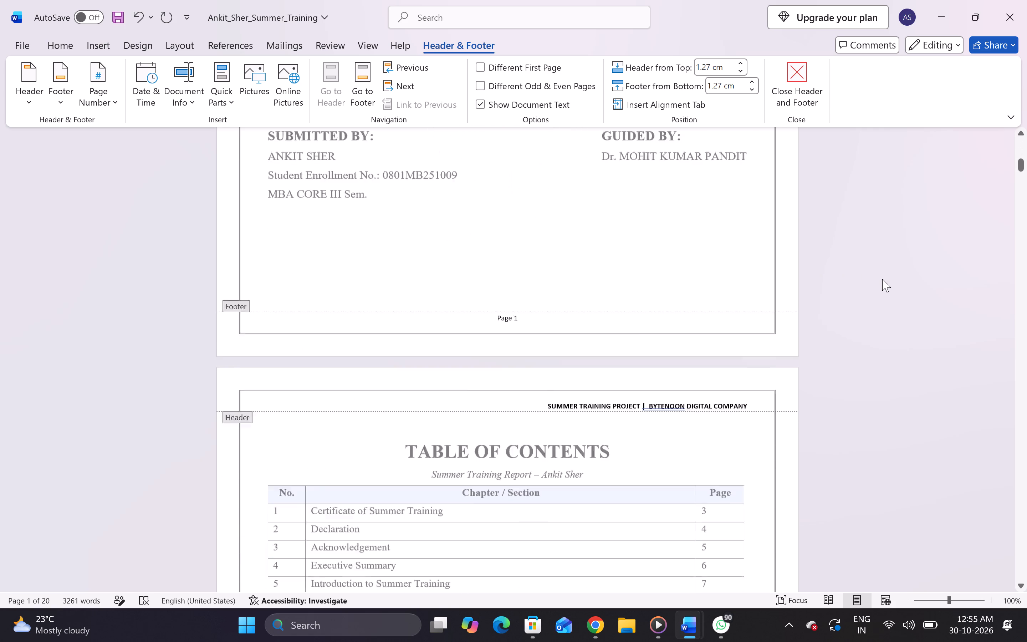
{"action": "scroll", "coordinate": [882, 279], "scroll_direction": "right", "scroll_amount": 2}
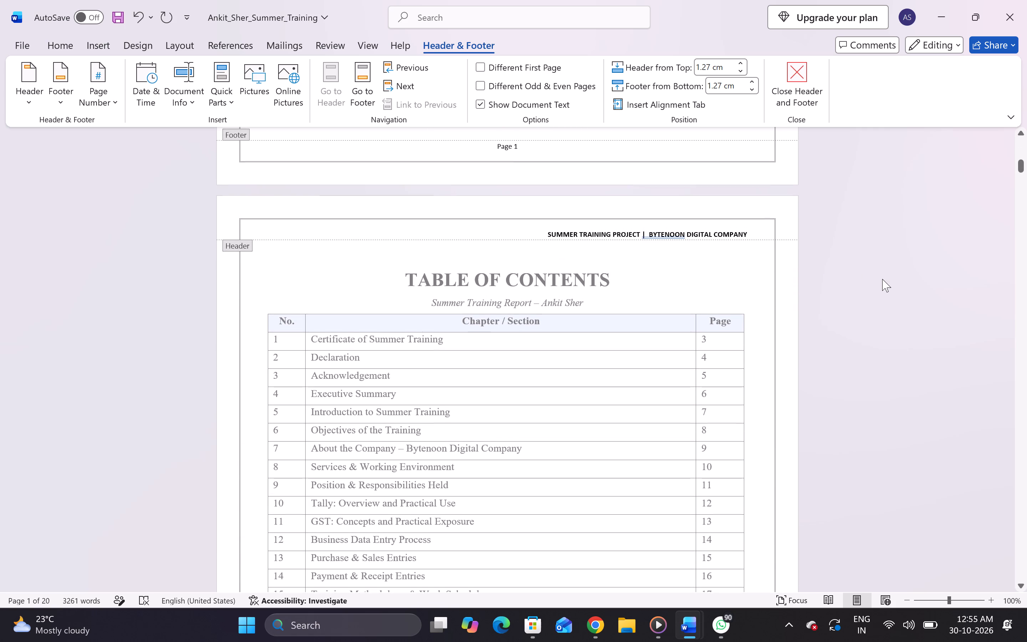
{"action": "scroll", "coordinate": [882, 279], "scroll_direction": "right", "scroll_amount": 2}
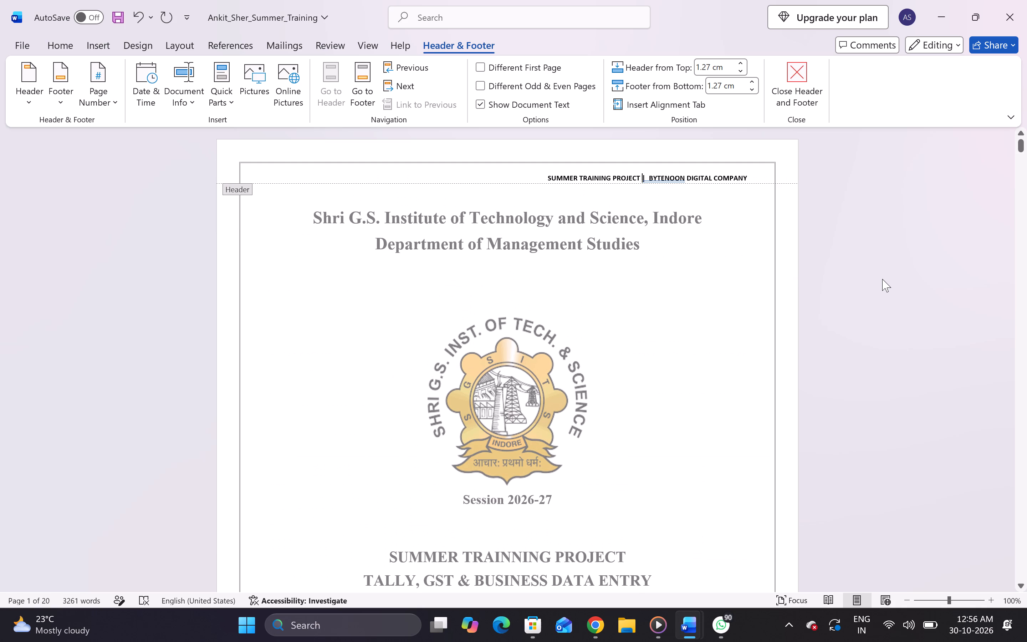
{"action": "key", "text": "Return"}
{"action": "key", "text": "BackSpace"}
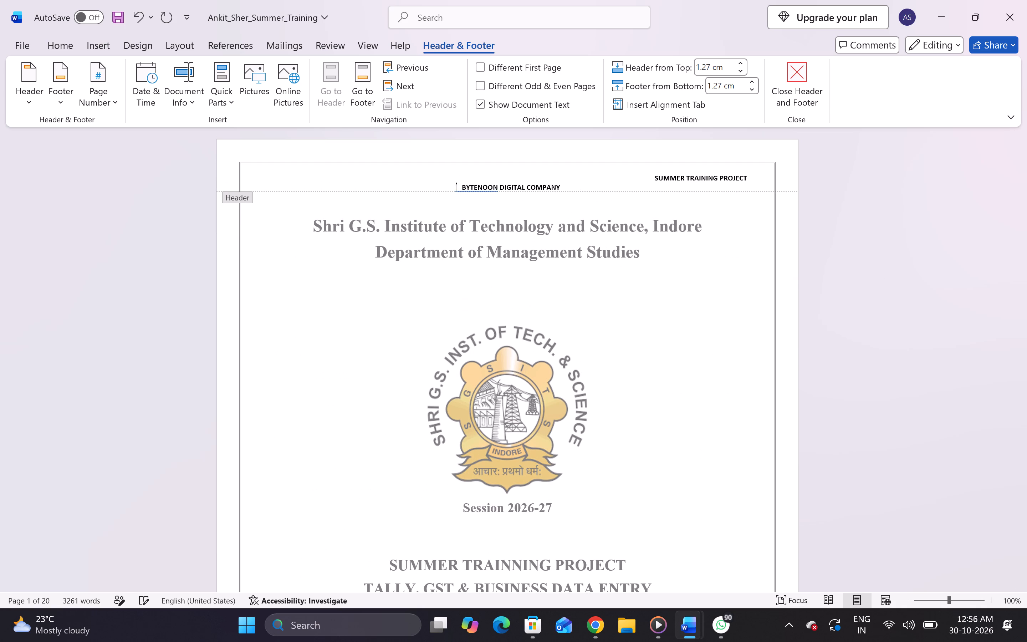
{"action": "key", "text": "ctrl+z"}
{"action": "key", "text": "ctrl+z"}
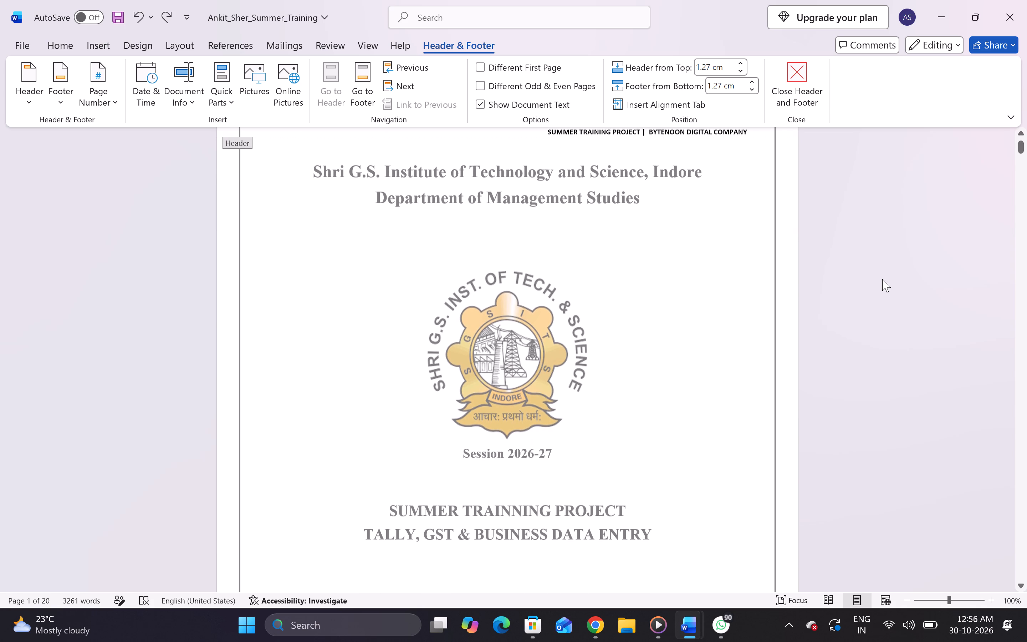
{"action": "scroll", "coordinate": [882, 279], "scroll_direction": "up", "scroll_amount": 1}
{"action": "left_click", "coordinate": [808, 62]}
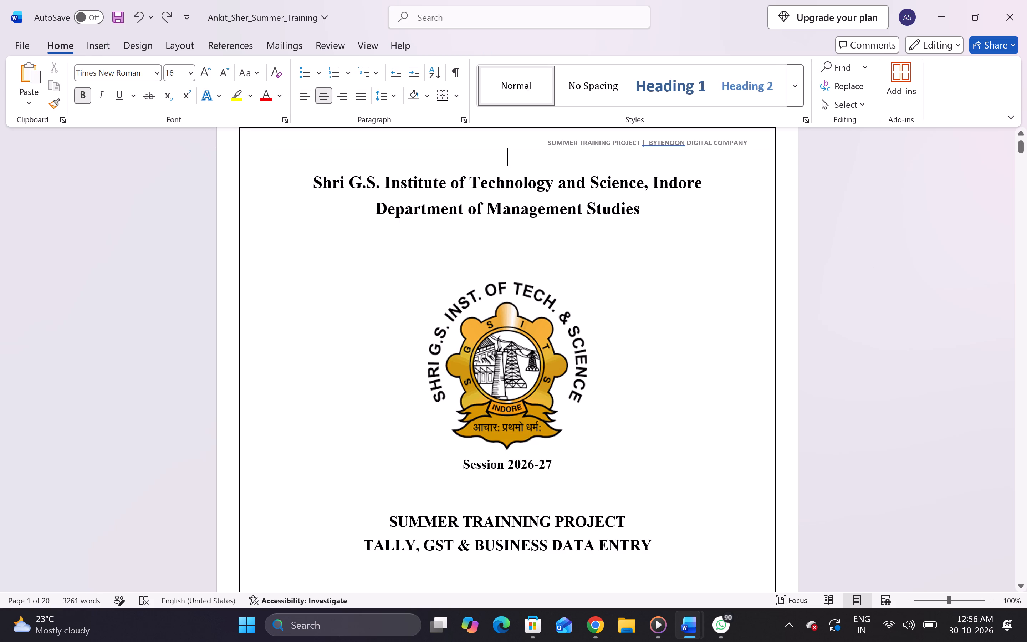
Delete the whole page number text, including the word Page, from the document's footer and leave footer editing.
{"action": "scroll", "coordinate": [820, 231], "scroll_direction": "down", "scroll_amount": 5}
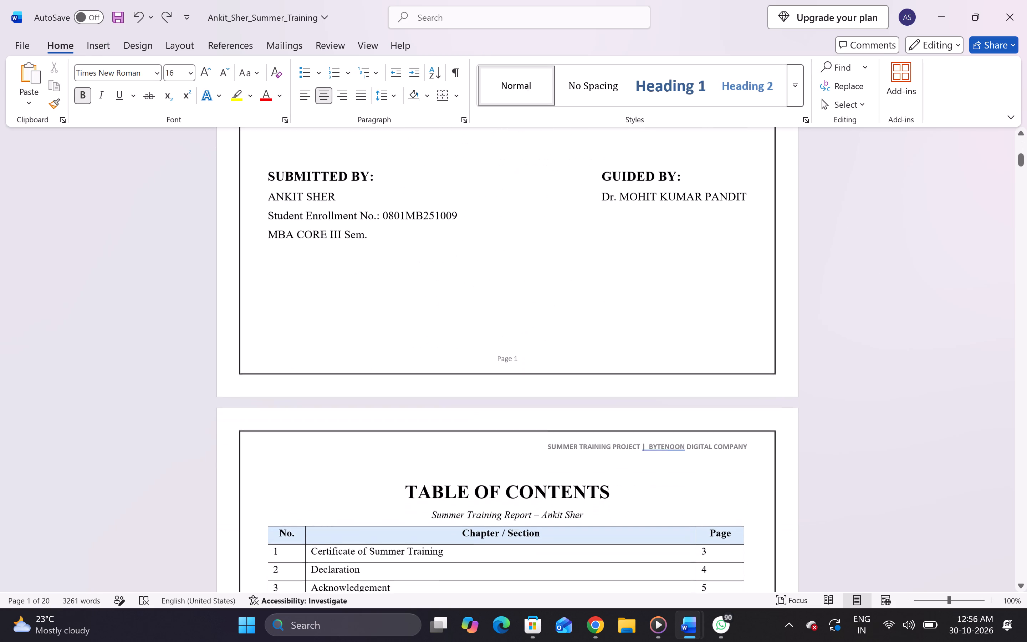
{"action": "scroll", "coordinate": [820, 231], "scroll_direction": "down", "scroll_amount": 2}
{"action": "scroll", "coordinate": [820, 231], "scroll_direction": "up", "scroll_amount": 1}
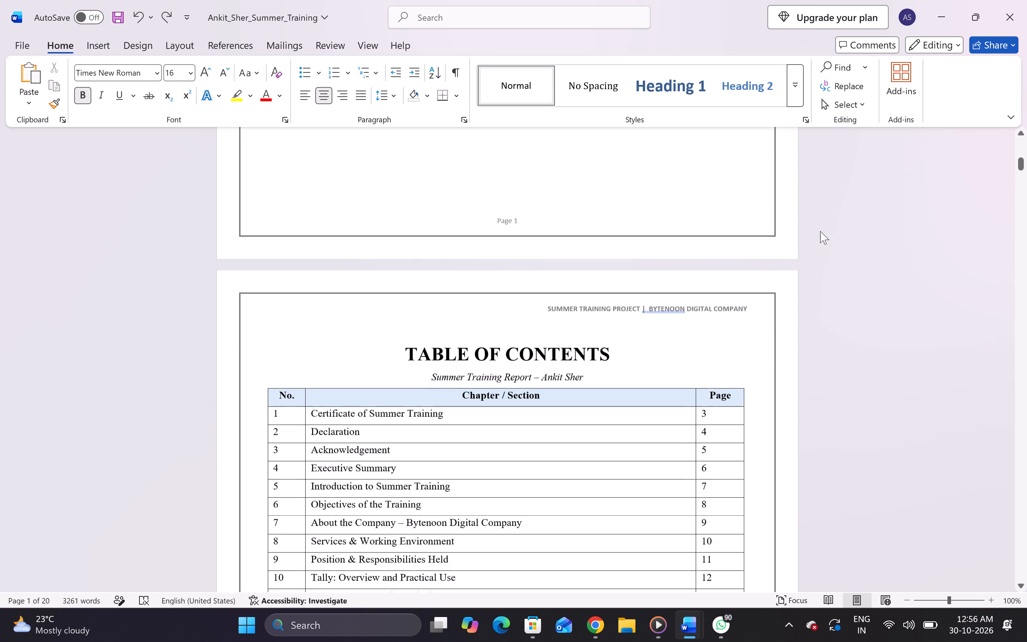
{"action": "scroll", "coordinate": [820, 231], "scroll_direction": "up", "scroll_amount": 3}
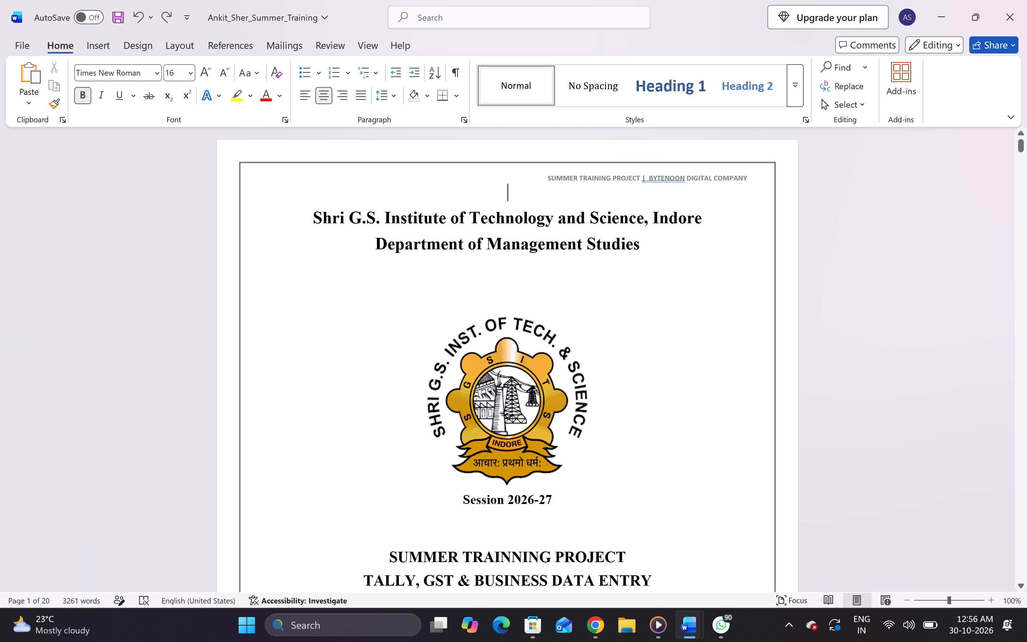
{"action": "scroll", "coordinate": [601, 511], "scroll_direction": "down", "scroll_amount": 3}
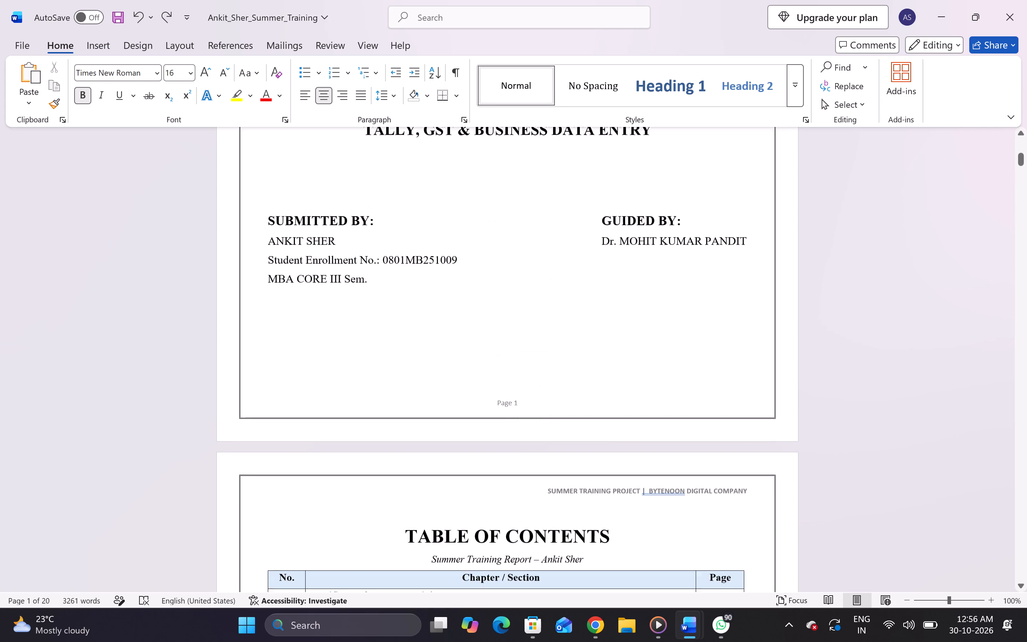
{"action": "double_click", "coordinate": [520, 374]}
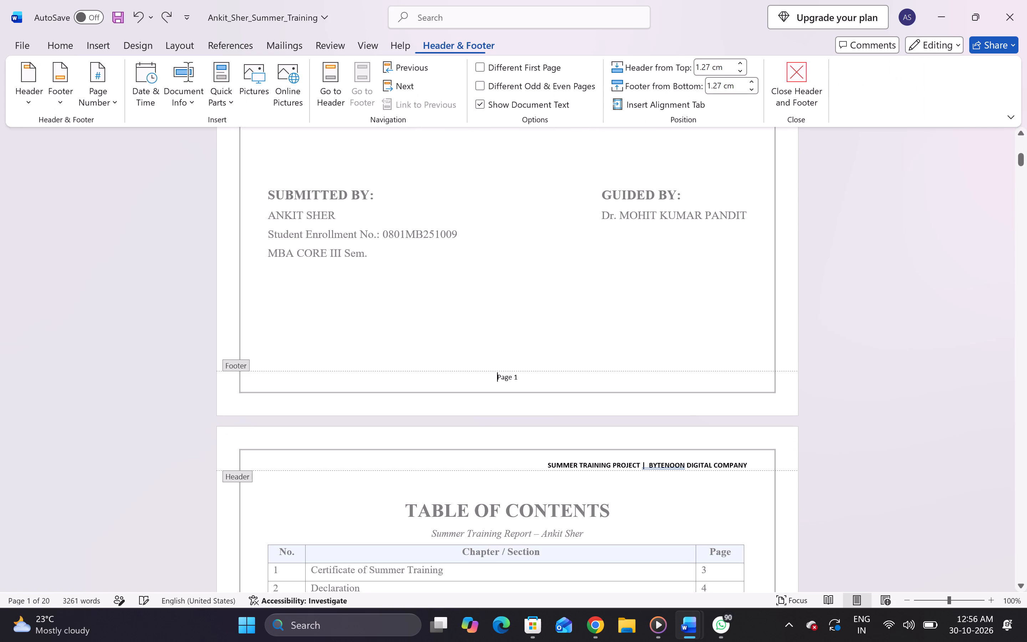
{"action": "left_click", "coordinate": [520, 379]}
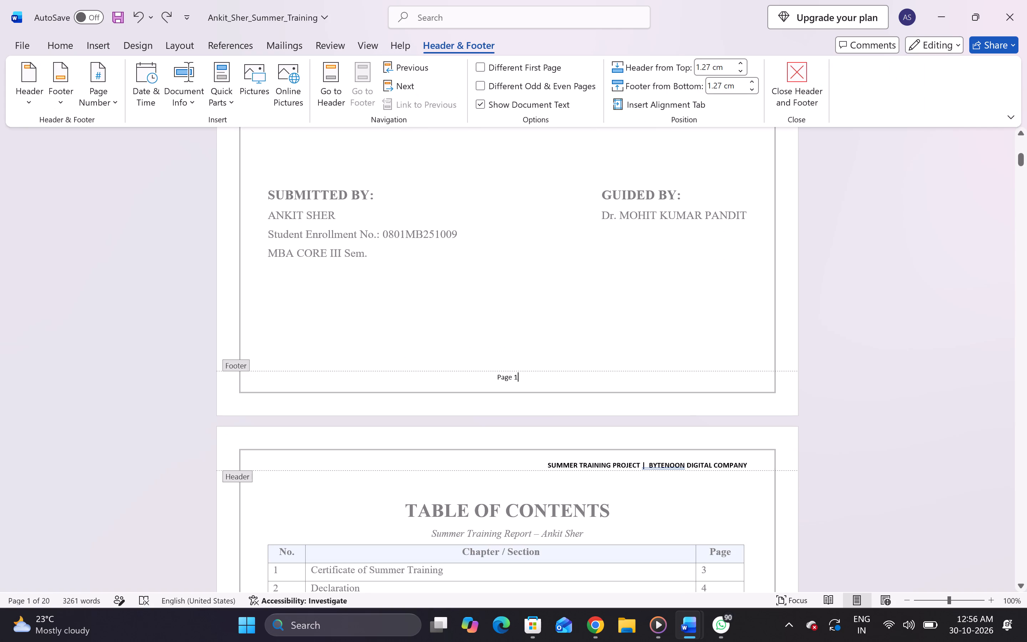
{"action": "key", "text": "BackSpace"}
{"action": "key", "text": "BackSpace"}
{"action": "key", "text": "BackSpace"}
{"action": "key", "text": "BackSpace"}
{"action": "key", "text": "BackSpace"}
{"action": "key", "text": "BackSpace"}
{"action": "key", "text": "BackSpace"}
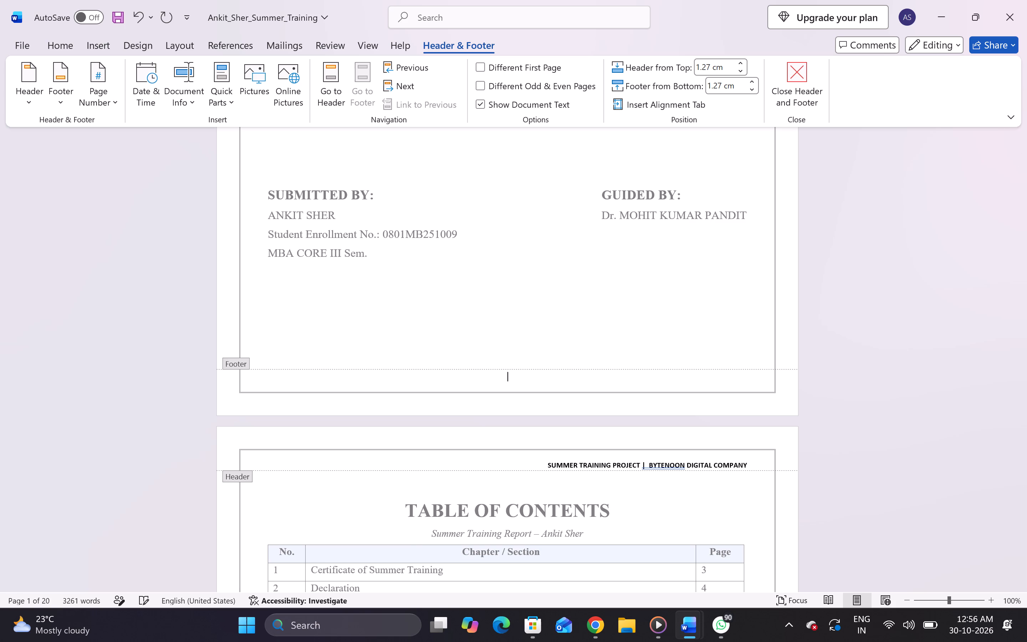
{"action": "scroll", "coordinate": [520, 379], "scroll_direction": "down", "scroll_amount": 6}
{"action": "scroll", "coordinate": [520, 379], "scroll_direction": "up", "scroll_amount": 1}
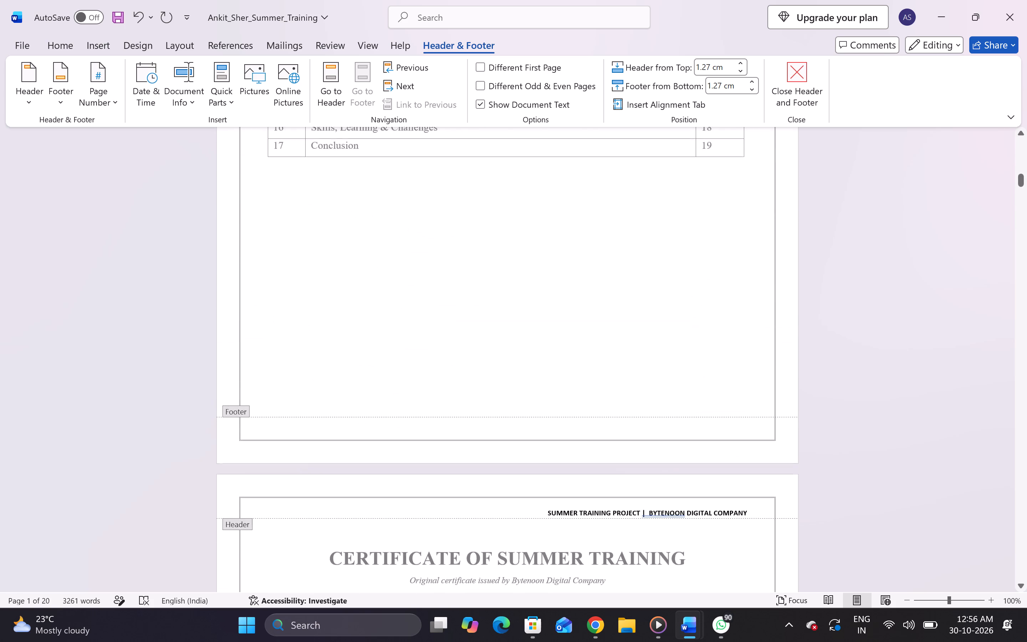
{"action": "scroll", "coordinate": [520, 379], "scroll_direction": "up", "scroll_amount": 2}
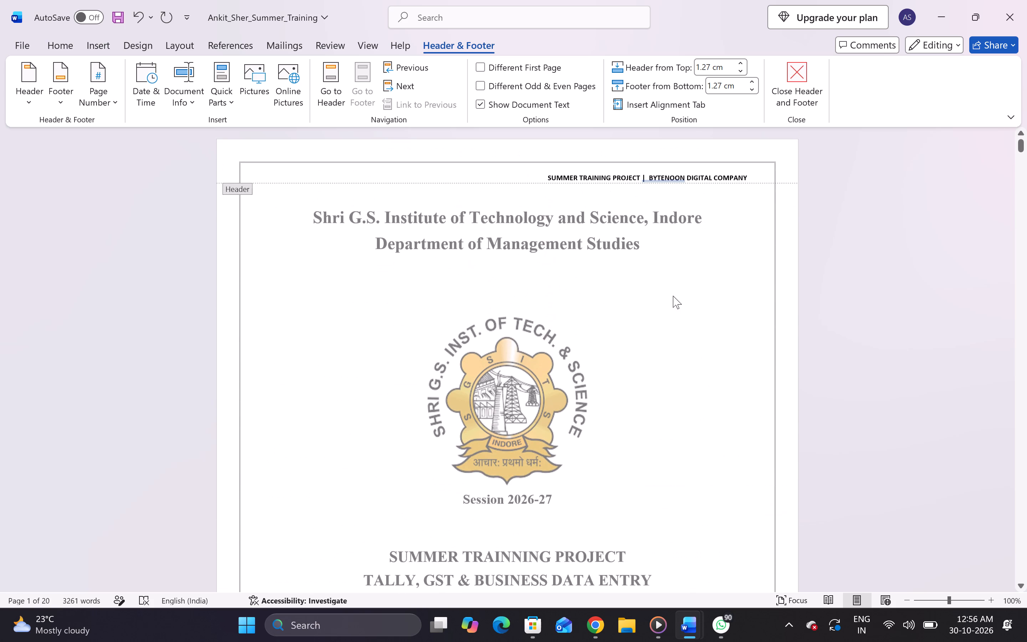
{"action": "left_click", "coordinate": [763, 281]}
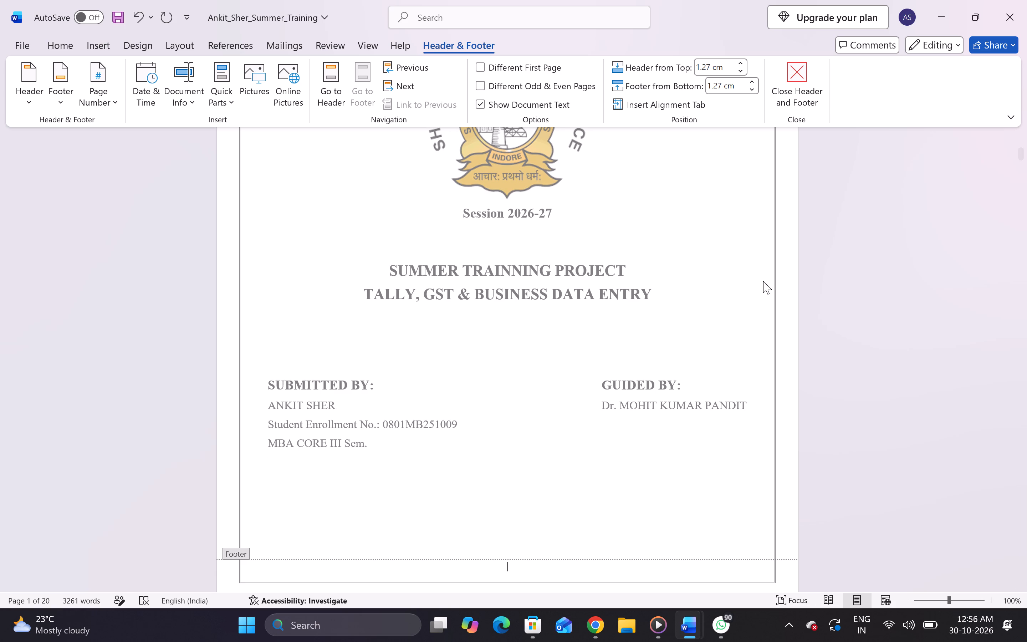
{"action": "left_click", "coordinate": [795, 78]}
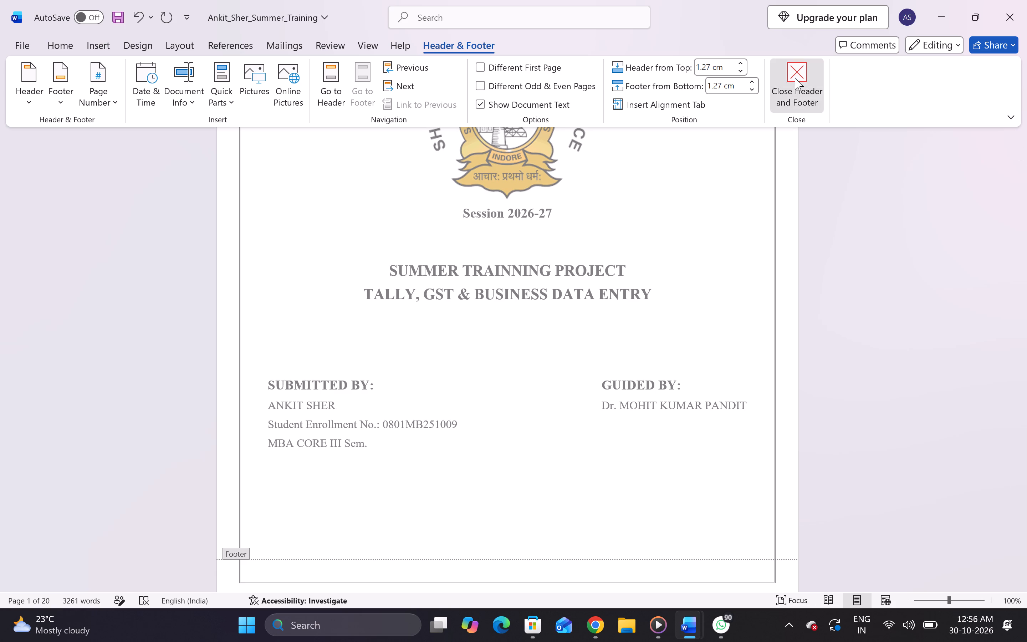
Check the headers and footers on the pages from the cover page to the Declaration.
{"action": "scroll", "coordinate": [751, 190], "scroll_direction": "down", "scroll_amount": 2}
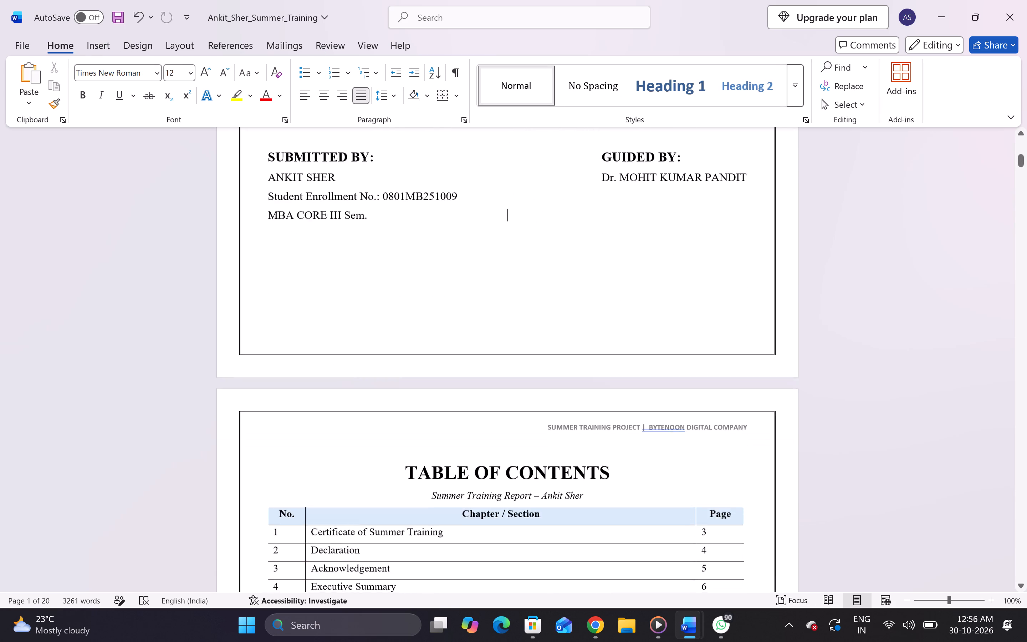
{"action": "scroll", "coordinate": [751, 190], "scroll_direction": "down", "scroll_amount": 5}
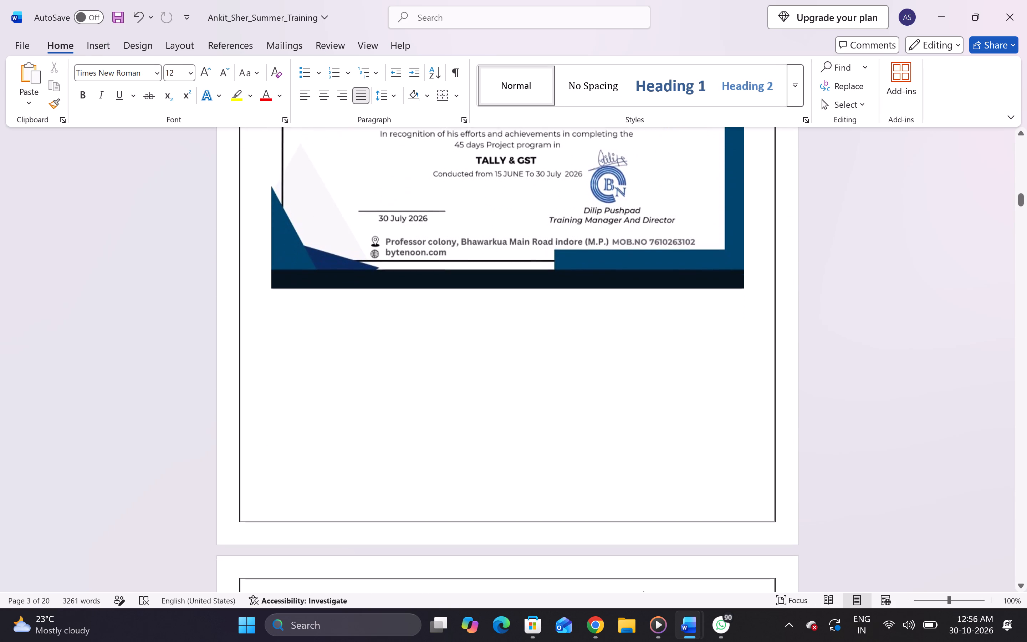
{"action": "scroll", "coordinate": [751, 190], "scroll_direction": "down", "scroll_amount": 3}
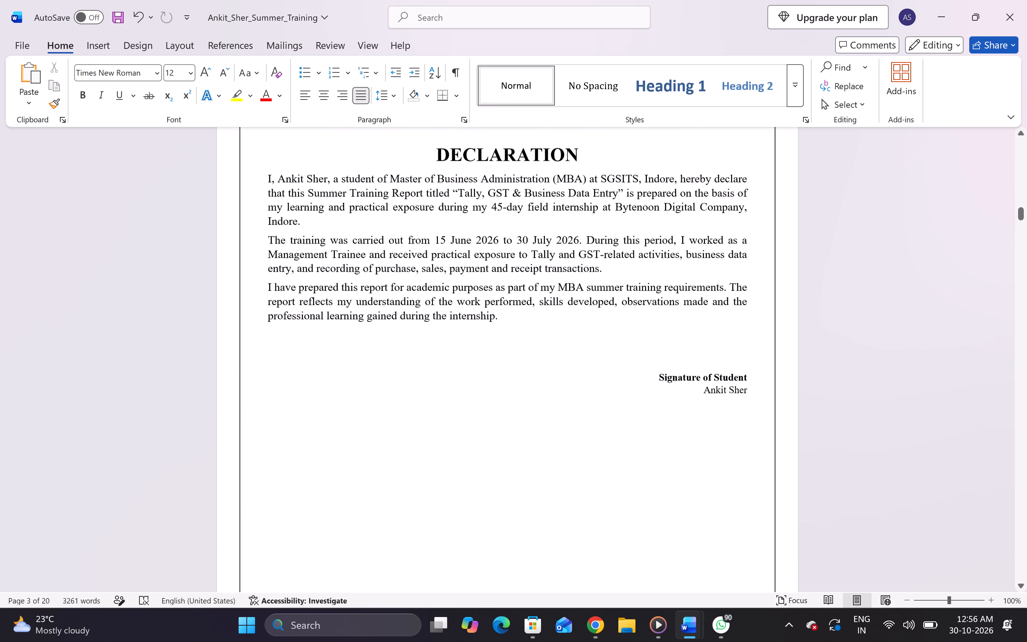
{"action": "scroll", "coordinate": [751, 190], "scroll_direction": "down", "scroll_amount": 4}
{"action": "scroll", "coordinate": [751, 190], "scroll_direction": "up", "scroll_amount": 9}
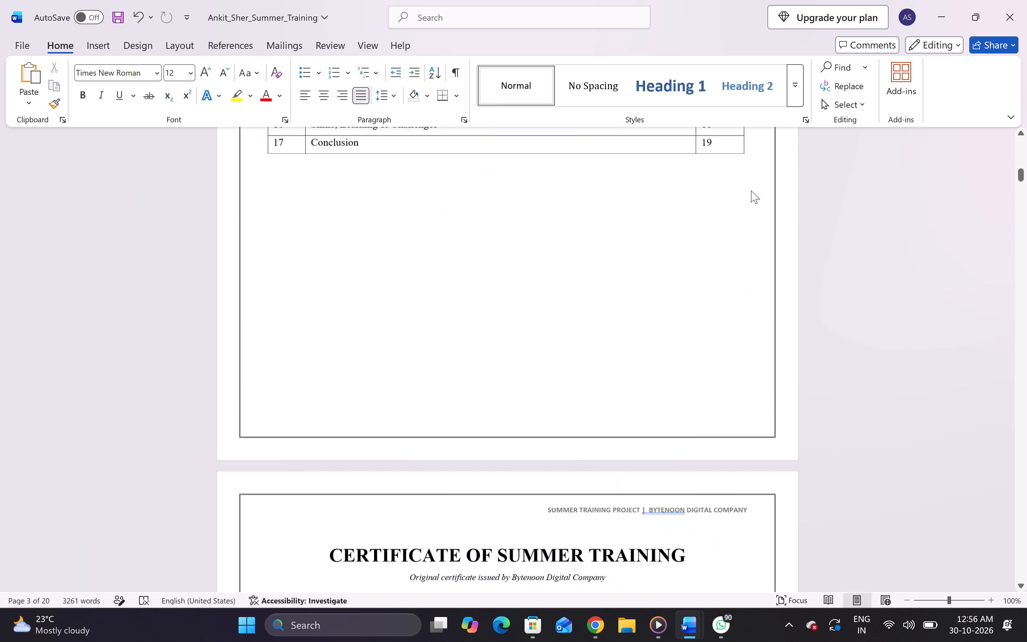
{"action": "scroll", "coordinate": [751, 190], "scroll_direction": "up", "scroll_amount": 1}
{"action": "scroll", "coordinate": [751, 190], "scroll_direction": "down", "scroll_amount": 2}
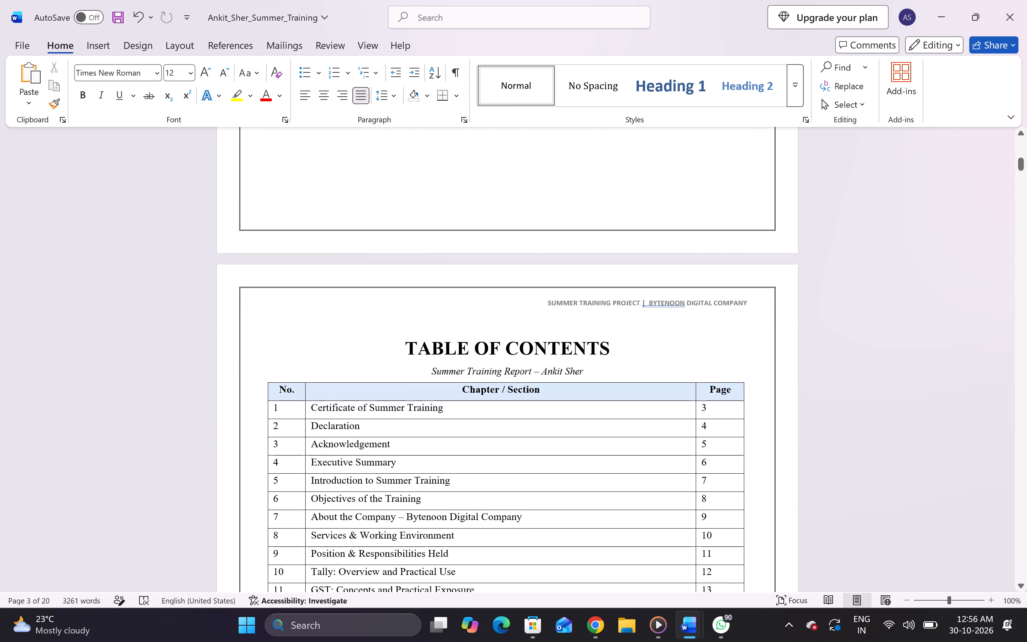
{"action": "scroll", "coordinate": [751, 190], "scroll_direction": "down", "scroll_amount": 1}
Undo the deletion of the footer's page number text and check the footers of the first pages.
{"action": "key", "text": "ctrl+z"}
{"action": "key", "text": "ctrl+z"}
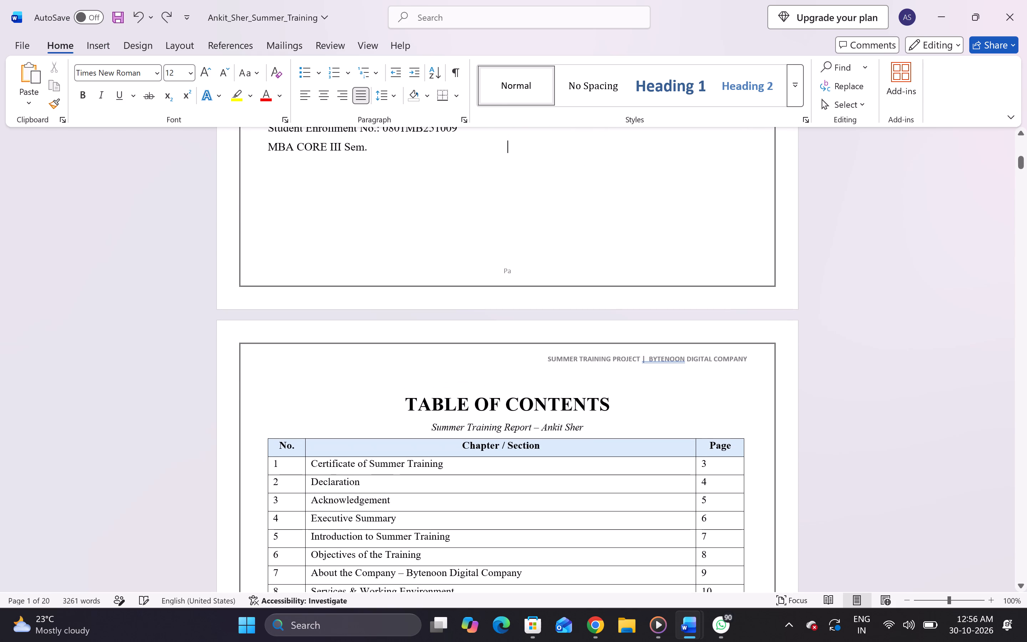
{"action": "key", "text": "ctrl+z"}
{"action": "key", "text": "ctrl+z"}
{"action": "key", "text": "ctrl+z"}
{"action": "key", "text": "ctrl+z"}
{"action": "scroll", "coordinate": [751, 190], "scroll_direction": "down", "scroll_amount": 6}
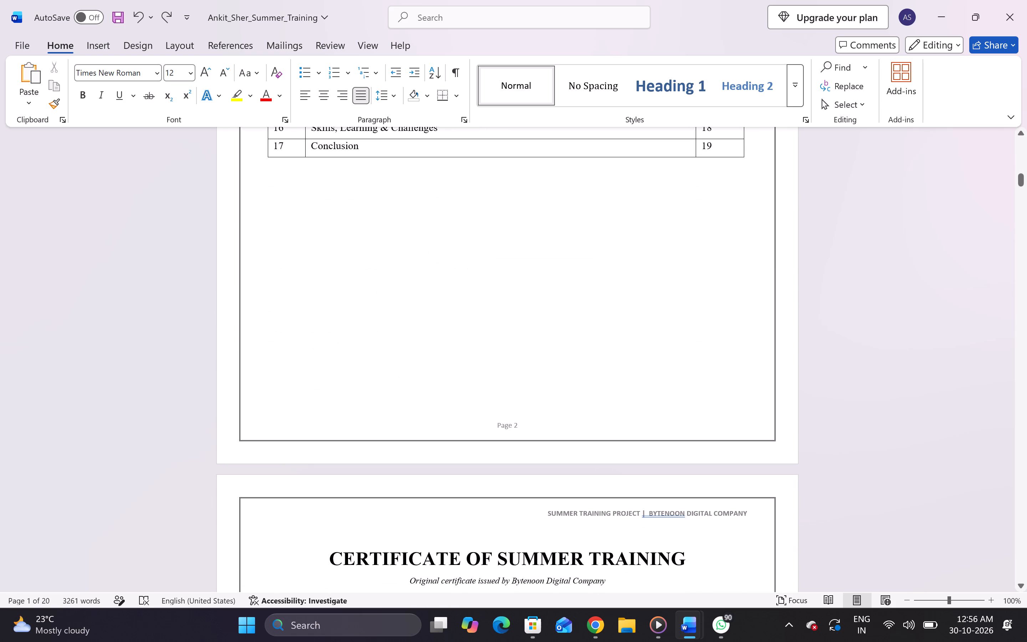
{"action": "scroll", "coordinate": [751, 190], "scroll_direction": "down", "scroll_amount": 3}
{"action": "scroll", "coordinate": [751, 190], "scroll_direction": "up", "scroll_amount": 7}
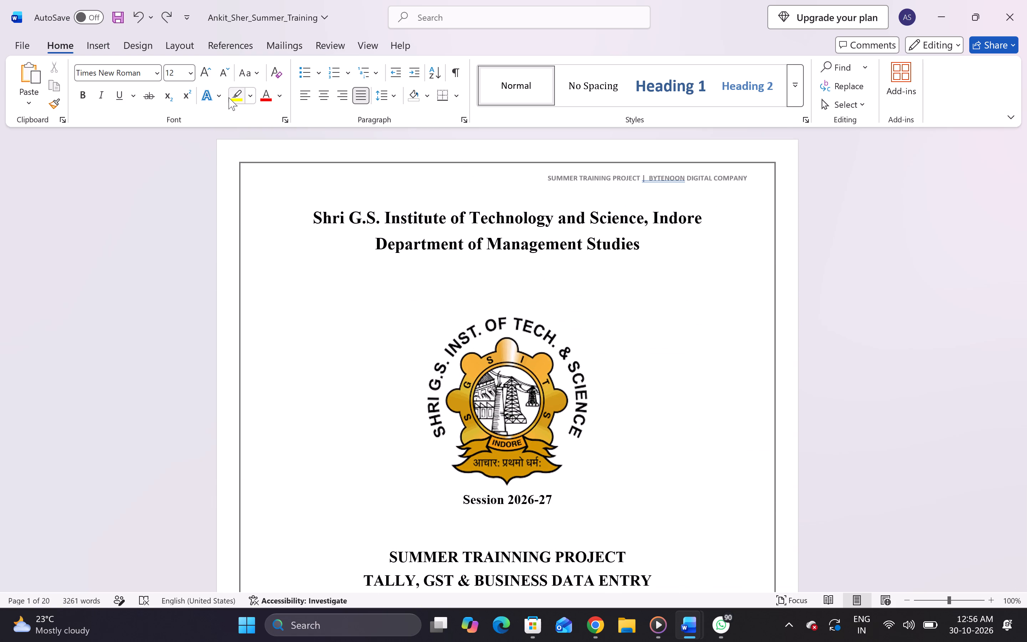
Save the report as a PDF in the Downloads folder, appending _Project to the existing file name.
{"action": "left_click", "coordinate": [28, 39]}
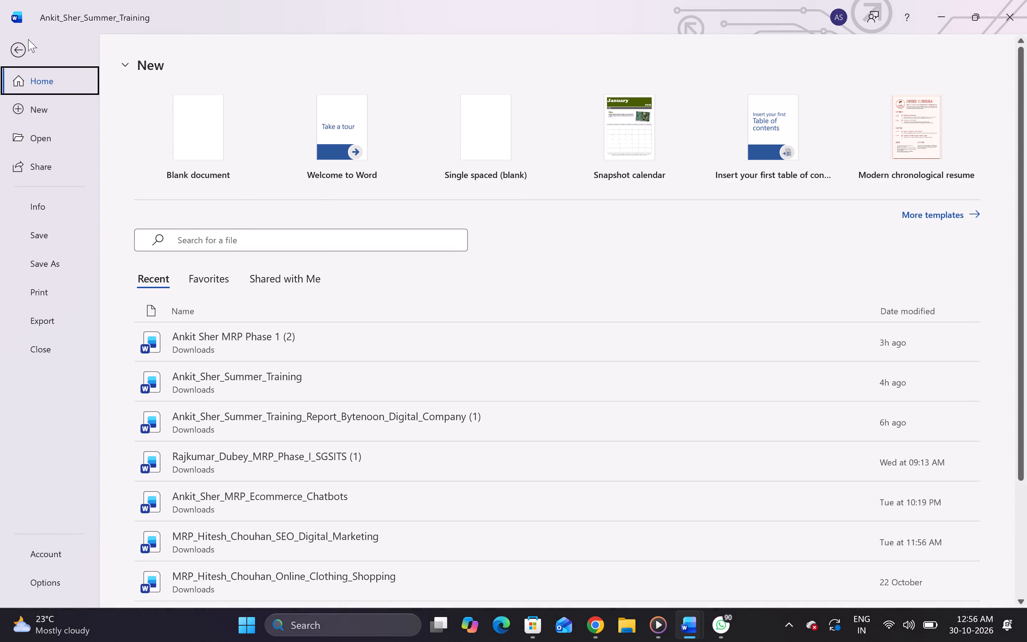
{"action": "left_click", "coordinate": [47, 261]}
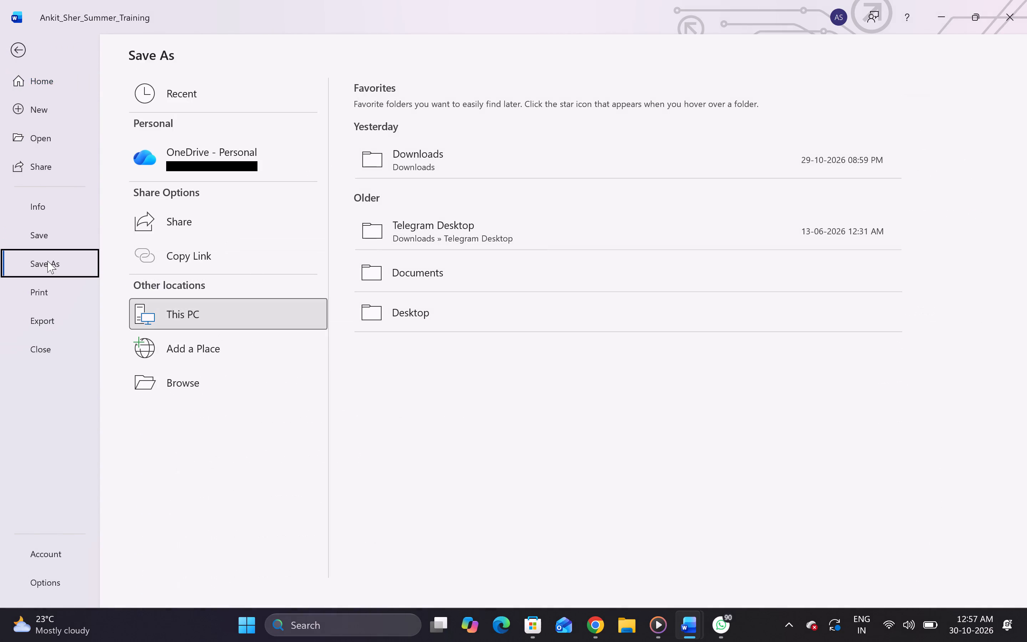
{"action": "left_click", "coordinate": [423, 150]}
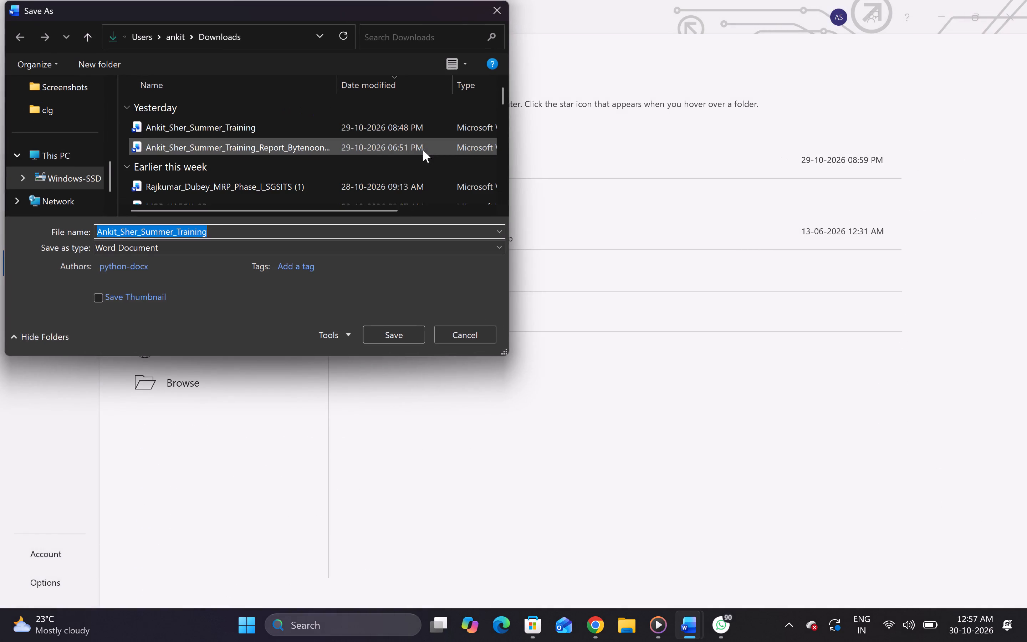
{"action": "left_click", "coordinate": [495, 244]}
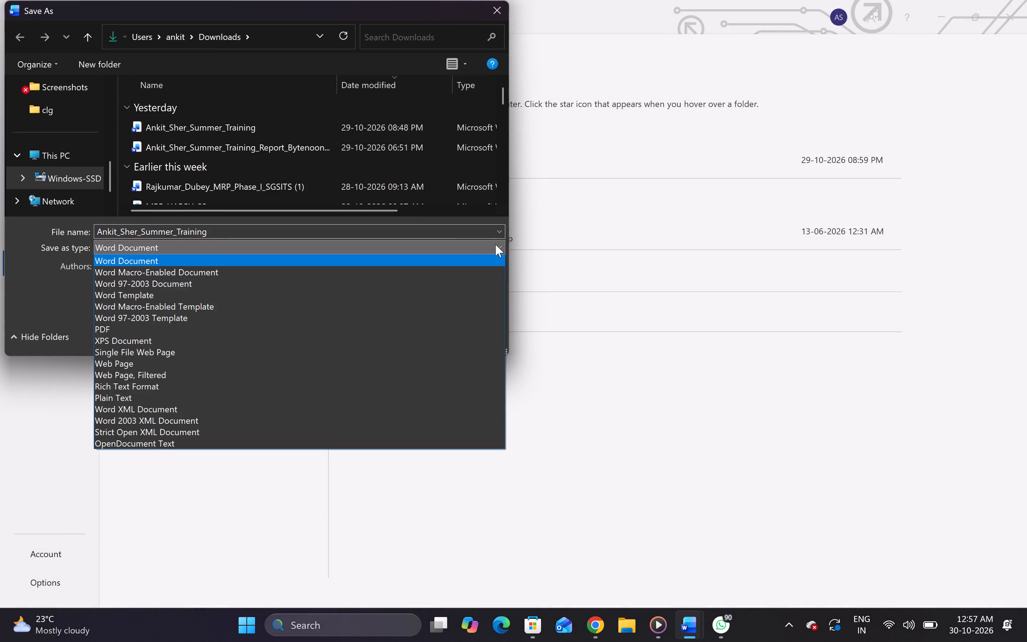
{"action": "left_click", "coordinate": [240, 333]}
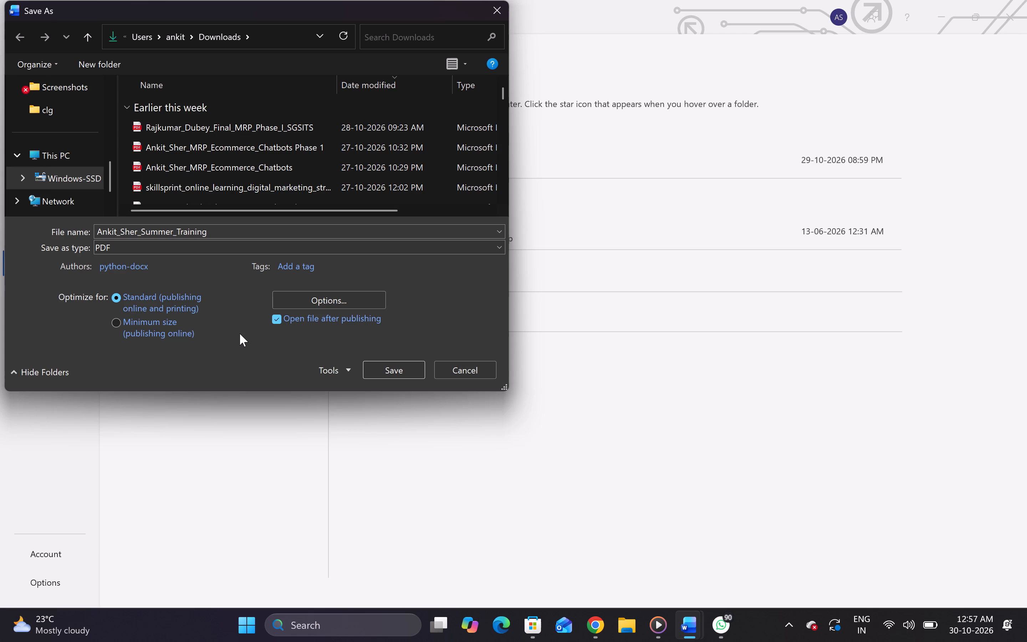
{"action": "left_click", "coordinate": [222, 235]}
{"action": "left_click", "coordinate": [222, 235]}
{"action": "key", "text": "shift+underscore"}
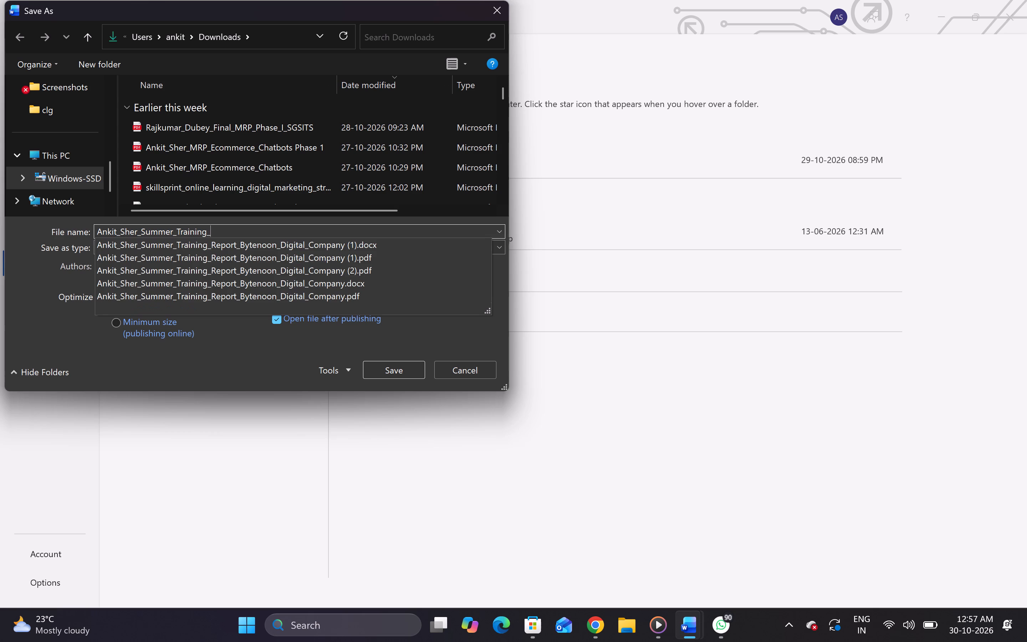
{"action": "type", "text": "PROJECT"}
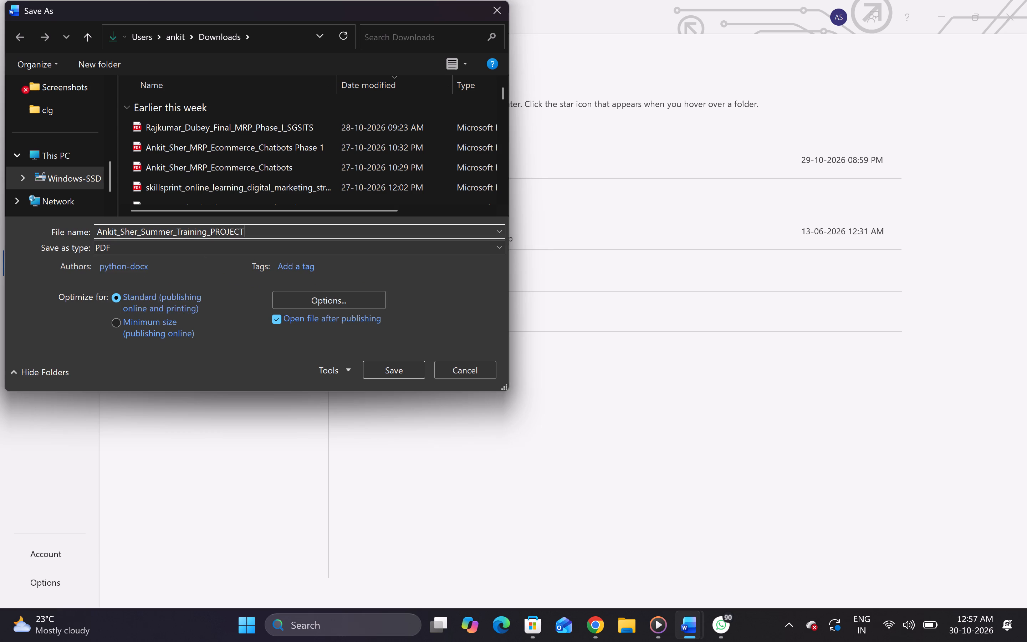
{"action": "key", "text": "BackSpace"}
{"action": "key", "text": "BackSpace"}
{"action": "key", "text": "BackSpace"}
{"action": "key", "text": "BackSpace"}
{"action": "key", "text": "BackSpace"}
{"action": "key", "text": "BackSpace"}
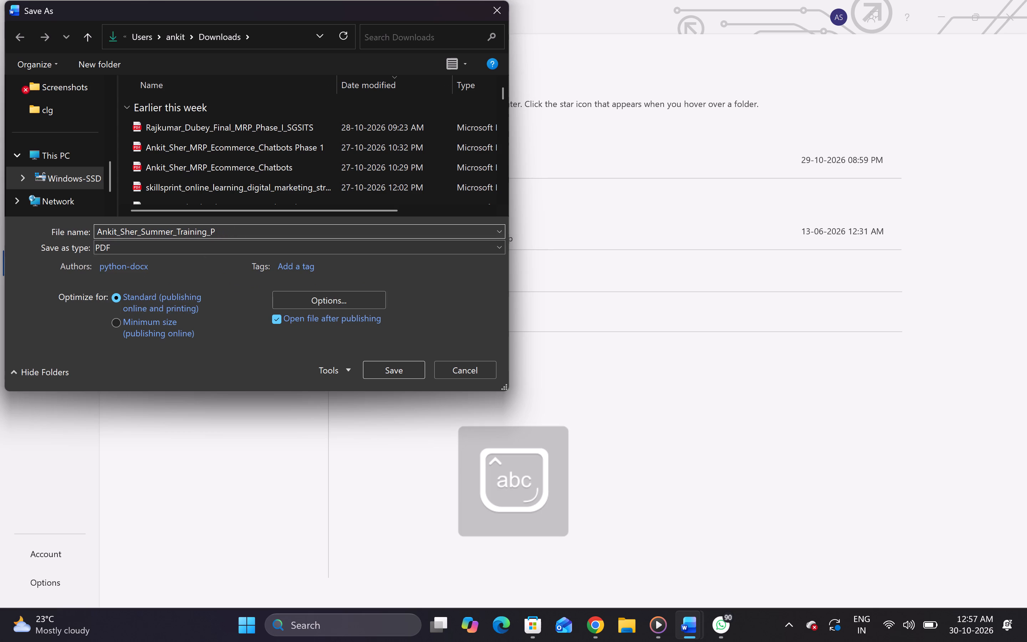
{"action": "type", "text": "roject"}
{"action": "left_click", "coordinate": [393, 366]}
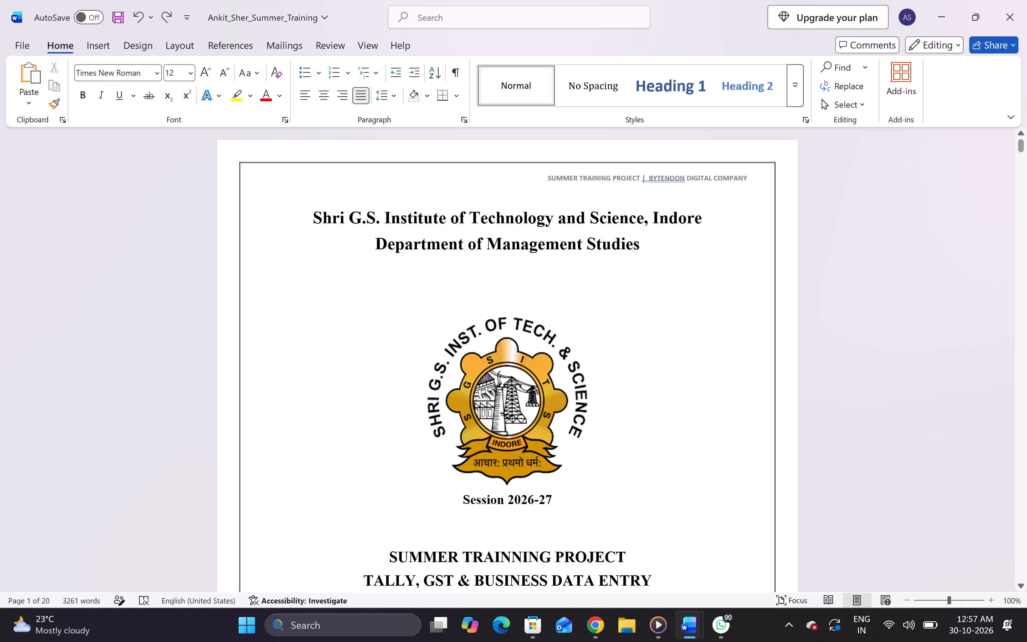
Review the exported PDF from the cover page through the Conclusion & Future Scope page, checking borders, headers and page numbers, and return to the cover.
{"action": "scroll", "coordinate": [393, 366], "scroll_direction": "down", "scroll_amount": 2}
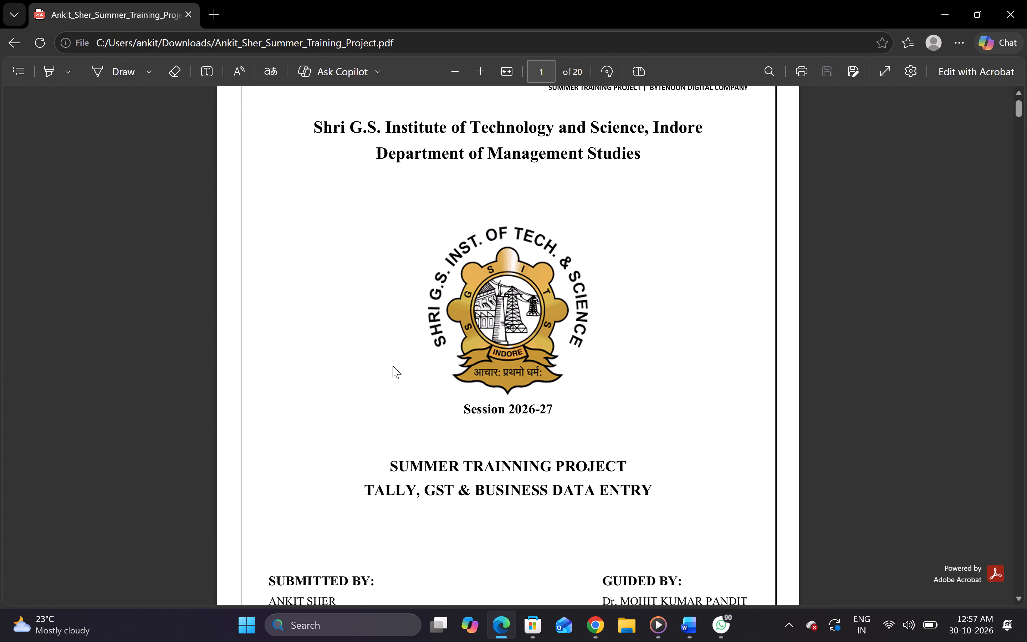
{"action": "scroll", "coordinate": [393, 366], "scroll_direction": "down", "scroll_amount": 3}
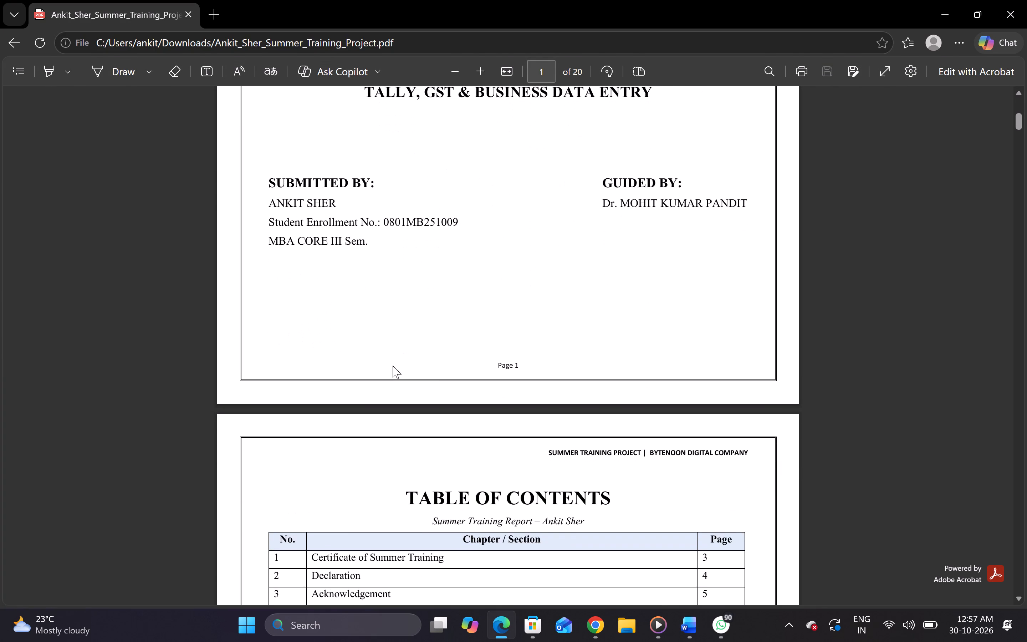
{"action": "scroll", "coordinate": [393, 366], "scroll_direction": "down", "scroll_amount": 8}
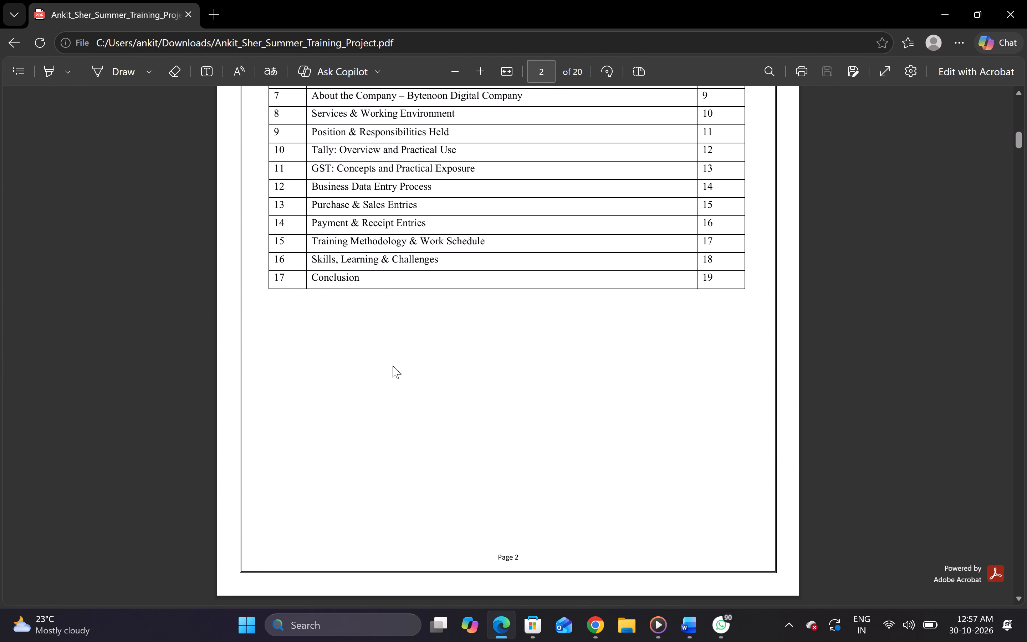
{"action": "scroll", "coordinate": [393, 366], "scroll_direction": "down", "scroll_amount": 10}
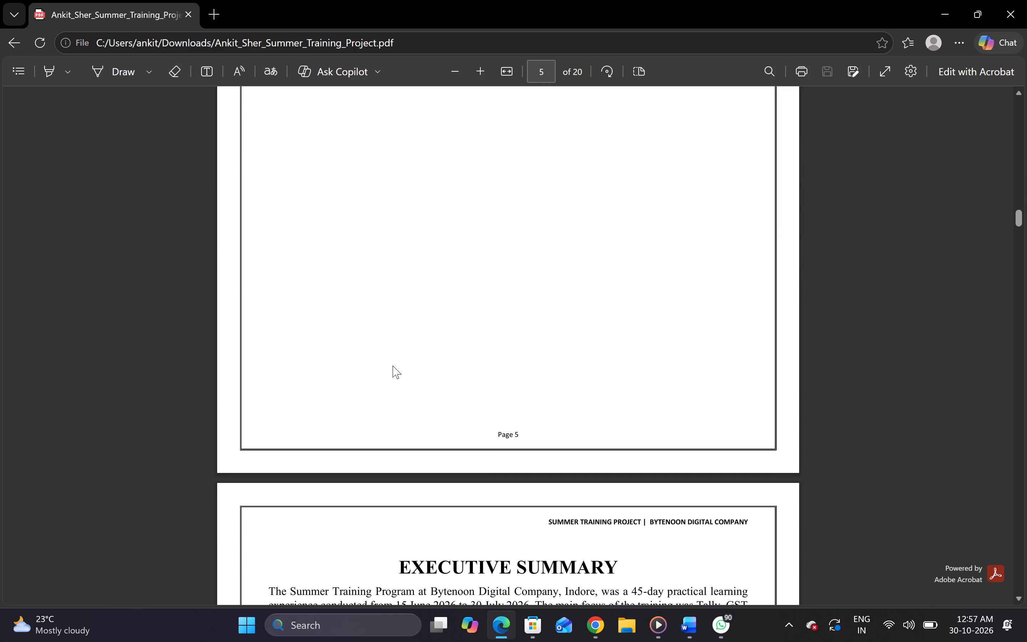
{"action": "scroll", "coordinate": [393, 366], "scroll_direction": "down", "scroll_amount": 7}
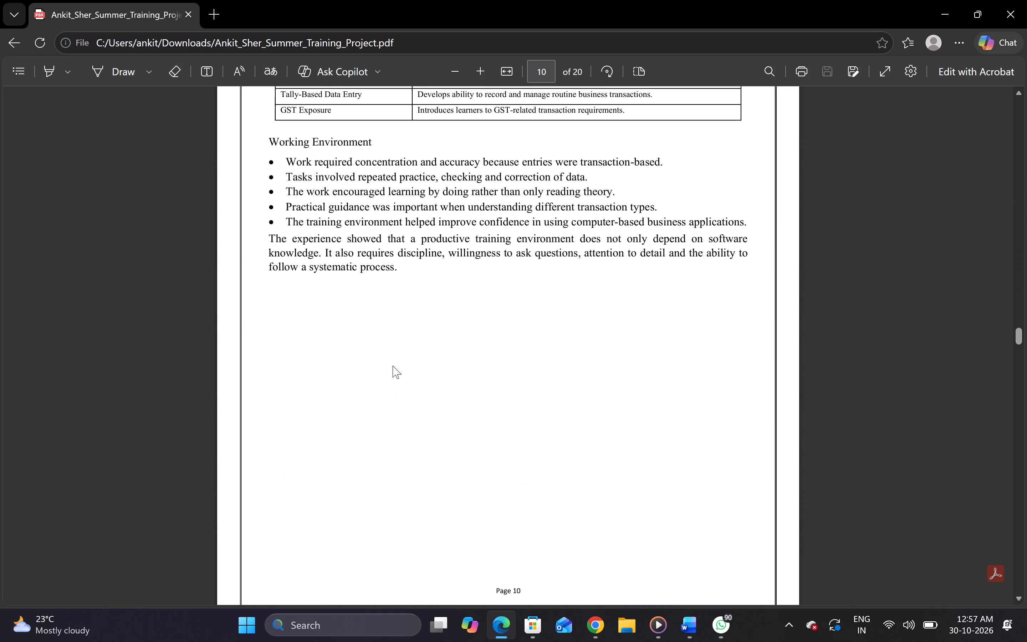
{"action": "scroll", "coordinate": [393, 366], "scroll_direction": "down", "scroll_amount": 14}
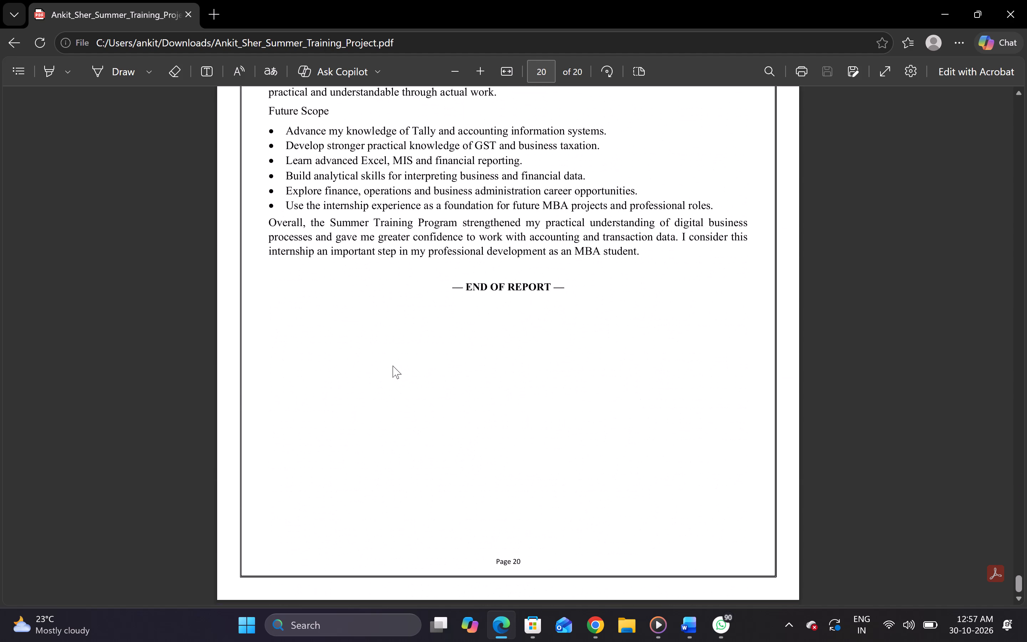
{"action": "scroll", "coordinate": [393, 366], "scroll_direction": "down", "scroll_amount": 7}
{"action": "scroll", "coordinate": [393, 366], "scroll_direction": "up", "scroll_amount": 5}
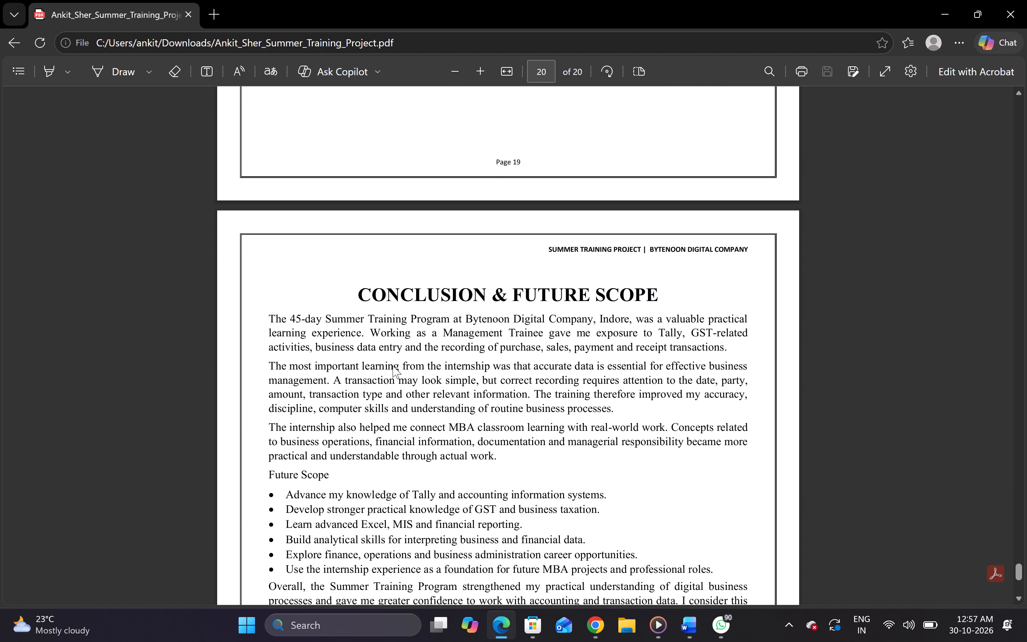
{"action": "scroll", "coordinate": [393, 366], "scroll_direction": "down", "scroll_amount": 5}
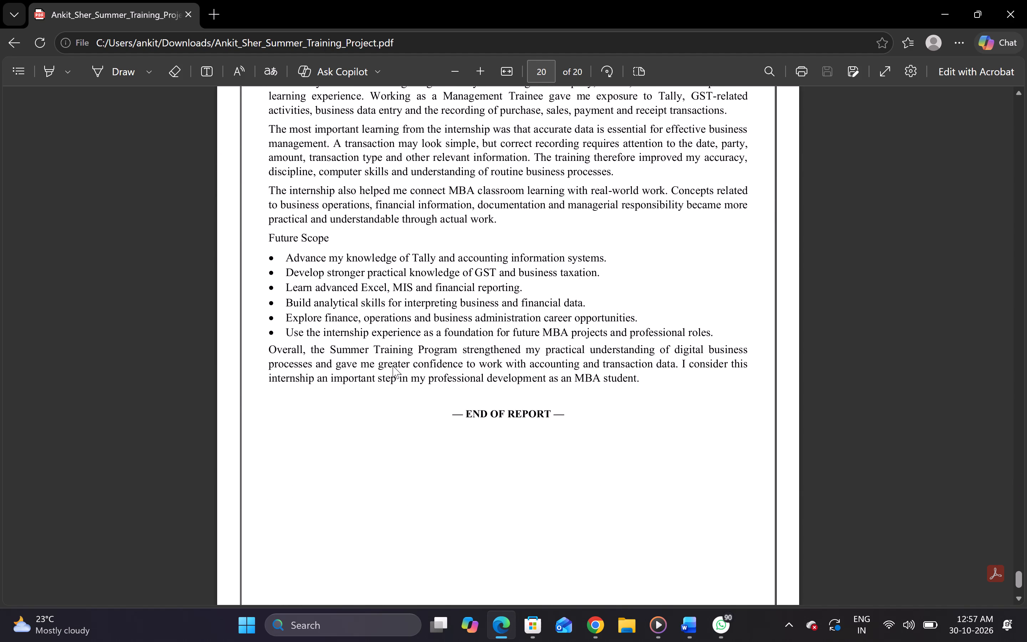
{"action": "scroll", "coordinate": [393, 366], "scroll_direction": "down", "scroll_amount": 4}
{"action": "scroll", "coordinate": [393, 366], "scroll_direction": "up", "scroll_amount": 6}
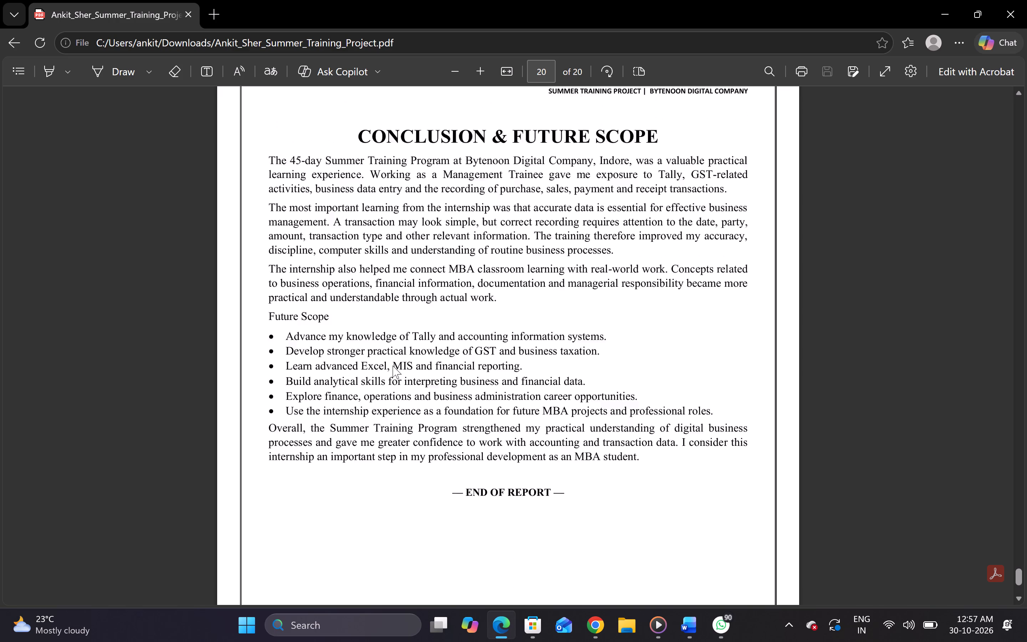
{"action": "scroll", "coordinate": [393, 366], "scroll_direction": "down", "scroll_amount": 7}
{"action": "scroll", "coordinate": [393, 366], "scroll_direction": "up", "scroll_amount": 8}
{"action": "scroll", "coordinate": [393, 366], "scroll_direction": "up", "scroll_amount": 20}
{"action": "scroll", "coordinate": [393, 366], "scroll_direction": "up", "scroll_amount": 1}
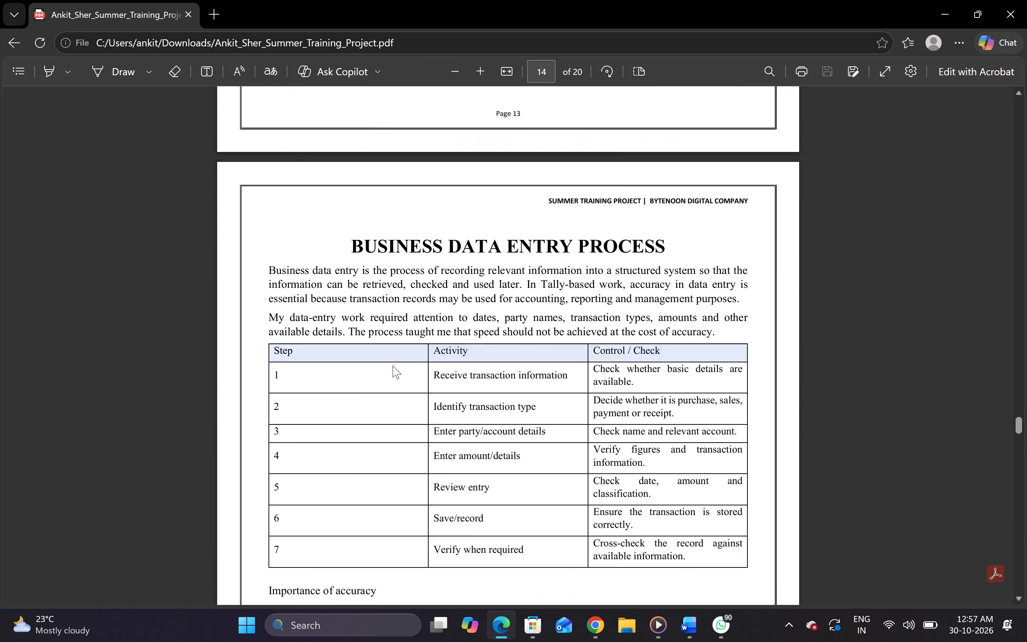
{"action": "scroll", "coordinate": [393, 366], "scroll_direction": "up", "scroll_amount": 20}
{"action": "scroll", "coordinate": [393, 366], "scroll_direction": "up", "scroll_amount": 19}
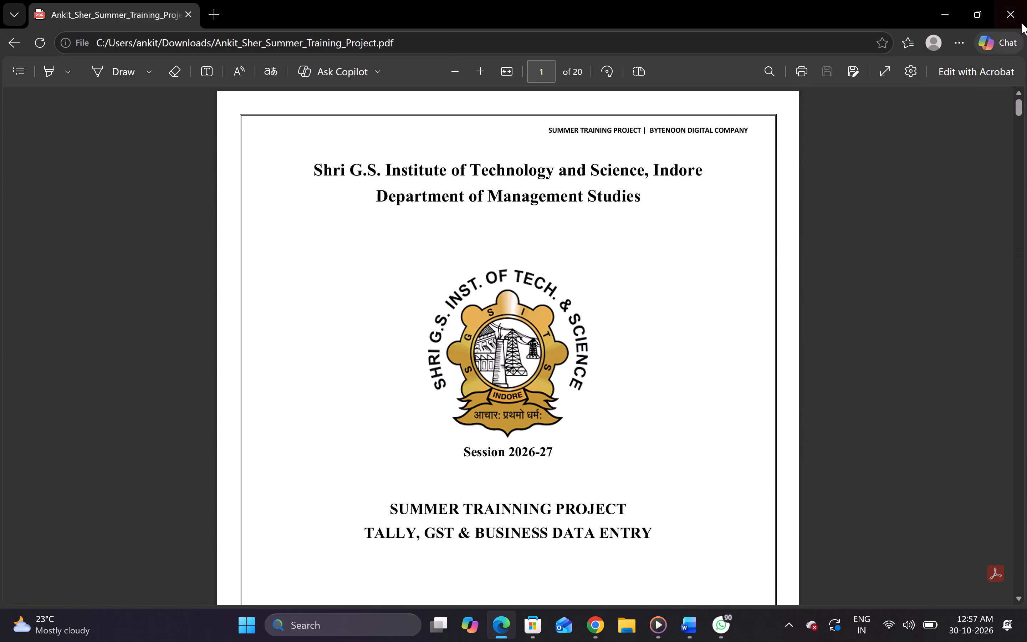
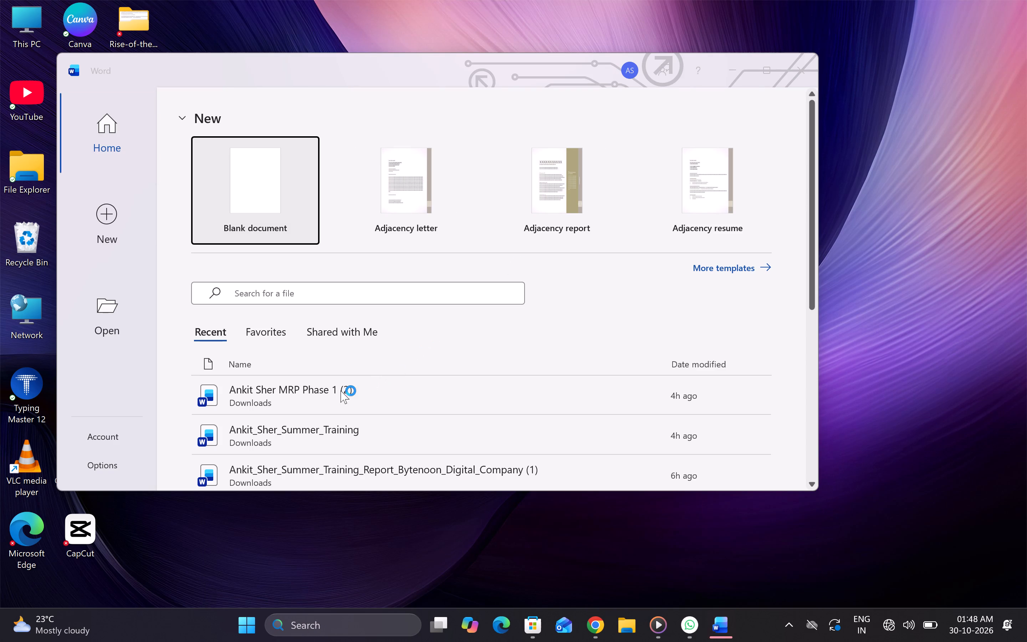
Open the recent Summer_Training document from Downloads in Word, maximize its window and check the cover page.
{"action": "double_click", "coordinate": [322, 430]}
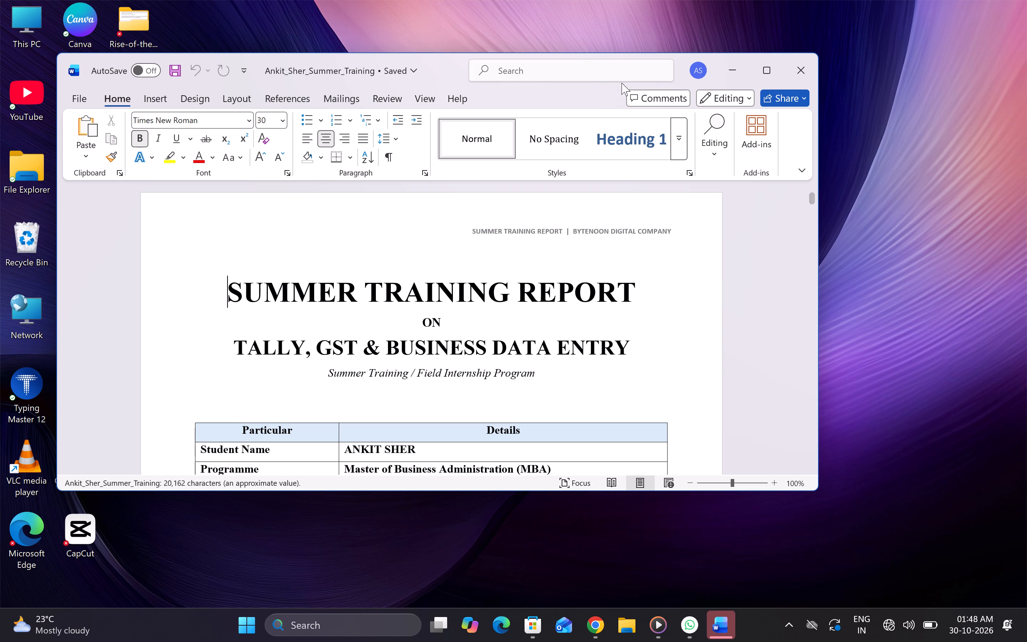
{"action": "left_click", "coordinate": [766, 59]}
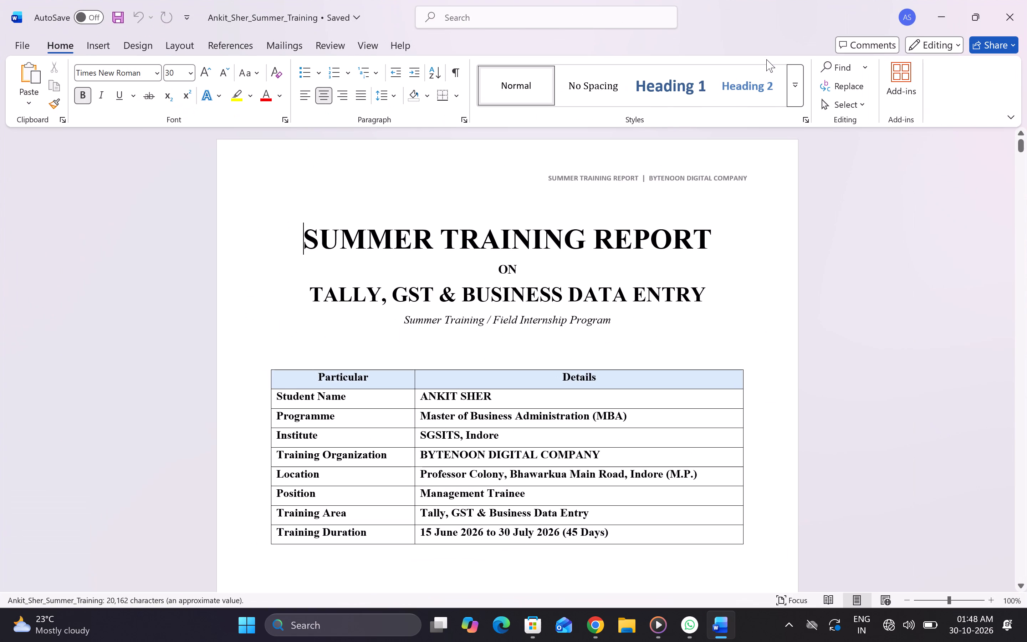
{"action": "scroll", "coordinate": [596, 332], "scroll_direction": "down", "scroll_amount": 4}
{"action": "scroll", "coordinate": [596, 332], "scroll_direction": "up", "scroll_amount": 10}
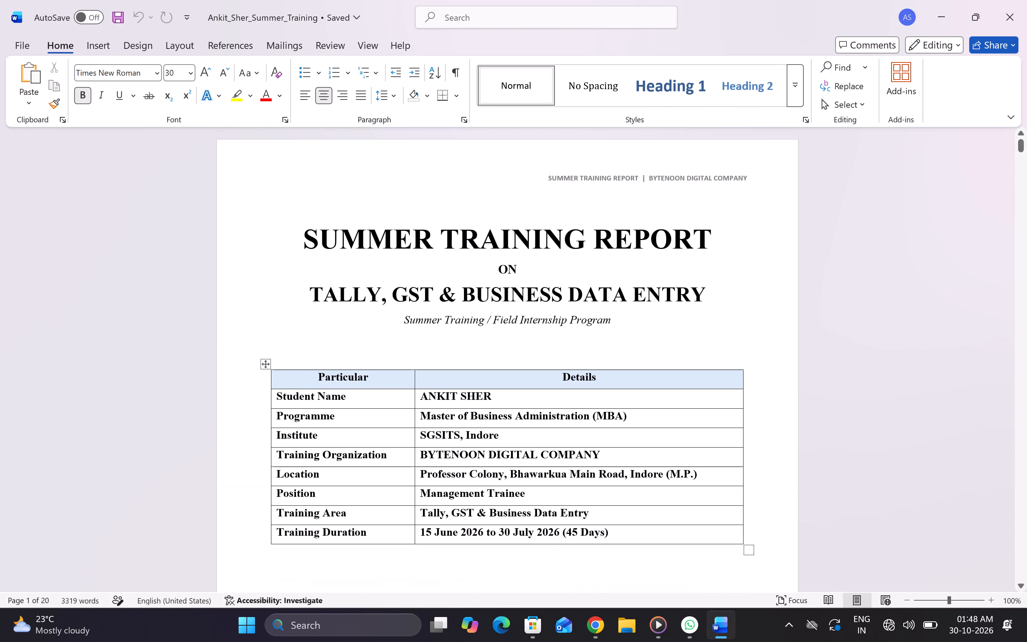
{"action": "scroll", "coordinate": [596, 332], "scroll_direction": "up", "scroll_amount": 2}
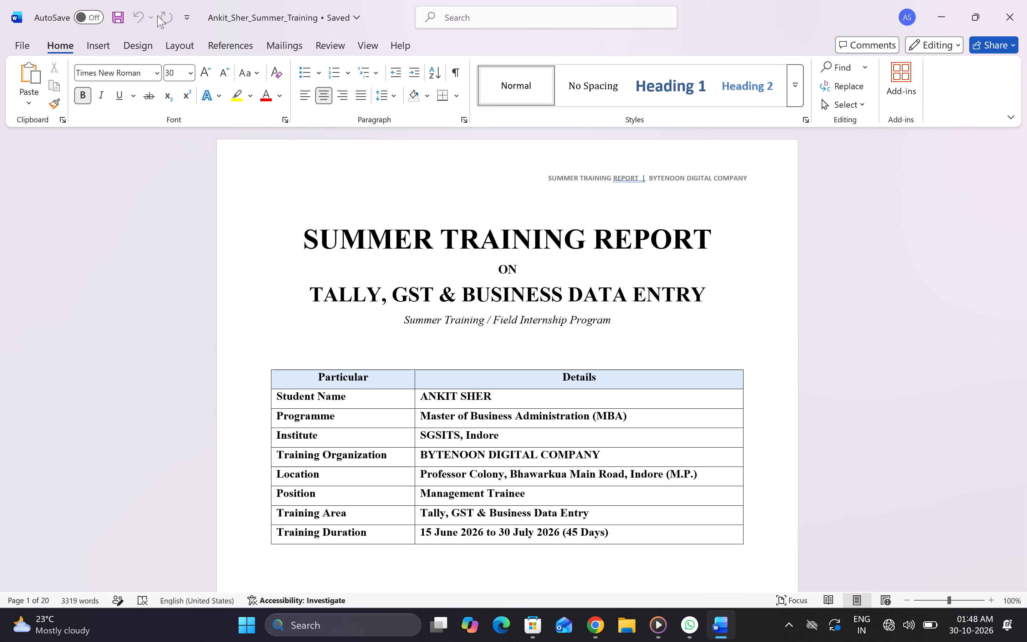
Bring up the list of recent Word documents from the open training report.
{"action": "left_click", "coordinate": [22, 40]}
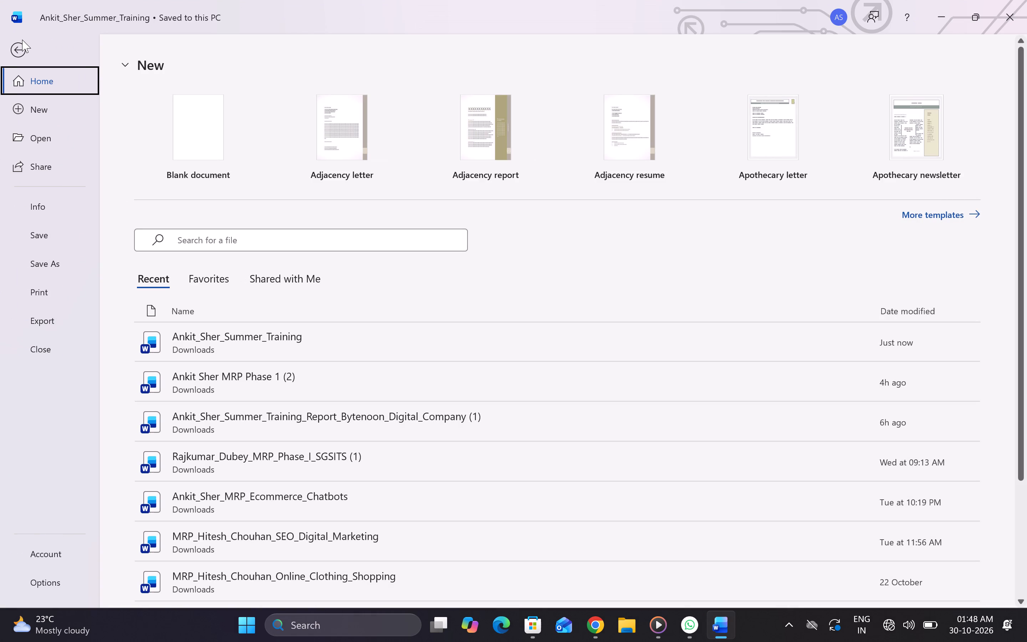
Open the recent Summer_Training_Report_Bytenoon_Digital_Company (1) document from Downloads and check its cover page.
{"action": "double_click", "coordinate": [254, 422]}
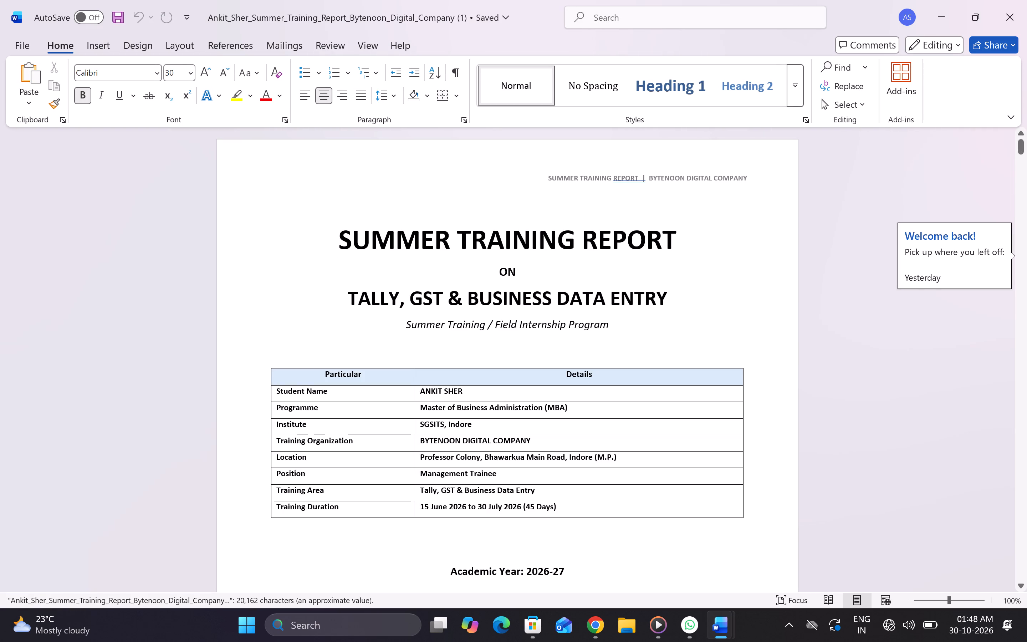
Look through the shared and recent Word document lists, and close the Bytenoon_Digital_Company (1) report.
{"action": "left_click", "coordinate": [15, 41]}
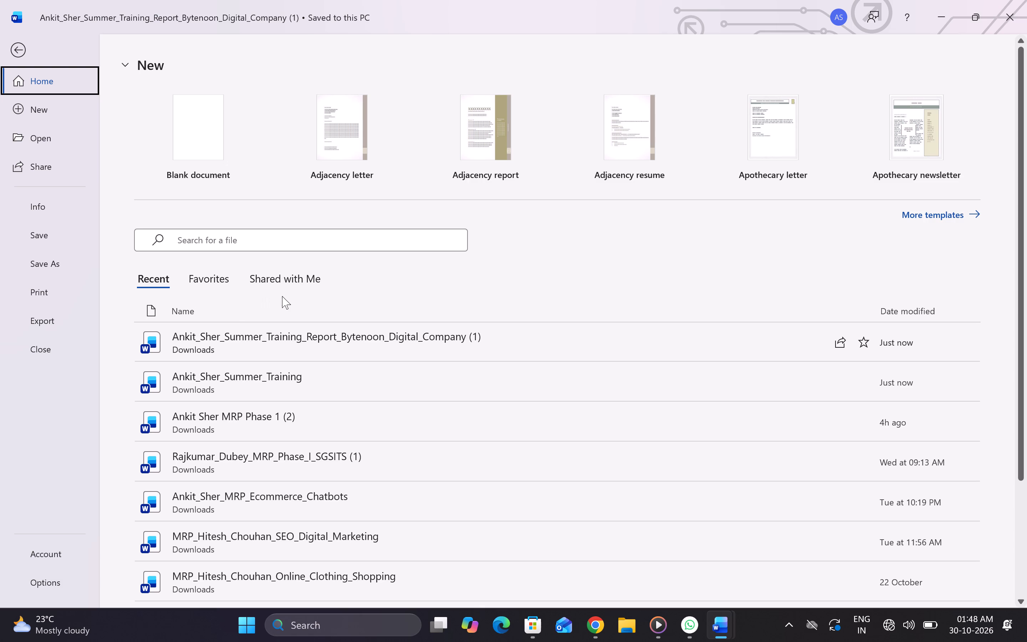
{"action": "left_click", "coordinate": [283, 280]}
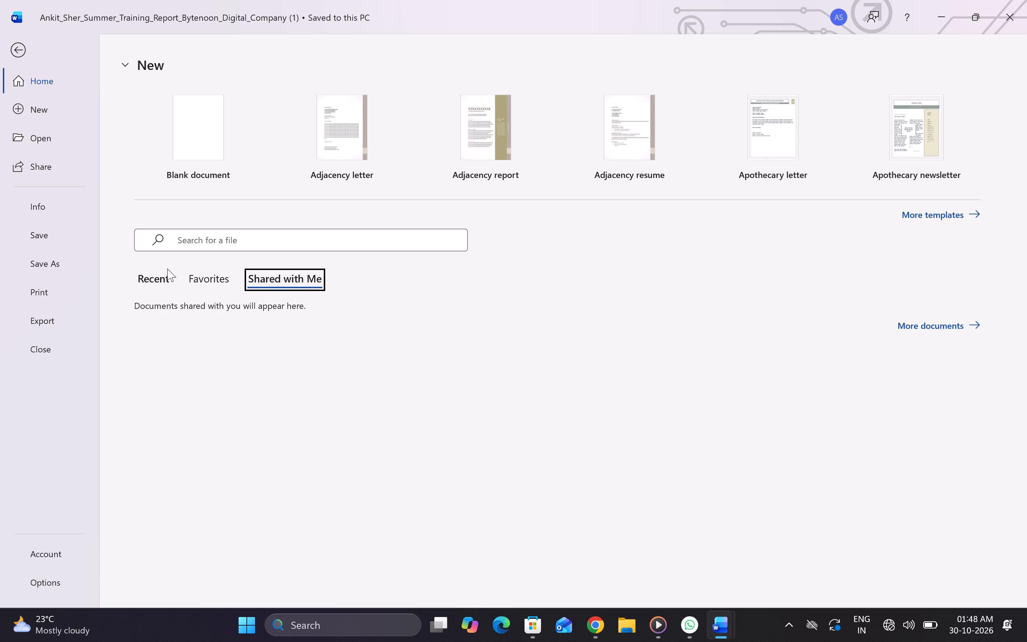
{"action": "left_click", "coordinate": [167, 269]}
{"action": "scroll", "coordinate": [227, 329], "scroll_direction": "up", "scroll_amount": 3}
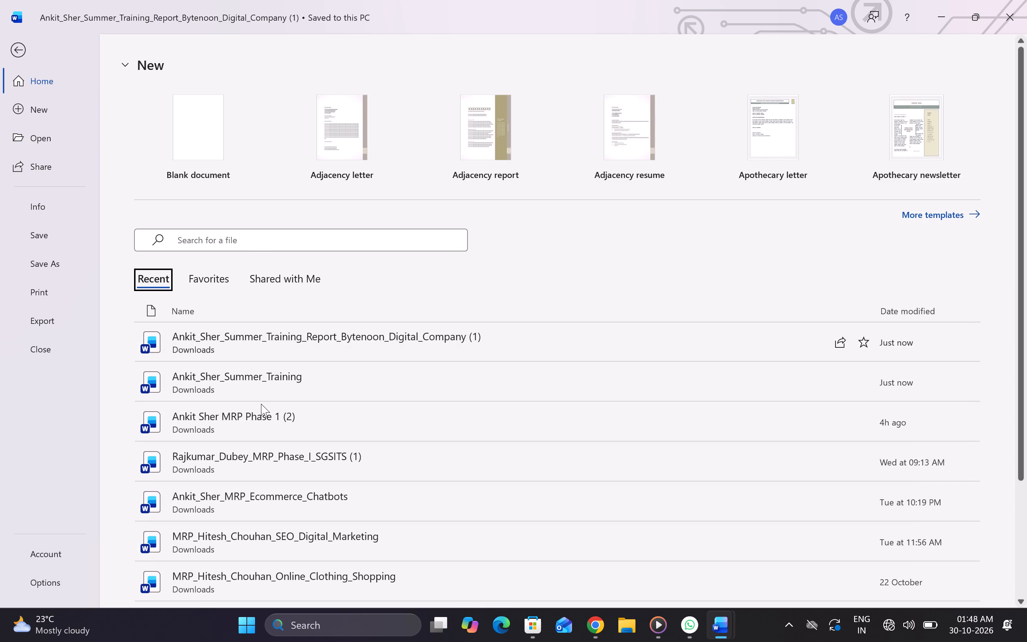
{"action": "scroll", "coordinate": [261, 404], "scroll_direction": "down", "scroll_amount": 1}
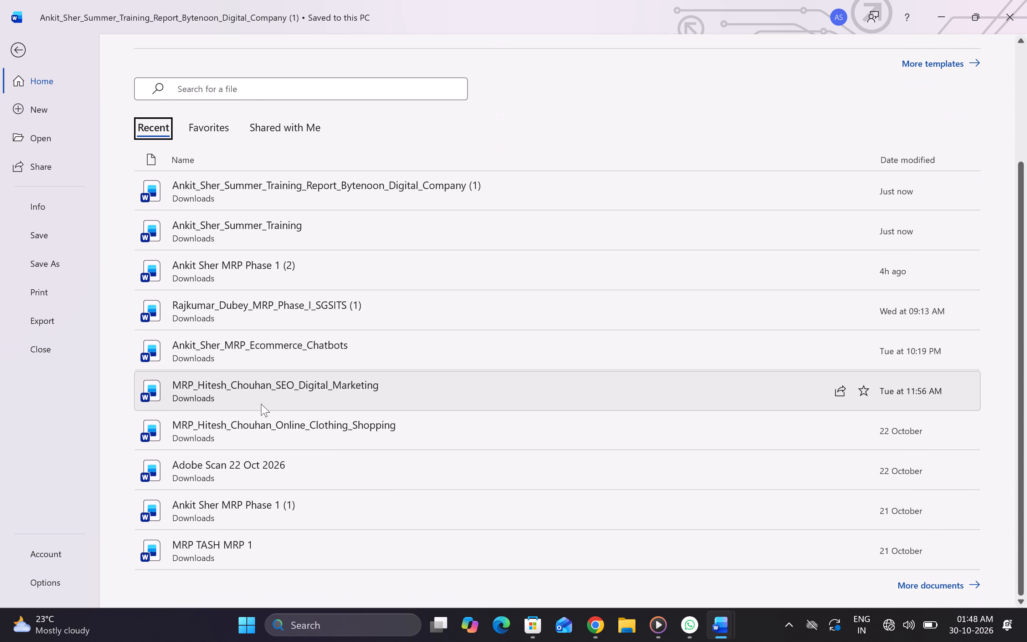
{"action": "scroll", "coordinate": [261, 404], "scroll_direction": "up", "scroll_amount": 3}
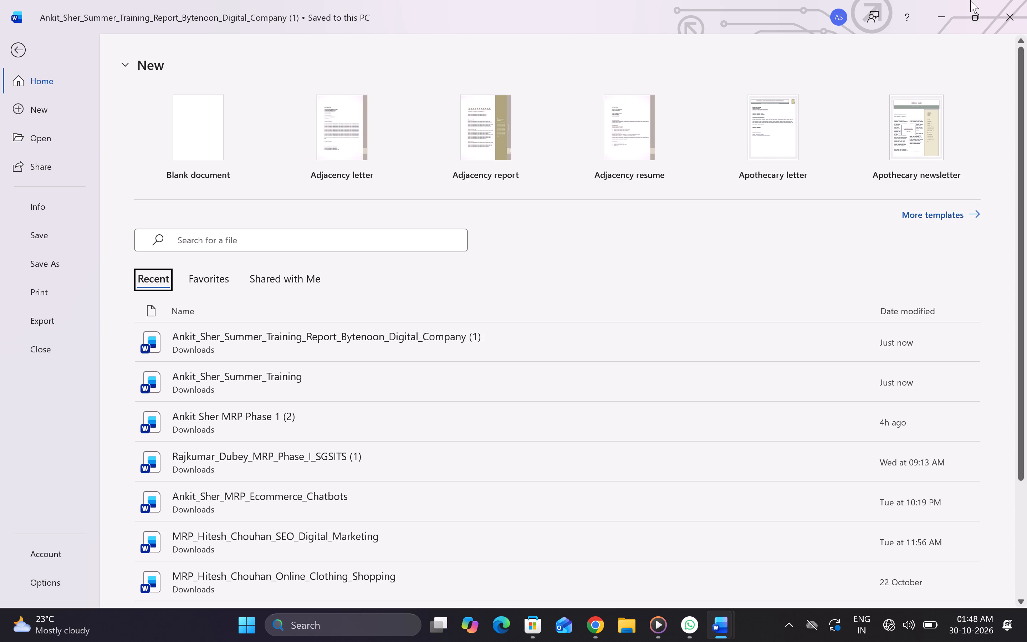
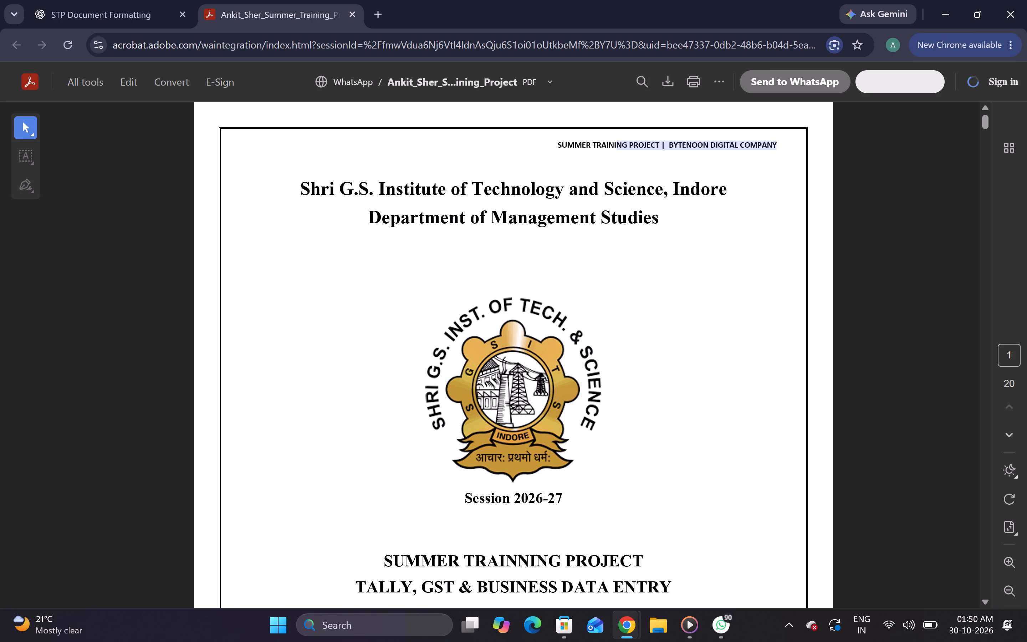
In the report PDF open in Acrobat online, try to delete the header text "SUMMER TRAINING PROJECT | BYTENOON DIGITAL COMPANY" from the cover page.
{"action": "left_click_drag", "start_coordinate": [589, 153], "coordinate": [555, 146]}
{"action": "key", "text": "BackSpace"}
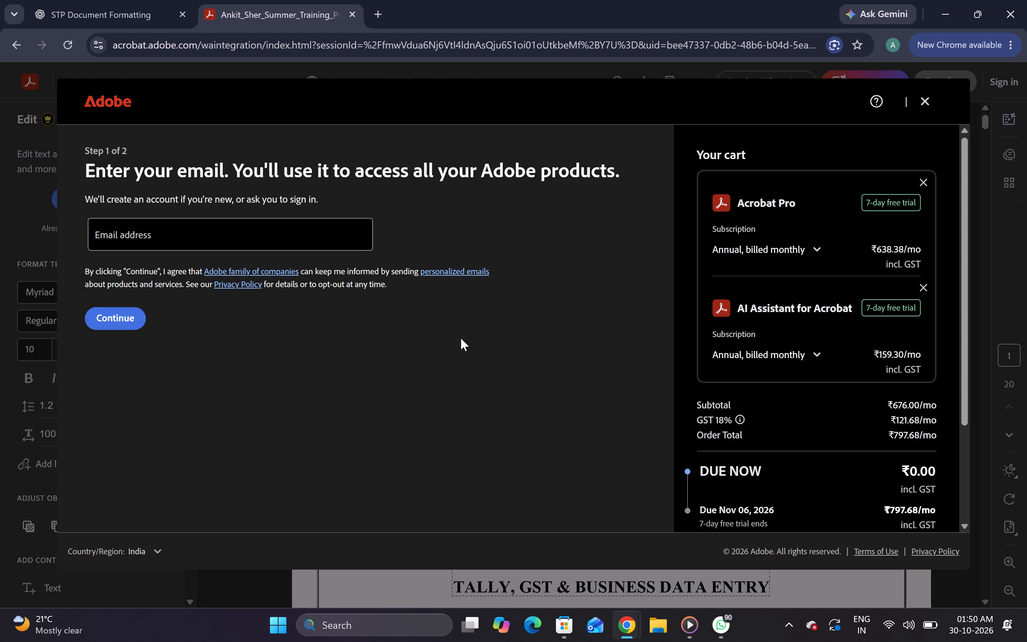
Enter the saved email address in the Adobe sign-up form for the Acrobat Pro free trial and continue past step 1.
{"action": "left_click", "coordinate": [310, 238]}
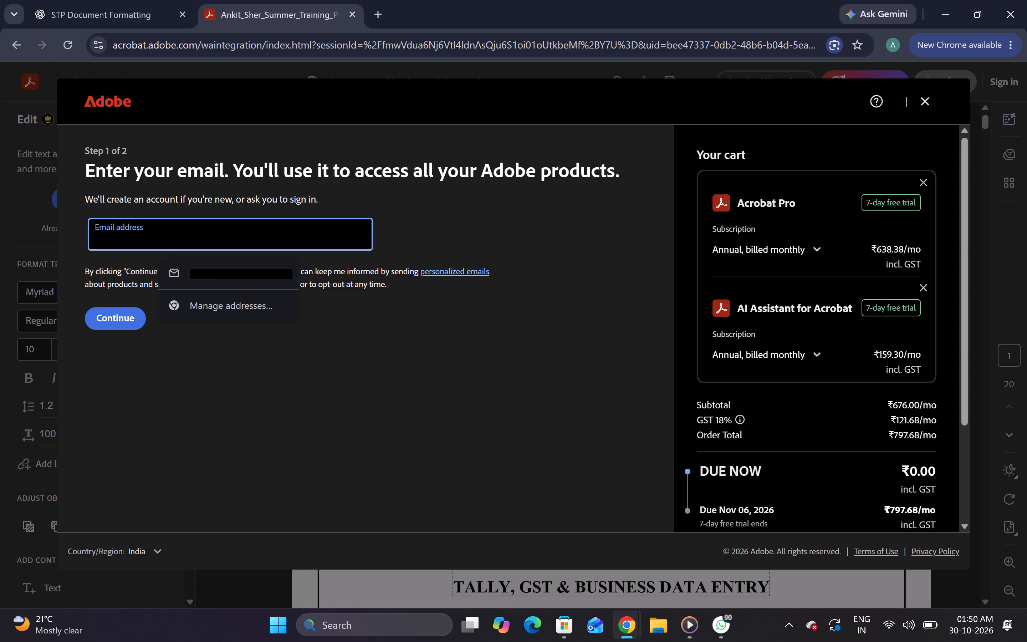
{"action": "left_click", "coordinate": [276, 266]}
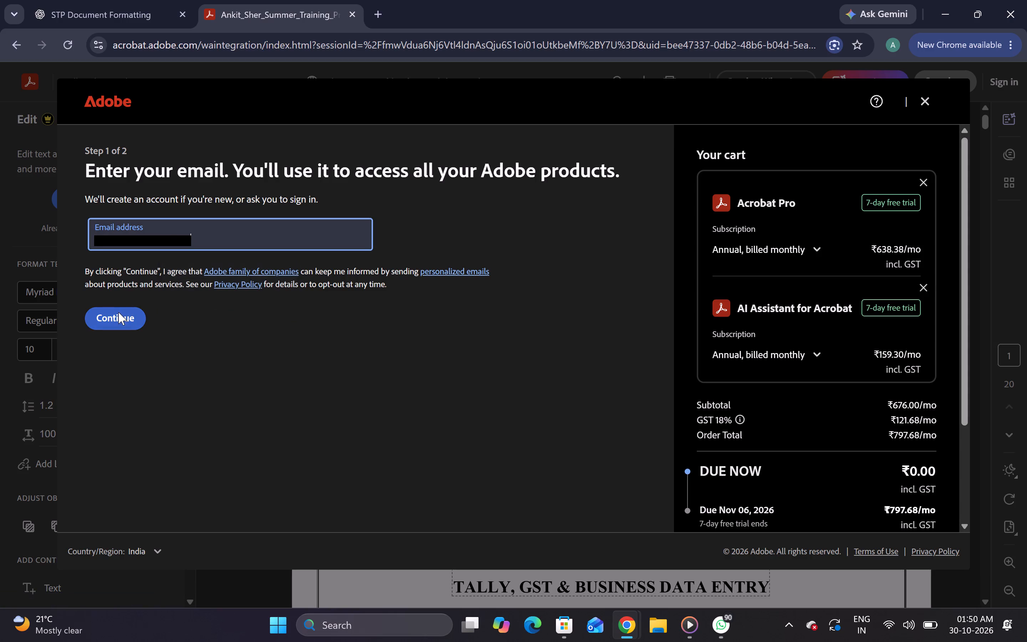
{"action": "left_click", "coordinate": [118, 312]}
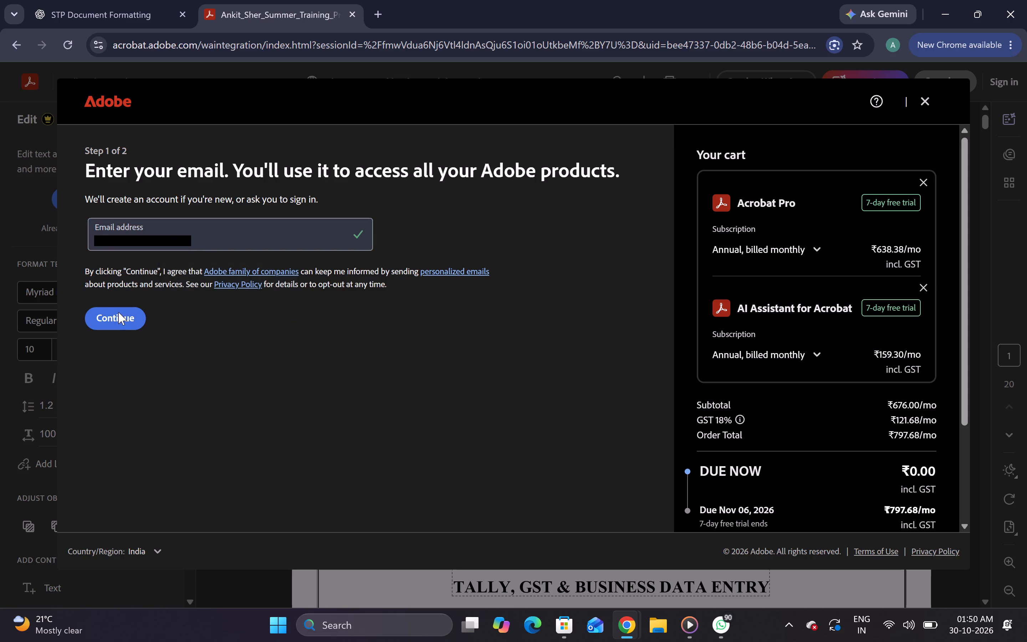
{"action": "left_click", "coordinate": [125, 316]}
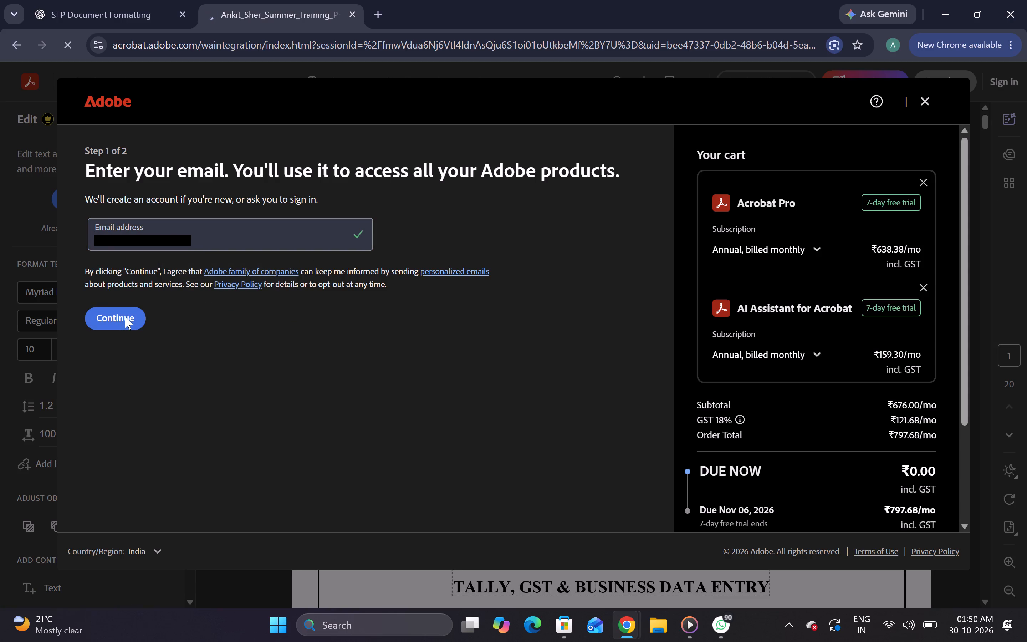
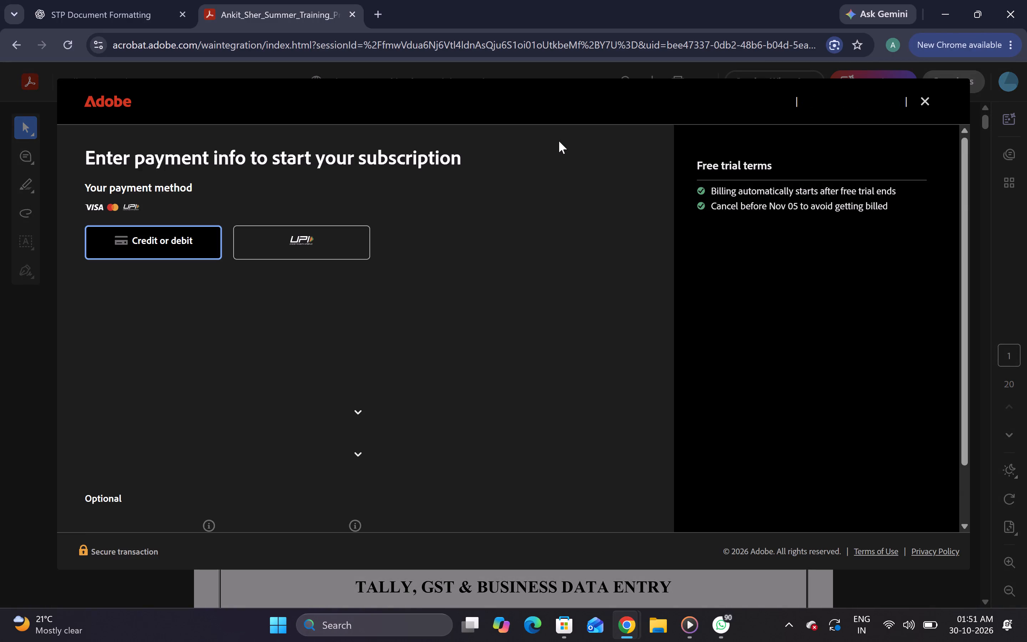
Choose UPI as the payment method for the Adobe Acrobat free trial.
{"action": "left_click", "coordinate": [300, 241]}
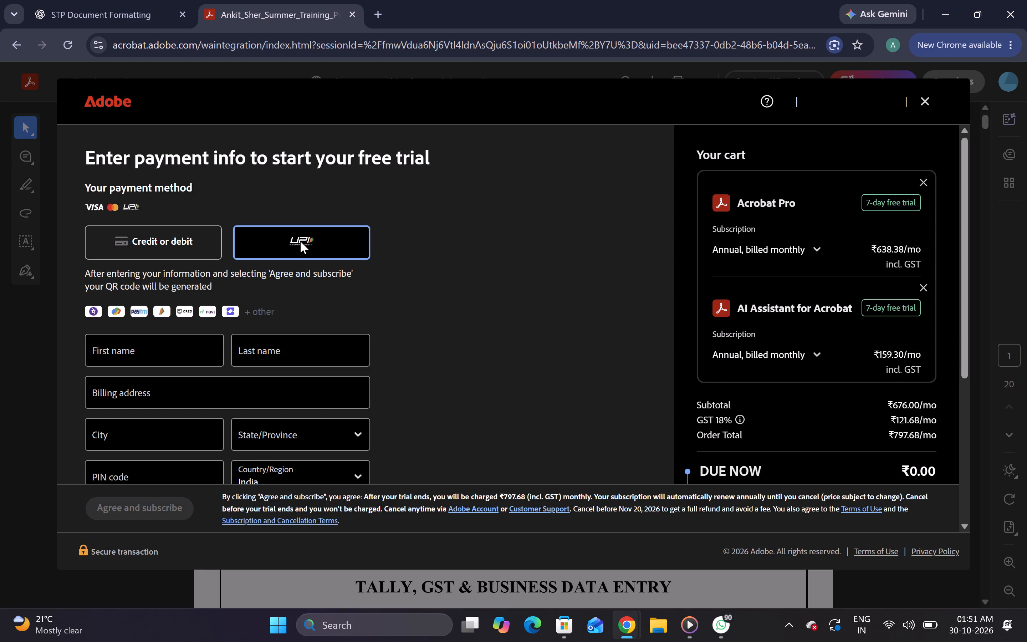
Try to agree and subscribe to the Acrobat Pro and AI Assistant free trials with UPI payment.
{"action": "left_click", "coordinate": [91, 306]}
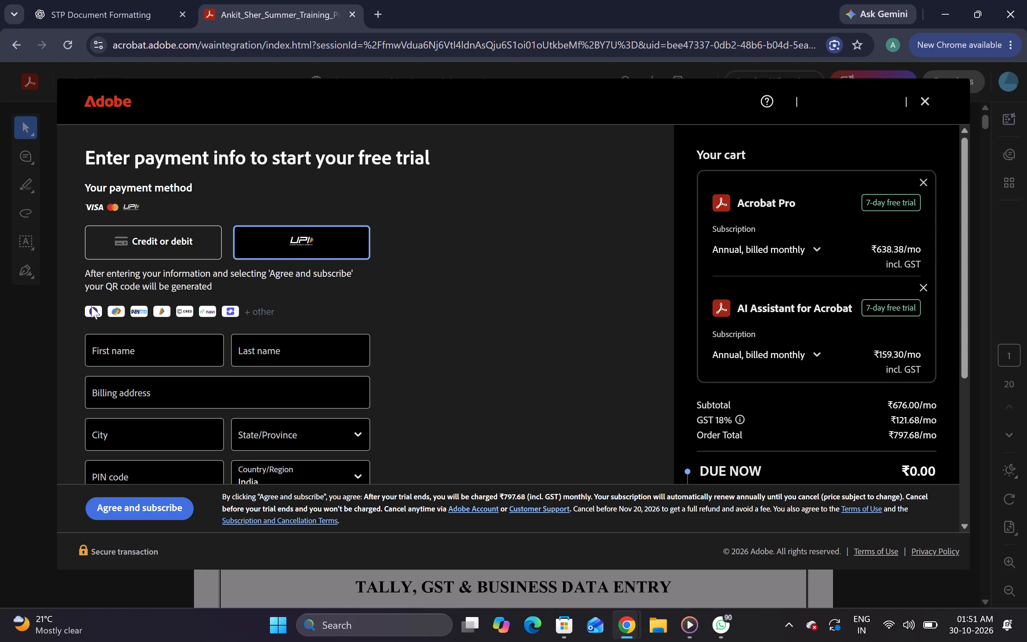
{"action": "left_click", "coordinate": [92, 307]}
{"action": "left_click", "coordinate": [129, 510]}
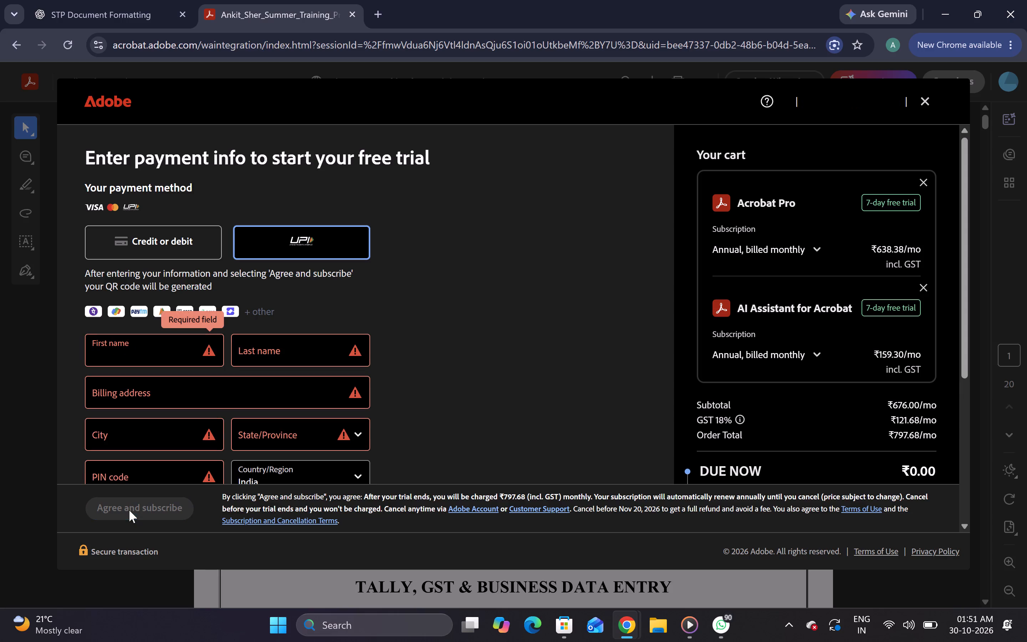
Remove Acrobat Pro from the cart.
{"action": "scroll", "coordinate": [211, 386], "scroll_direction": "right", "scroll_amount": 1}
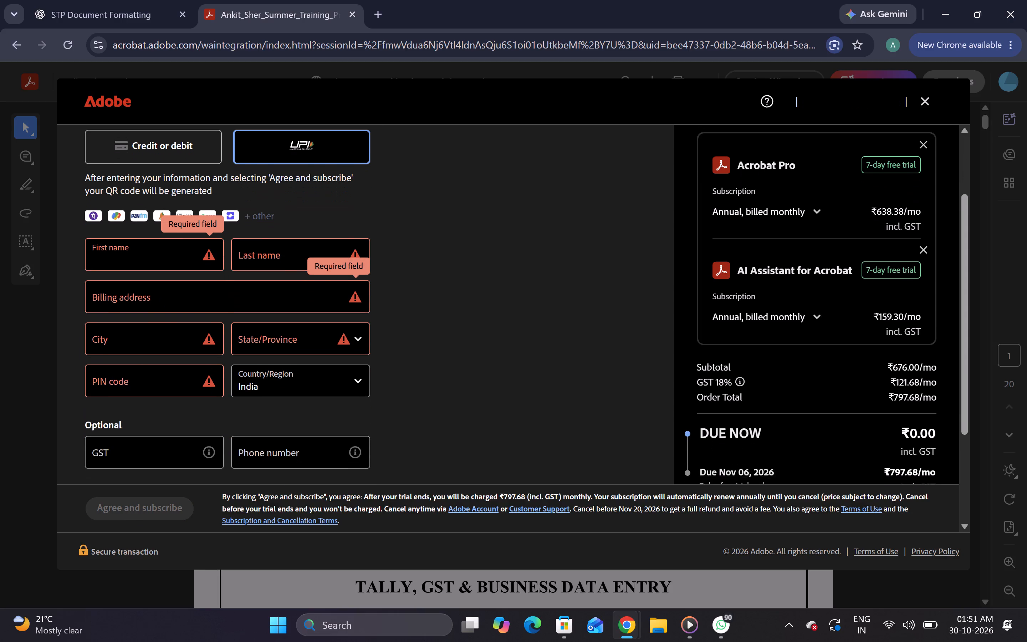
{"action": "scroll", "coordinate": [211, 386], "scroll_direction": "right", "scroll_amount": 1}
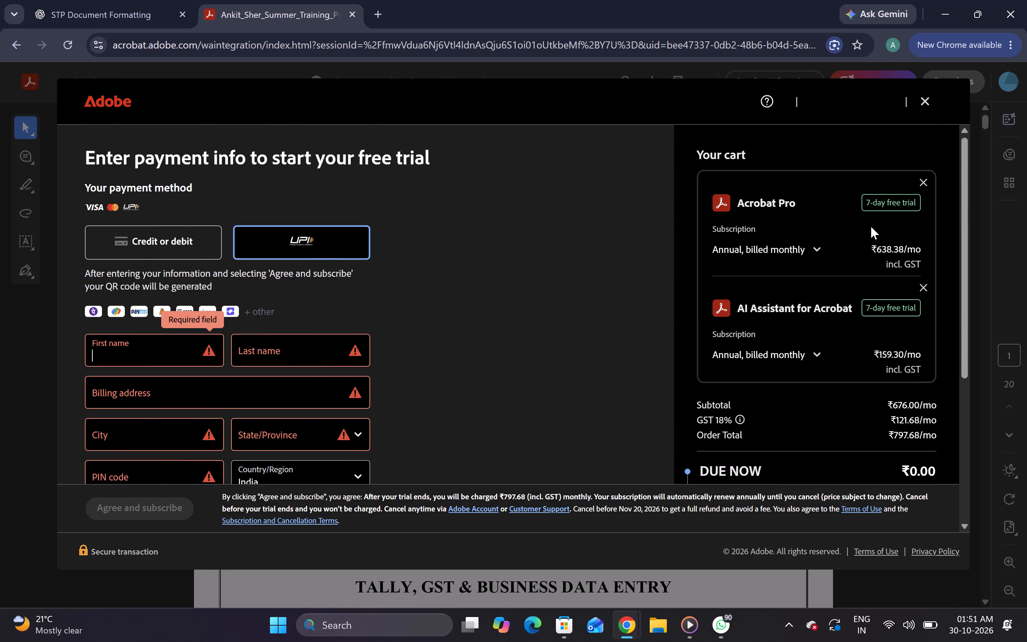
{"action": "left_click", "coordinate": [877, 309]}
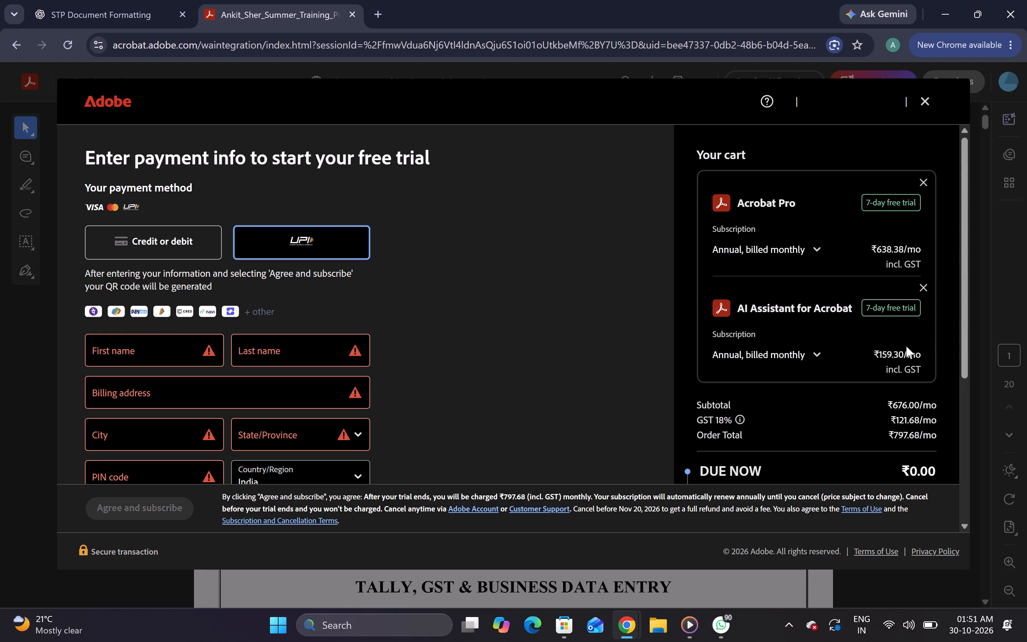
{"action": "left_click", "coordinate": [900, 319]}
{"action": "left_click", "coordinate": [900, 319]}
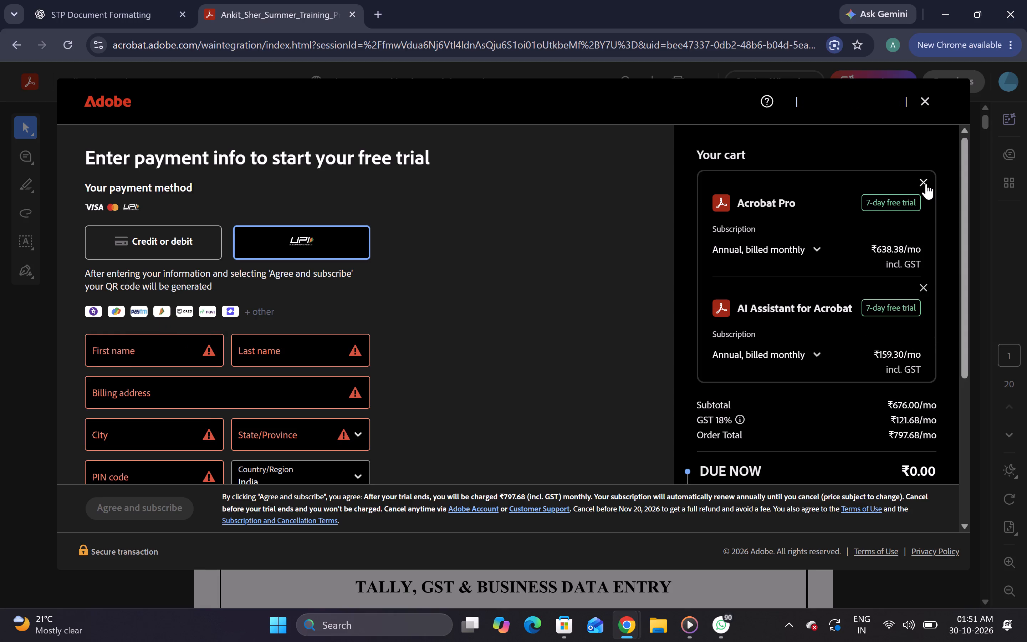
{"action": "left_click", "coordinate": [924, 179]}
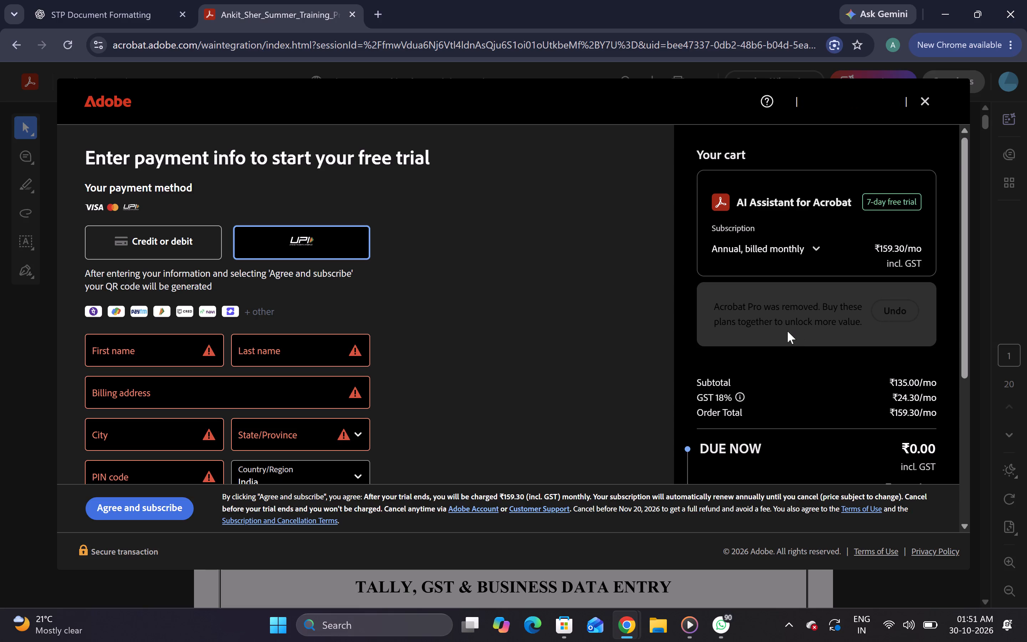
Keep UPI as the payment method and fill the first and last name from the saved autofill profile.
{"action": "scroll", "coordinate": [787, 331], "scroll_direction": "down", "scroll_amount": 1}
{"action": "scroll", "coordinate": [781, 380], "scroll_direction": "down", "scroll_amount": 2}
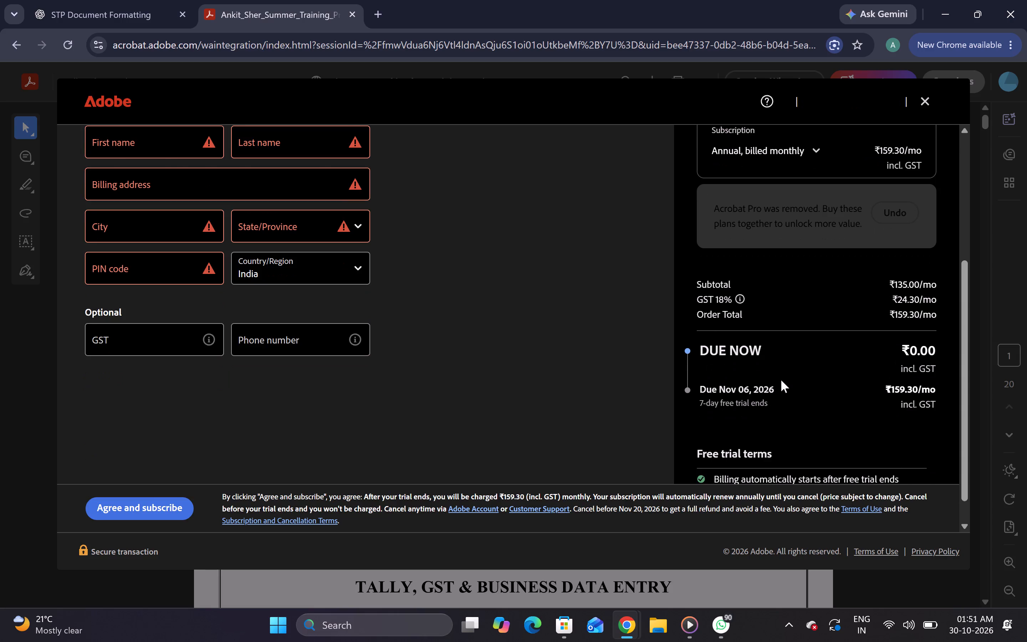
{"action": "scroll", "coordinate": [781, 380], "scroll_direction": "up", "scroll_amount": 1}
{"action": "scroll", "coordinate": [291, 225], "scroll_direction": "up", "scroll_amount": 2}
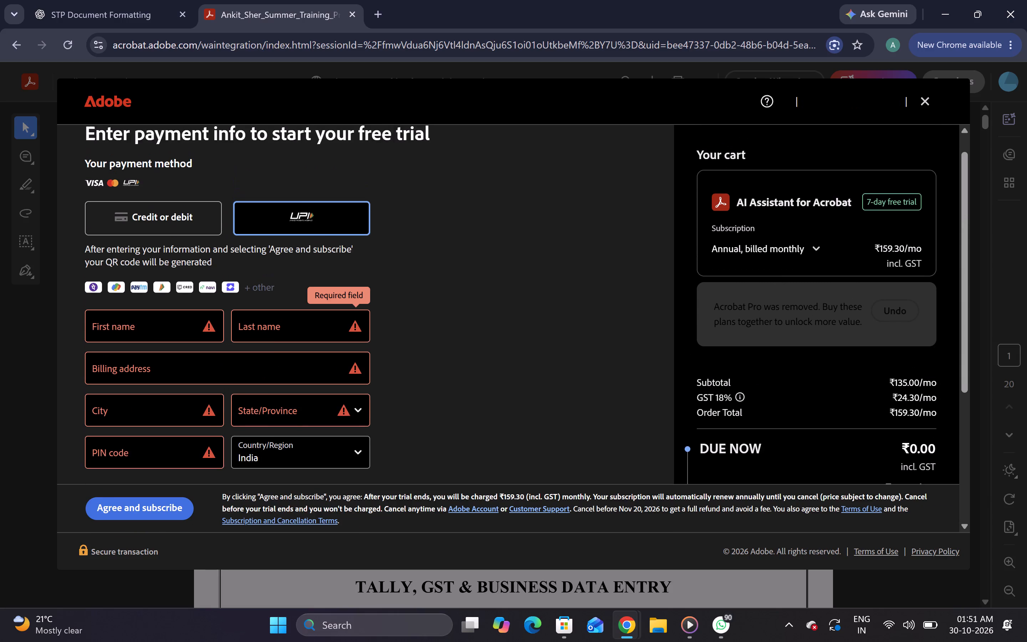
{"action": "left_click", "coordinate": [271, 215]}
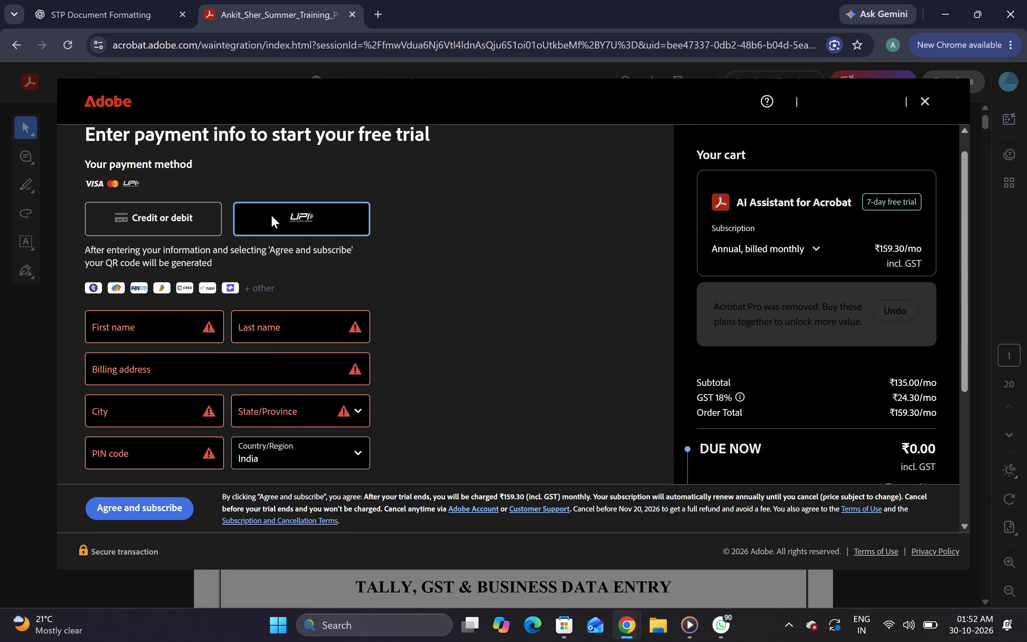
{"action": "left_click", "coordinate": [157, 313]}
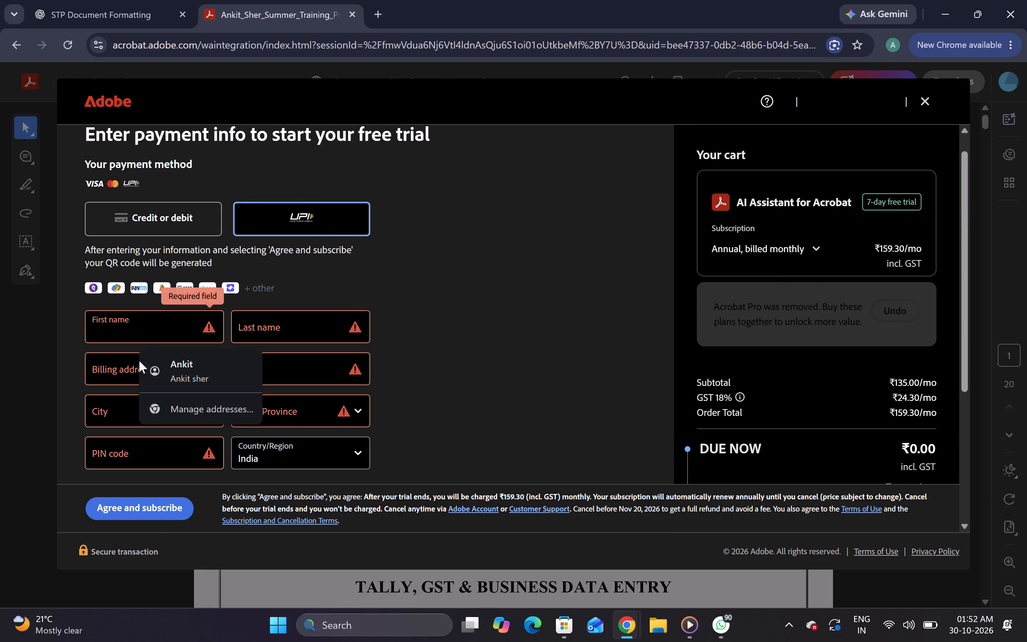
{"action": "left_click", "coordinate": [178, 362]}
Enter the street address in the billing address field and pick the matching suggested address in Indore, Madhya Pradesh.
{"action": "left_click", "coordinate": [173, 372]}
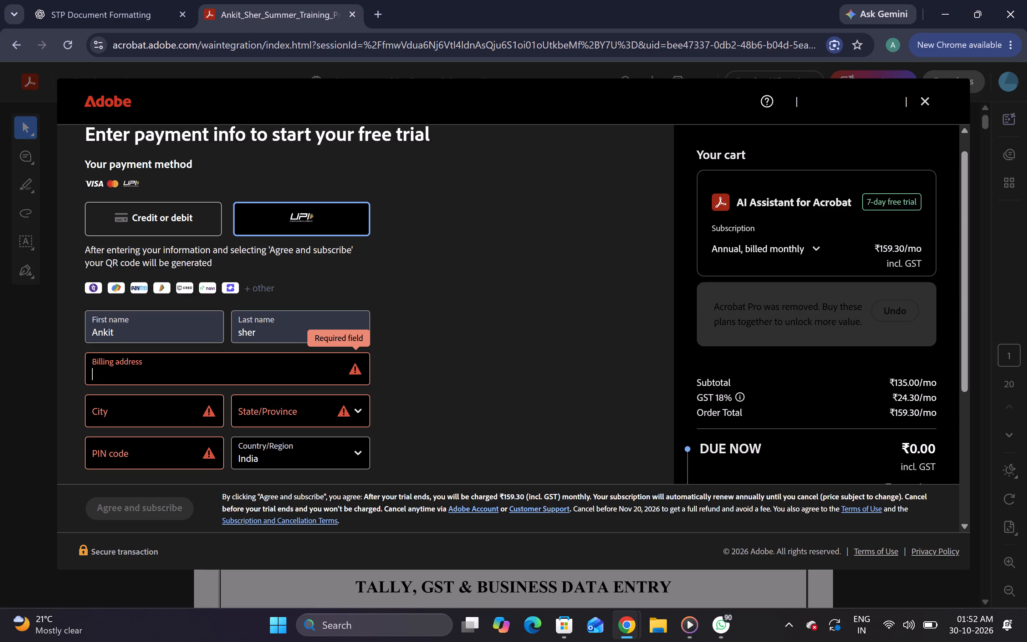
{"action": "scroll", "coordinate": [173, 372], "scroll_direction": "down", "scroll_amount": 1}
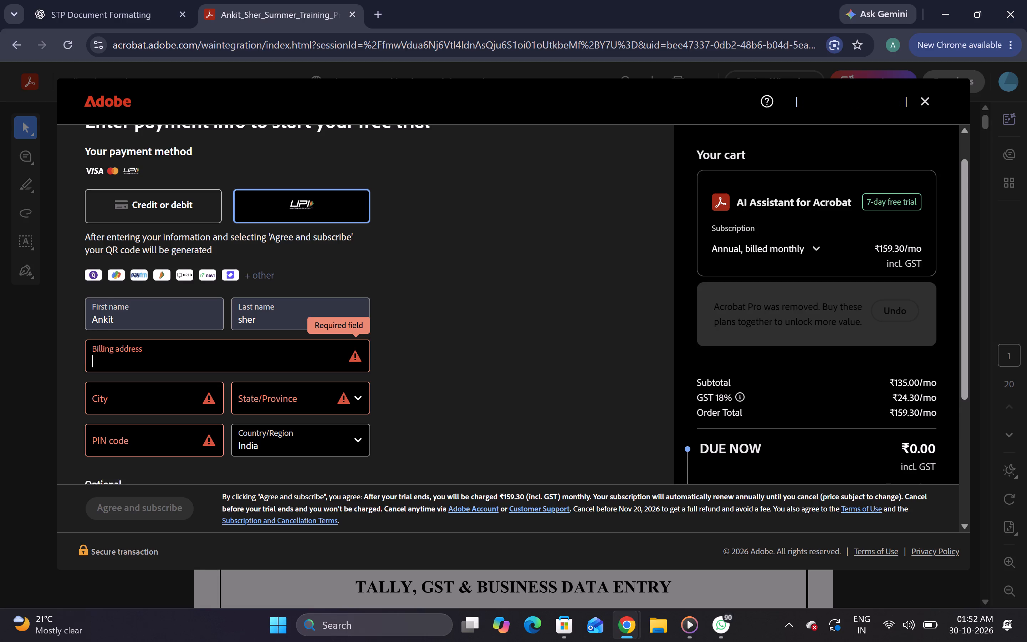
{"action": "scroll", "coordinate": [173, 372], "scroll_direction": "down", "scroll_amount": 2}
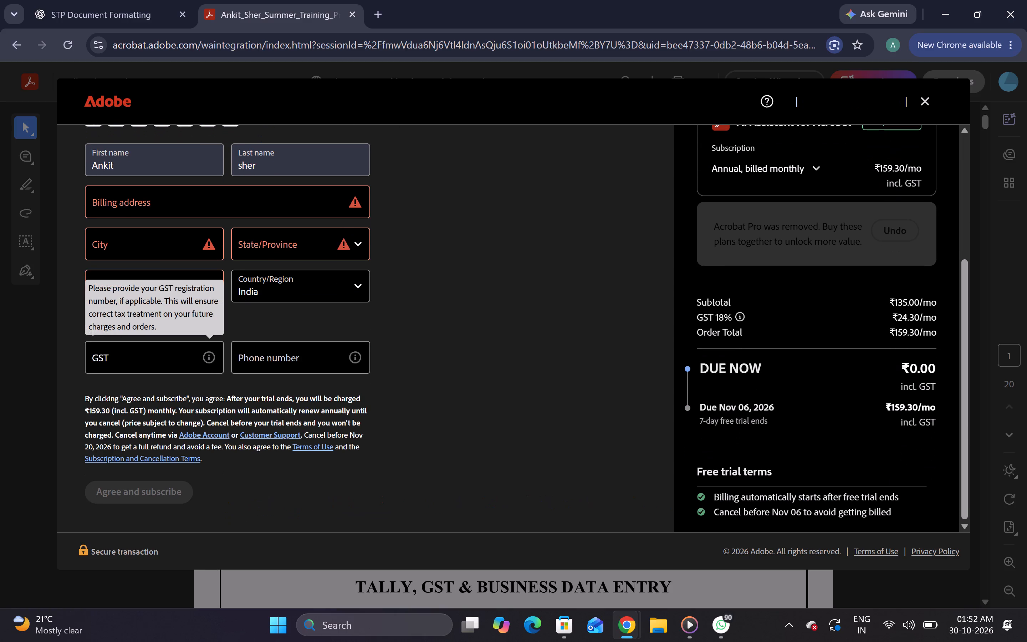
{"action": "scroll", "coordinate": [173, 372], "scroll_direction": "up", "scroll_amount": 1}
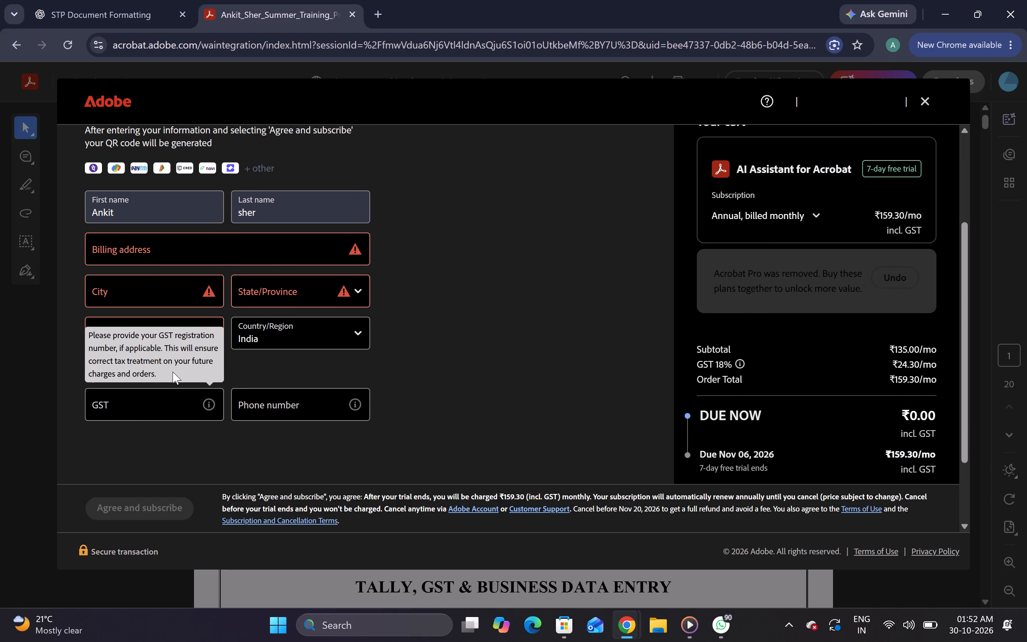
{"action": "scroll", "coordinate": [173, 372], "scroll_direction": "up", "scroll_amount": 1}
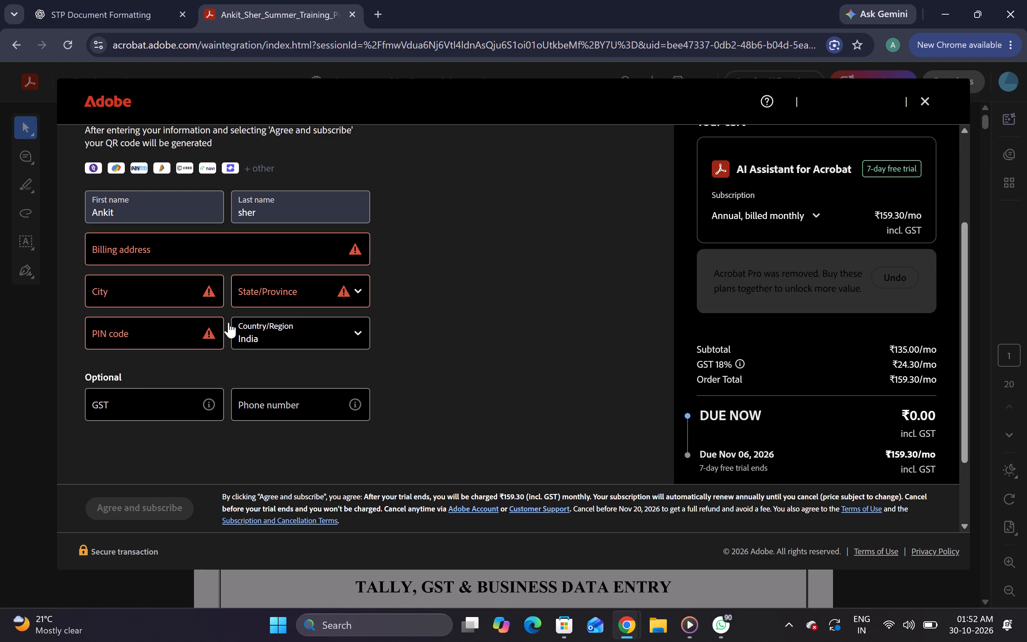
{"action": "left_click", "coordinate": [298, 257]}
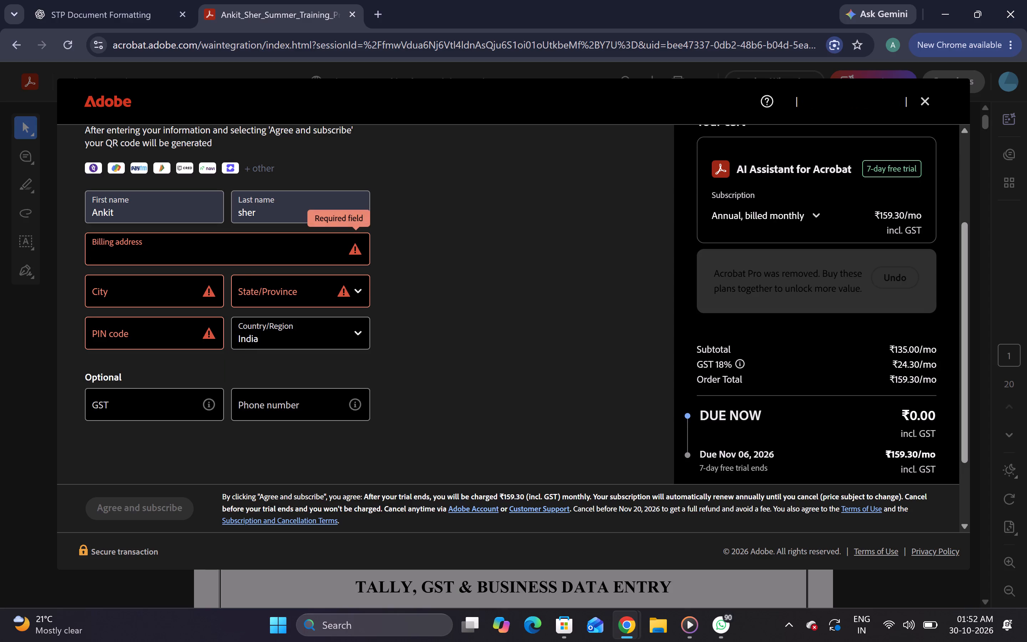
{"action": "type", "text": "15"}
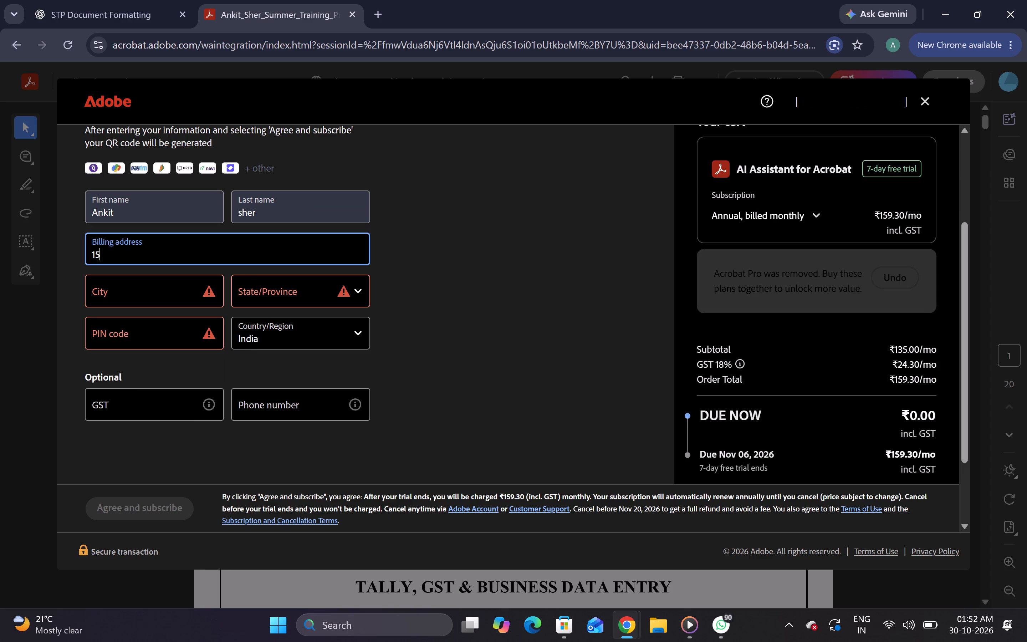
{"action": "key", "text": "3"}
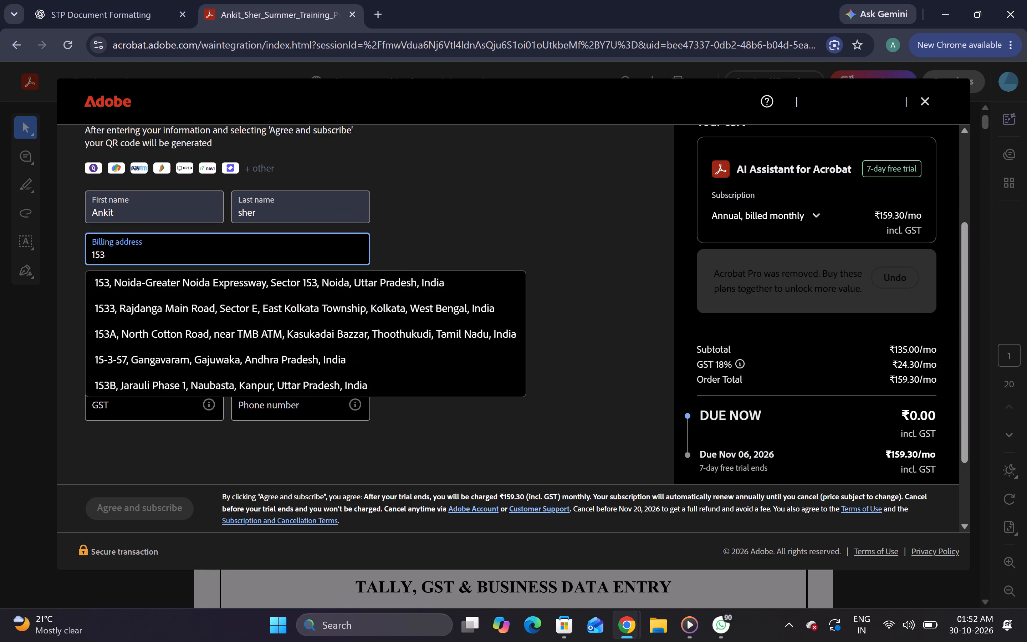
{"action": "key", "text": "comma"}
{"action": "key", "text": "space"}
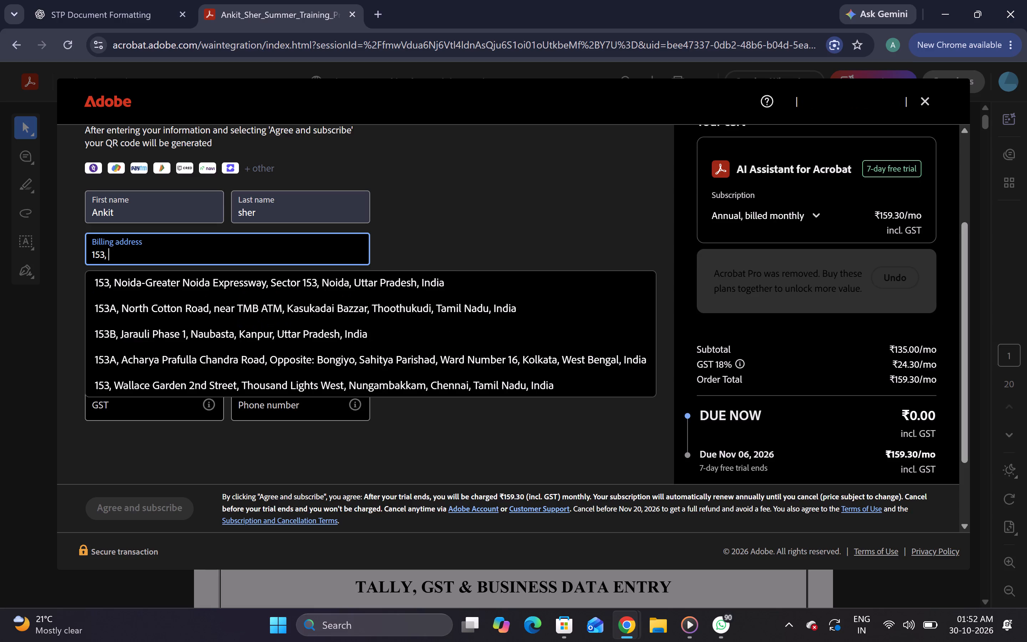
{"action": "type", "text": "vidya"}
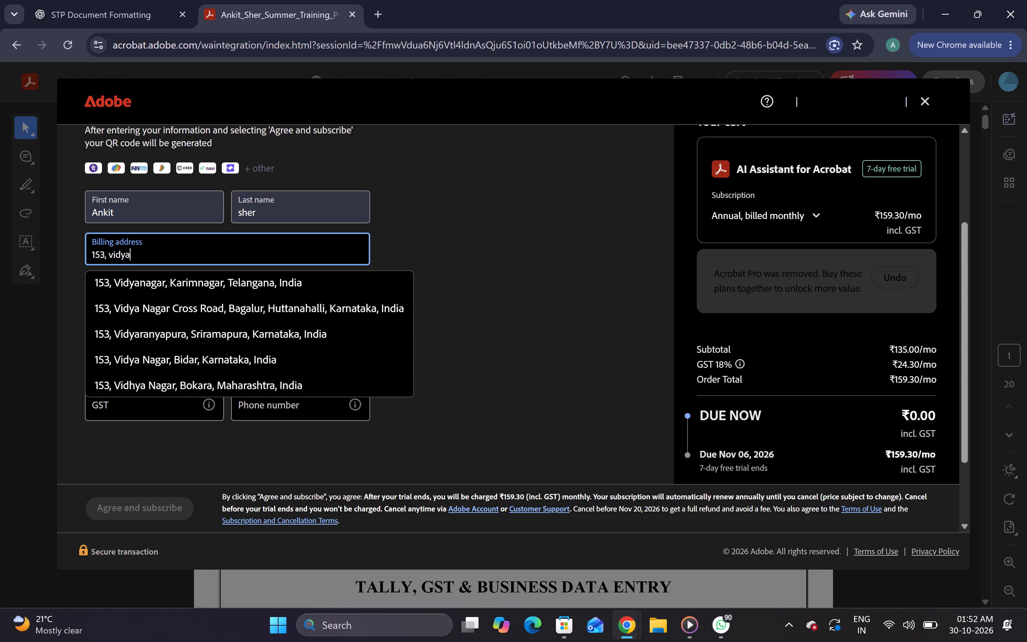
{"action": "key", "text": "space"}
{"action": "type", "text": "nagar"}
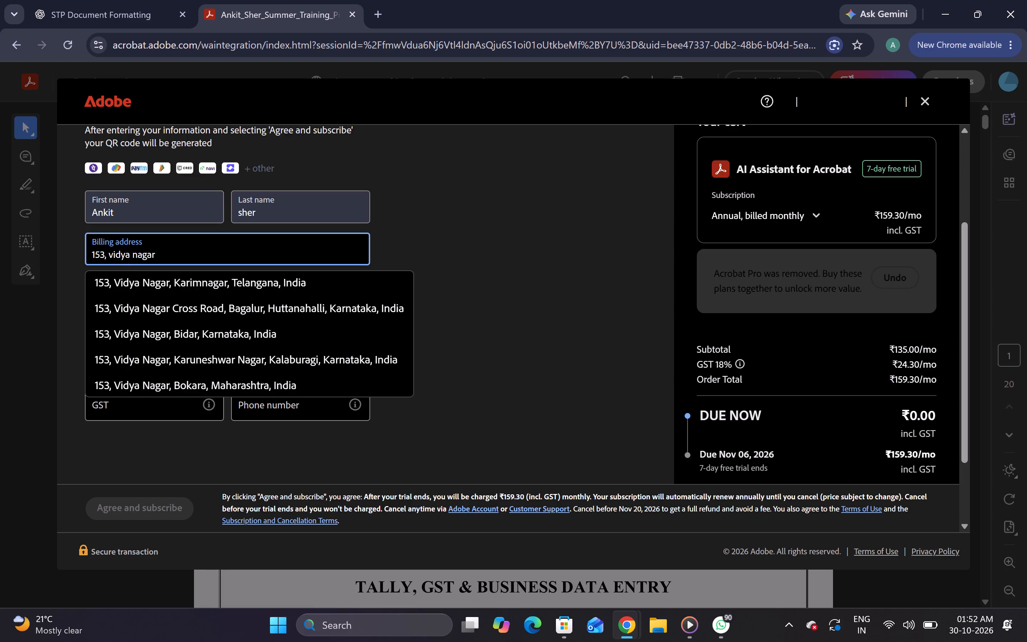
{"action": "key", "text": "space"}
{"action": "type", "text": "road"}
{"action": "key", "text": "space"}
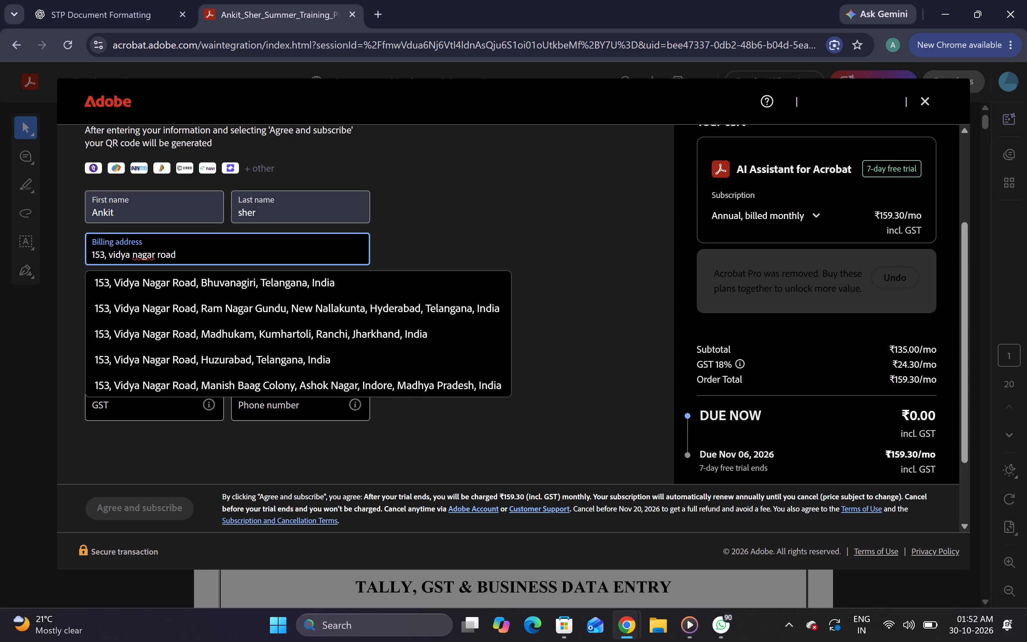
{"action": "left_click", "coordinate": [336, 382]}
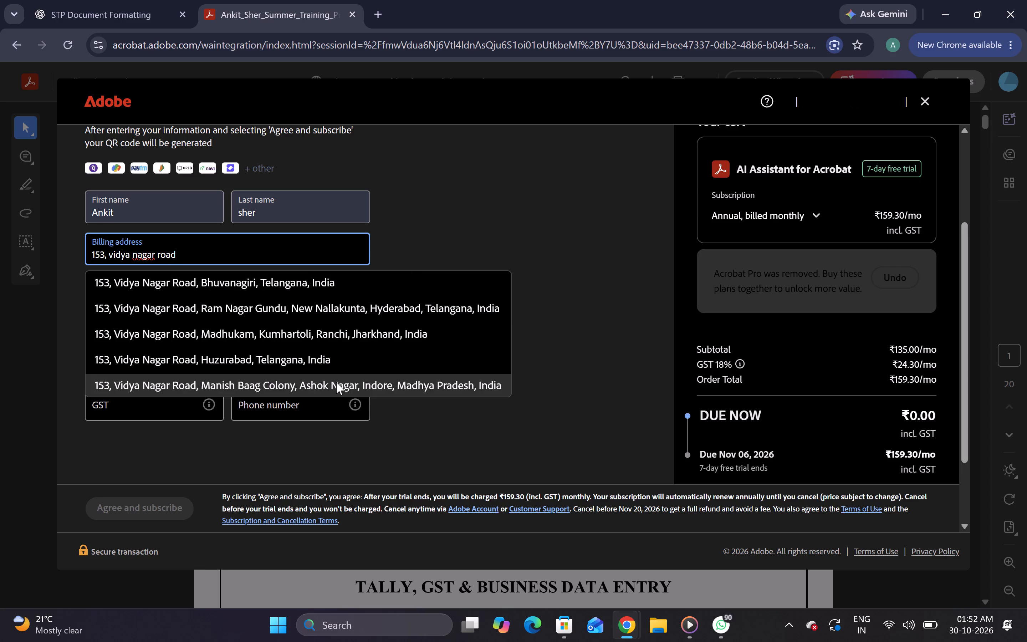
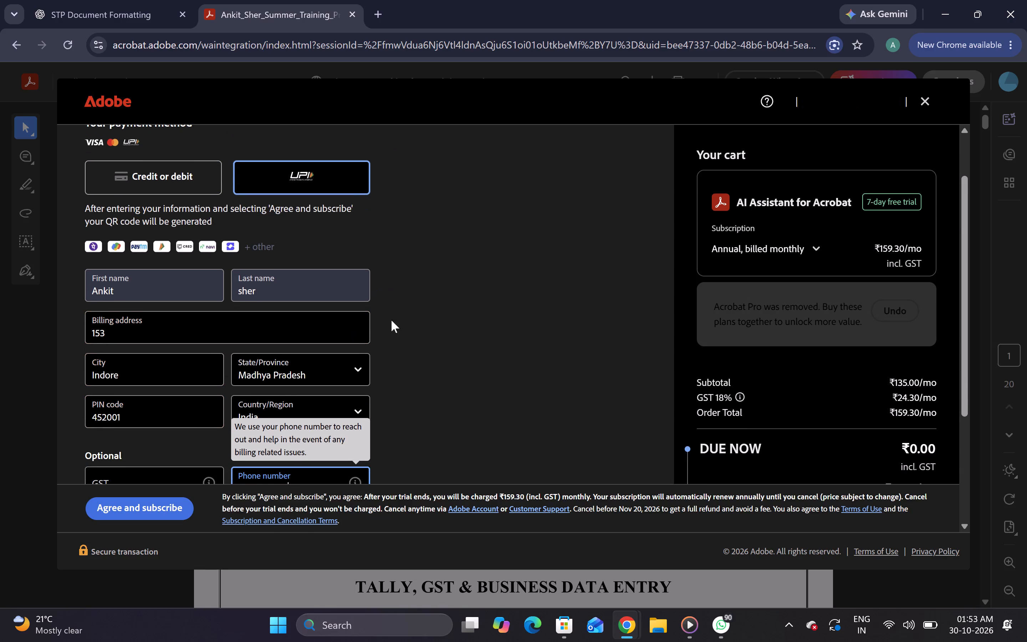
{"action": "scroll", "coordinate": [405, 368], "scroll_direction": "down", "scroll_amount": 1}
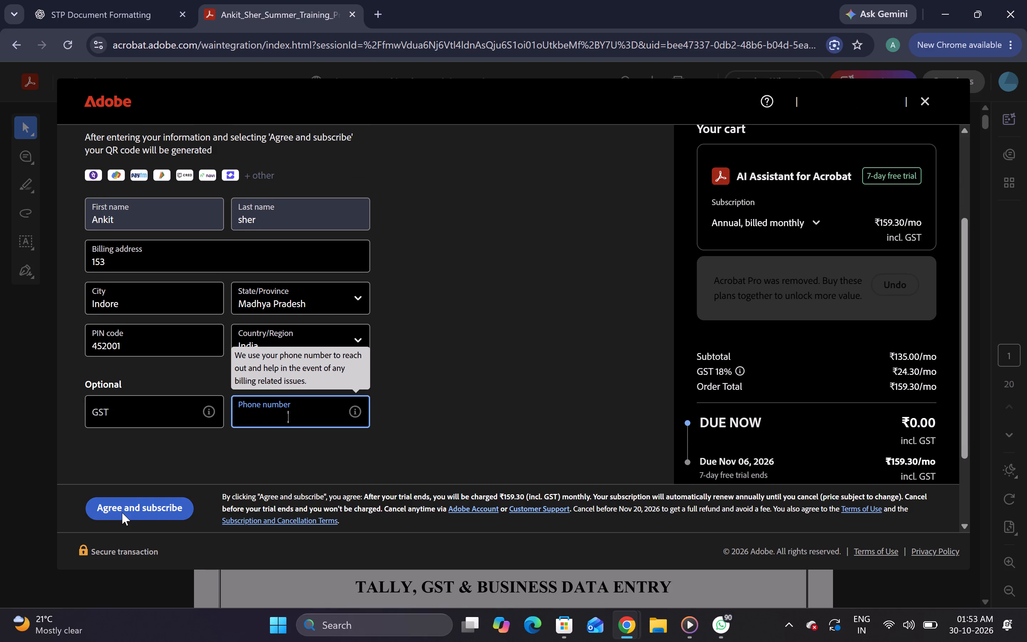
{"action": "left_click", "coordinate": [122, 513]}
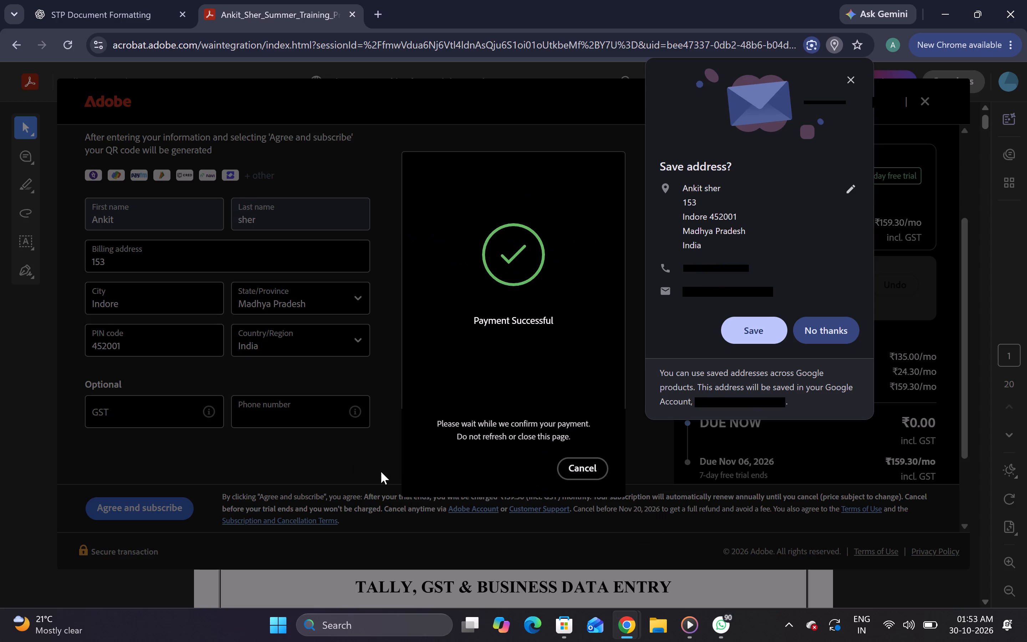
{"action": "left_click", "coordinate": [817, 332]}
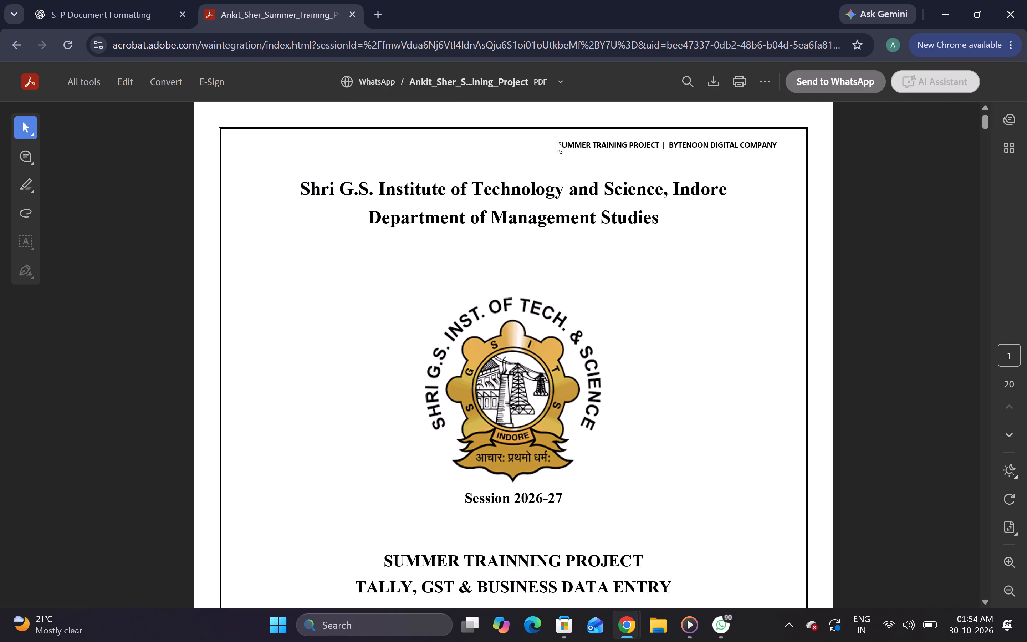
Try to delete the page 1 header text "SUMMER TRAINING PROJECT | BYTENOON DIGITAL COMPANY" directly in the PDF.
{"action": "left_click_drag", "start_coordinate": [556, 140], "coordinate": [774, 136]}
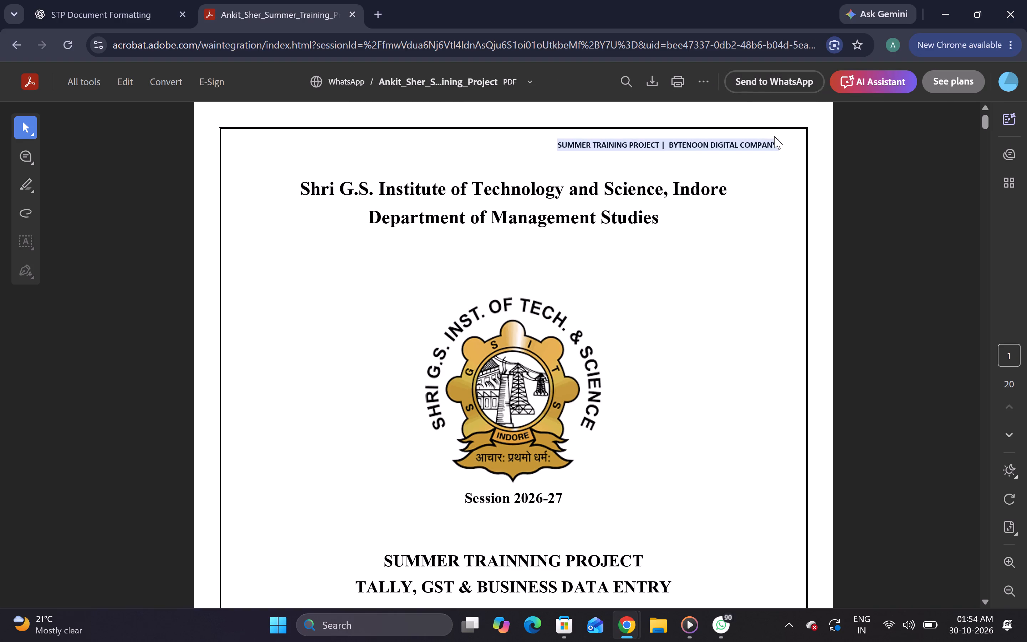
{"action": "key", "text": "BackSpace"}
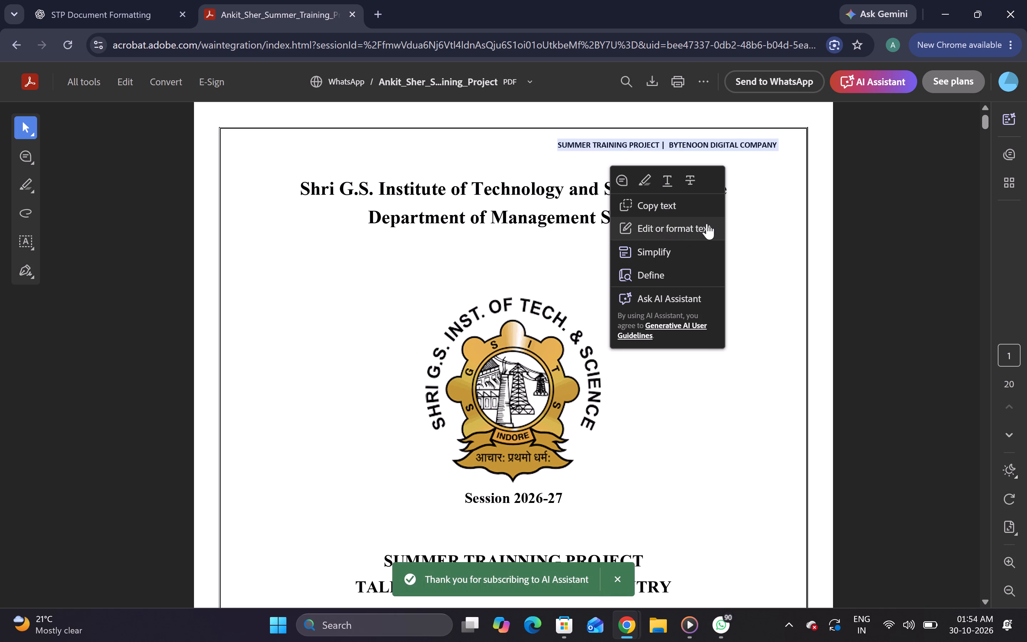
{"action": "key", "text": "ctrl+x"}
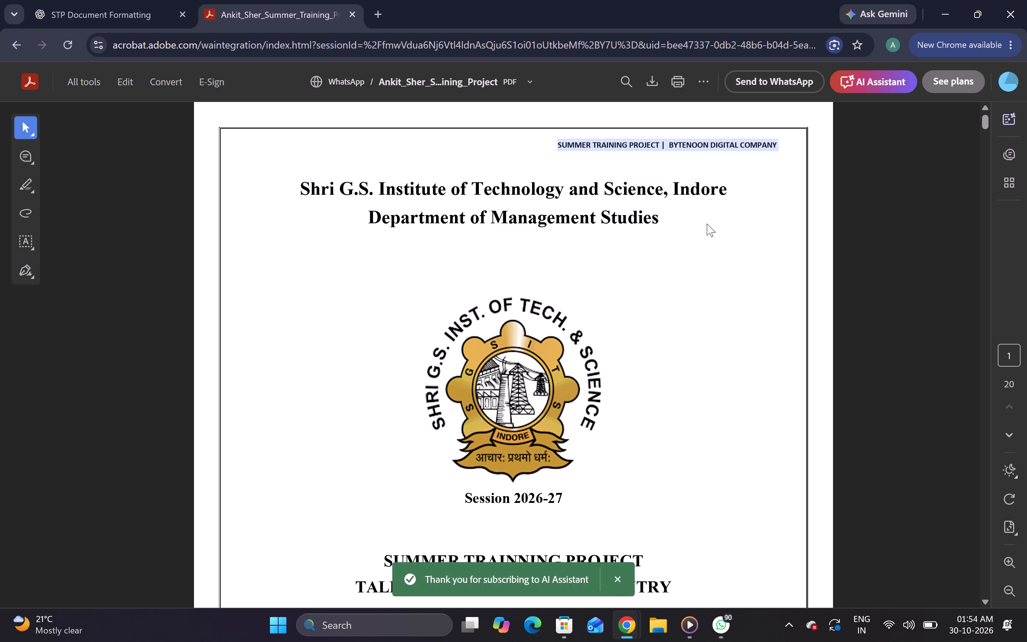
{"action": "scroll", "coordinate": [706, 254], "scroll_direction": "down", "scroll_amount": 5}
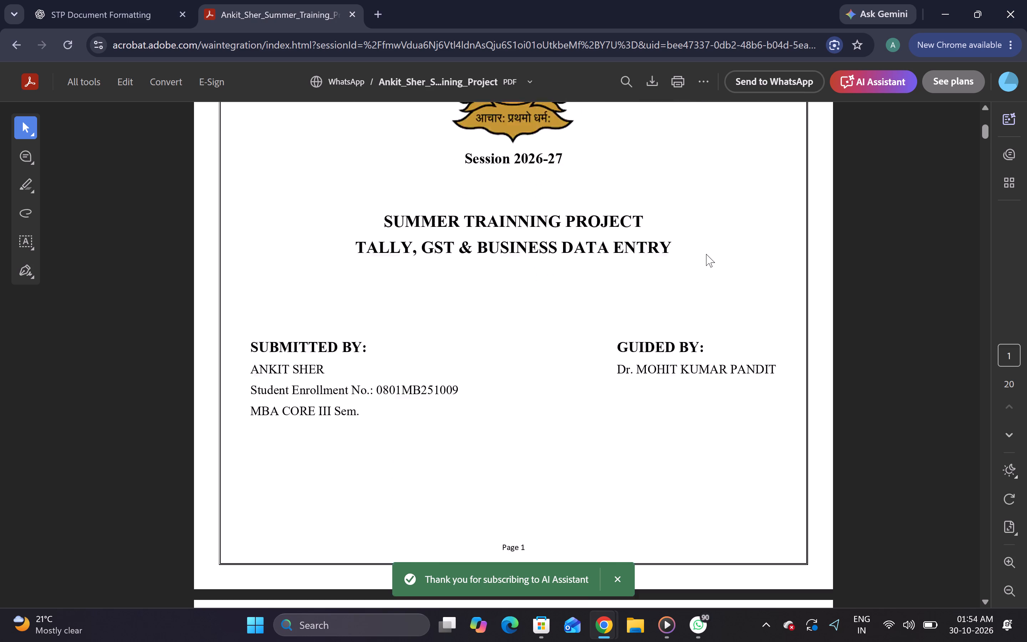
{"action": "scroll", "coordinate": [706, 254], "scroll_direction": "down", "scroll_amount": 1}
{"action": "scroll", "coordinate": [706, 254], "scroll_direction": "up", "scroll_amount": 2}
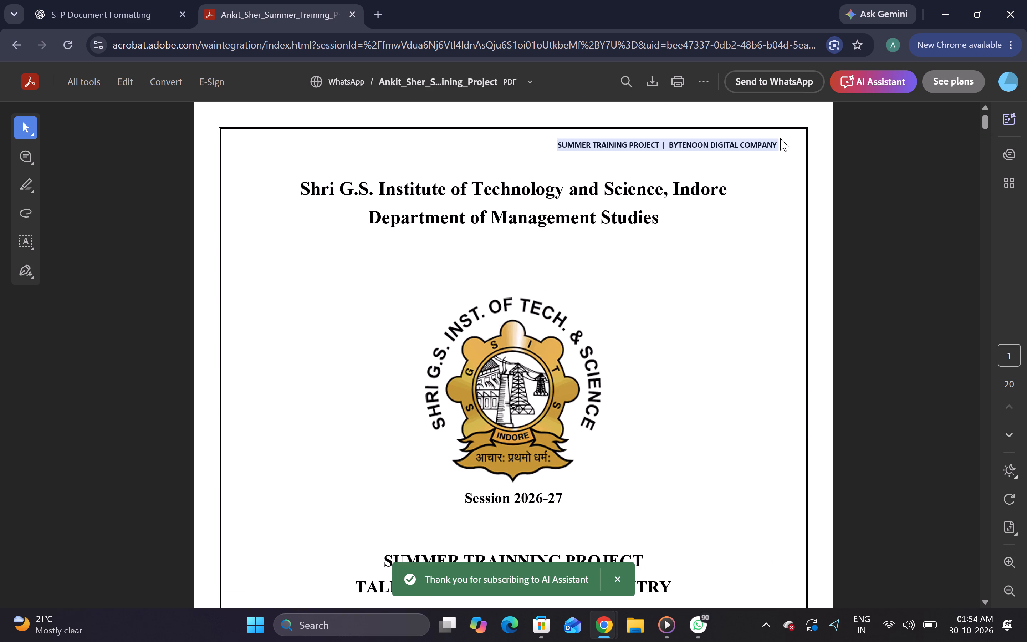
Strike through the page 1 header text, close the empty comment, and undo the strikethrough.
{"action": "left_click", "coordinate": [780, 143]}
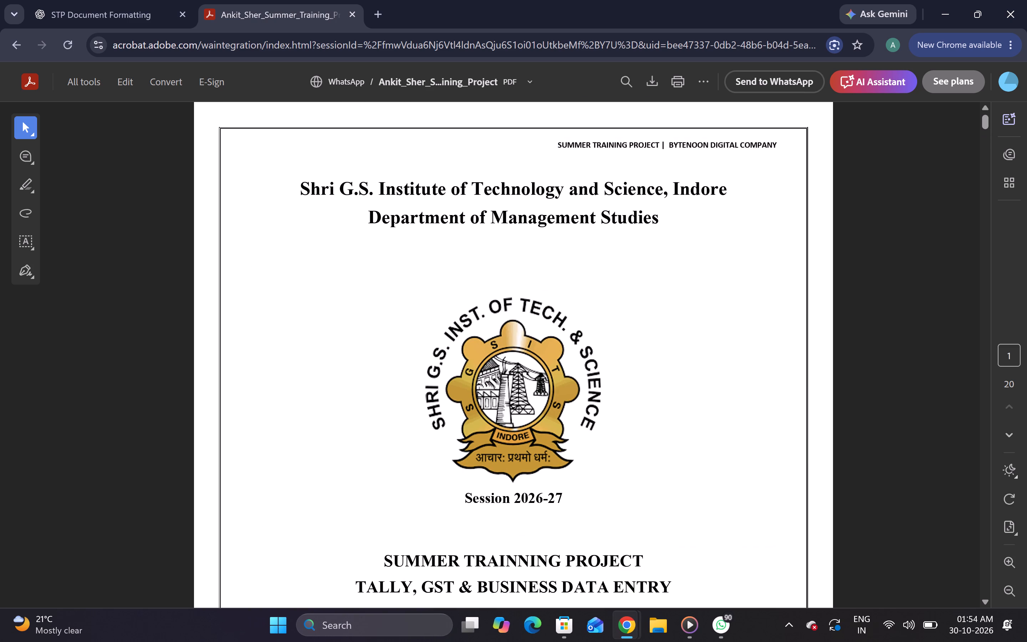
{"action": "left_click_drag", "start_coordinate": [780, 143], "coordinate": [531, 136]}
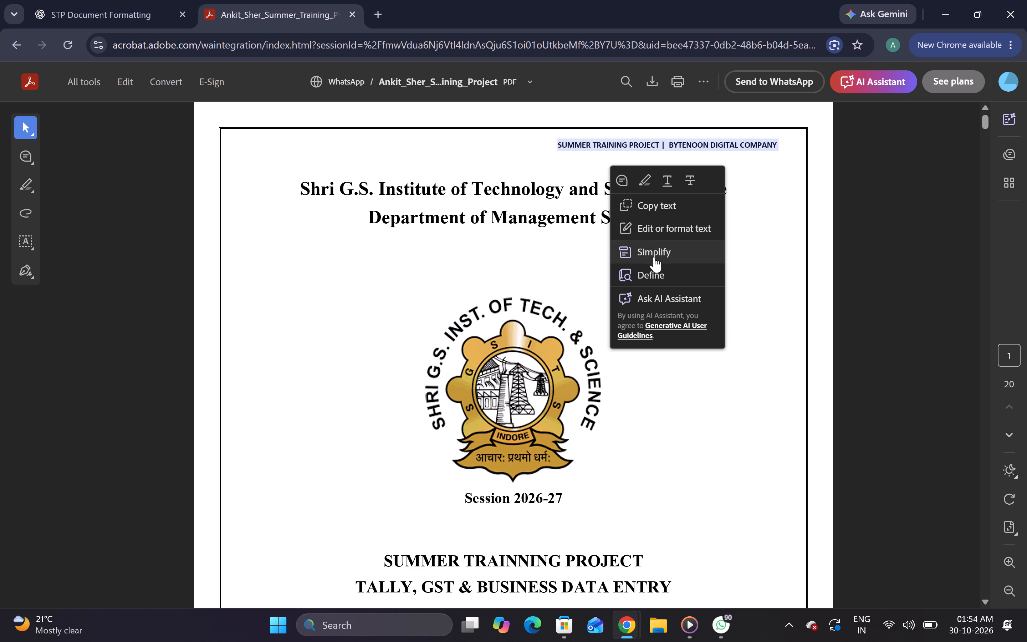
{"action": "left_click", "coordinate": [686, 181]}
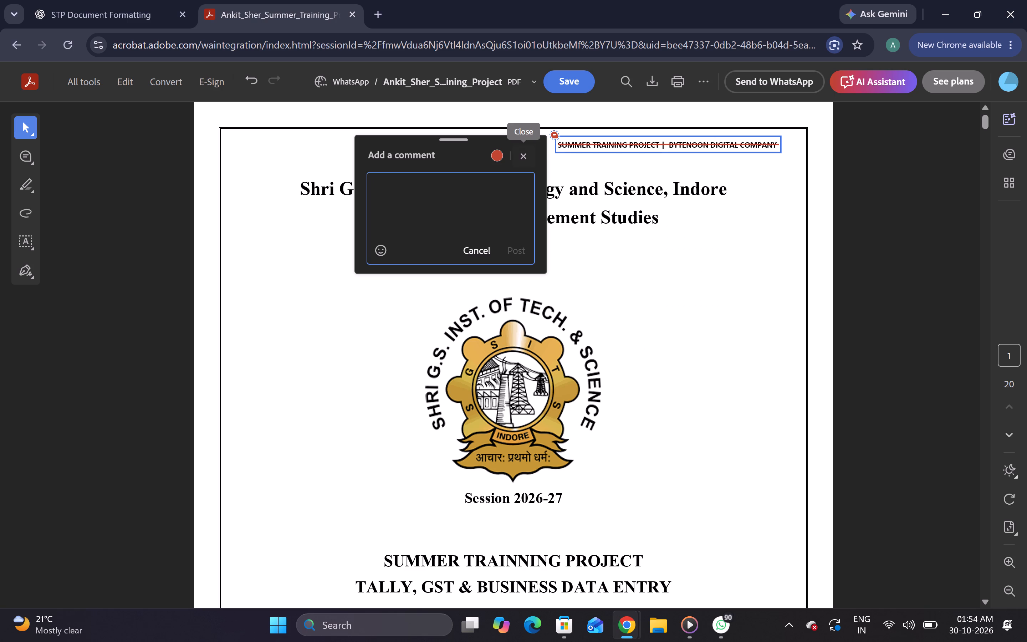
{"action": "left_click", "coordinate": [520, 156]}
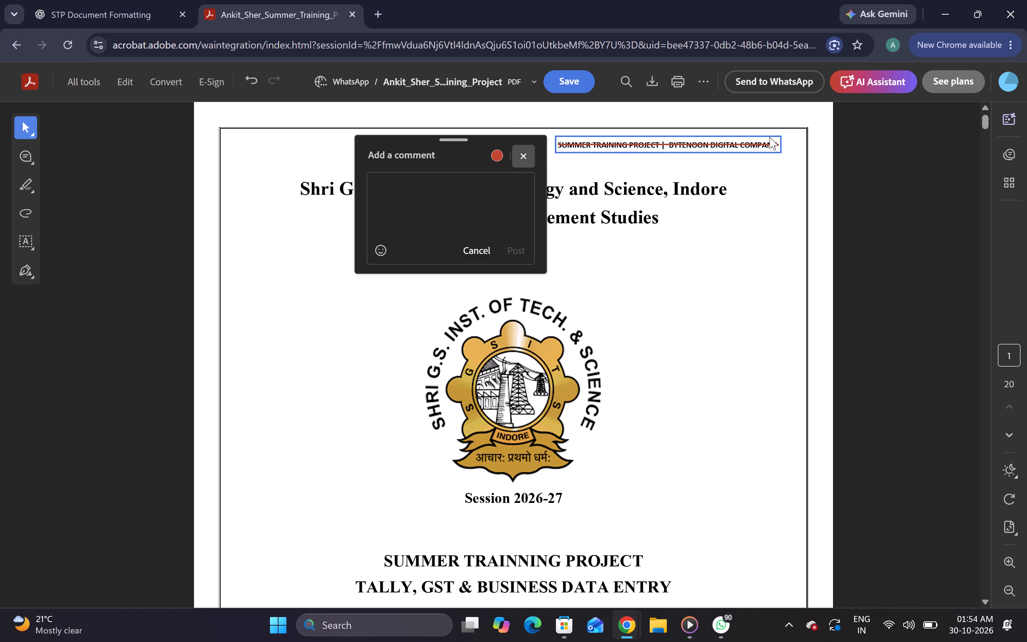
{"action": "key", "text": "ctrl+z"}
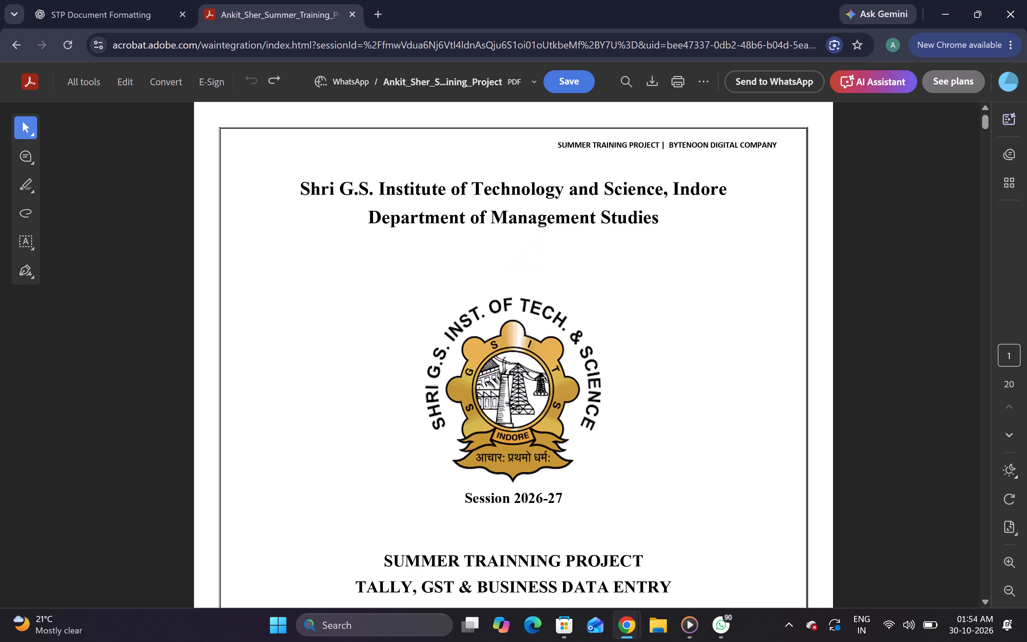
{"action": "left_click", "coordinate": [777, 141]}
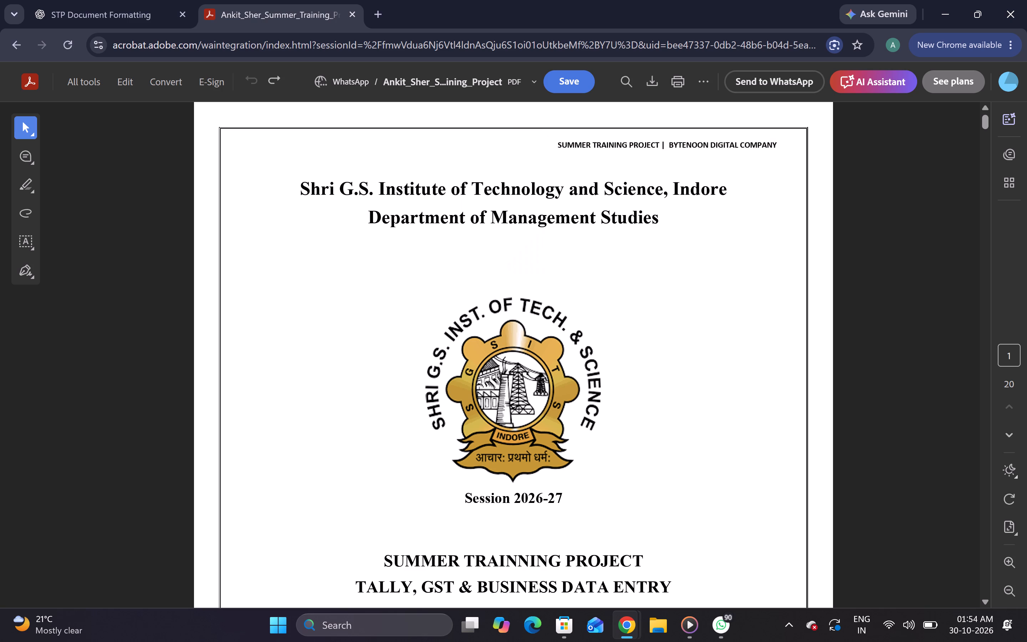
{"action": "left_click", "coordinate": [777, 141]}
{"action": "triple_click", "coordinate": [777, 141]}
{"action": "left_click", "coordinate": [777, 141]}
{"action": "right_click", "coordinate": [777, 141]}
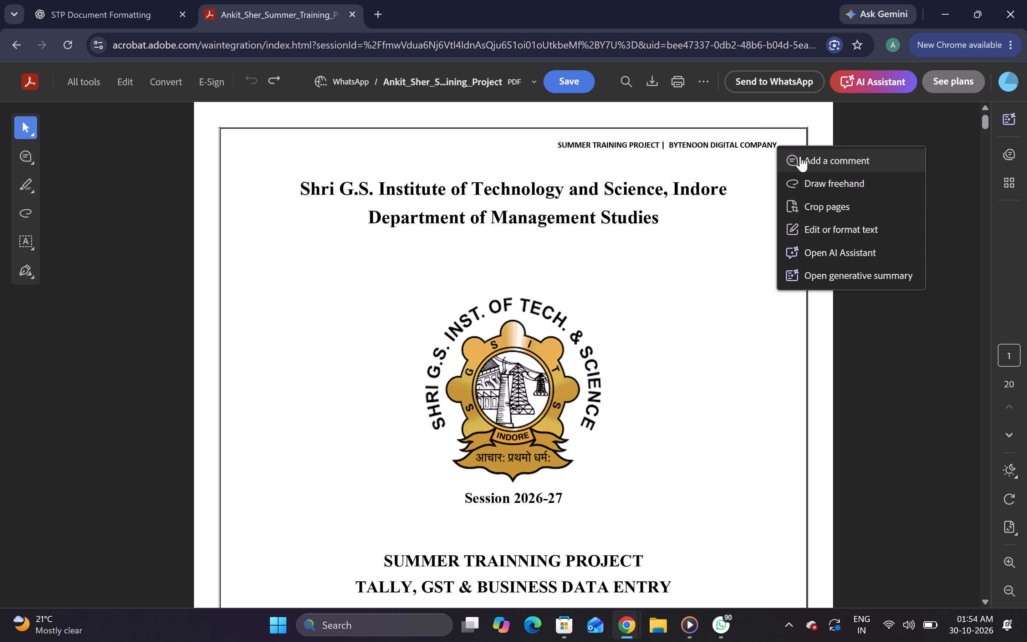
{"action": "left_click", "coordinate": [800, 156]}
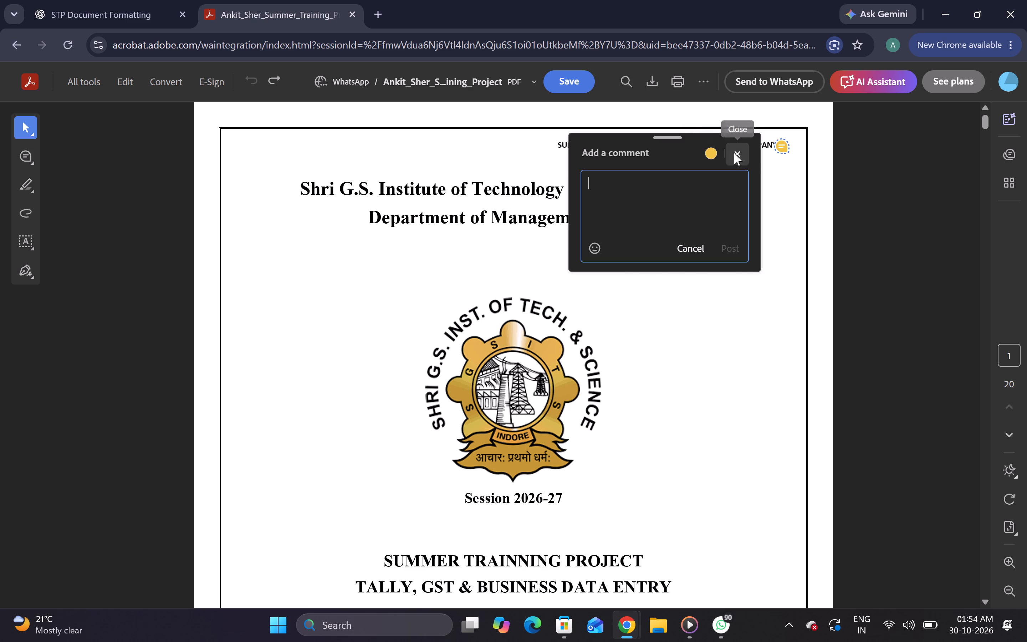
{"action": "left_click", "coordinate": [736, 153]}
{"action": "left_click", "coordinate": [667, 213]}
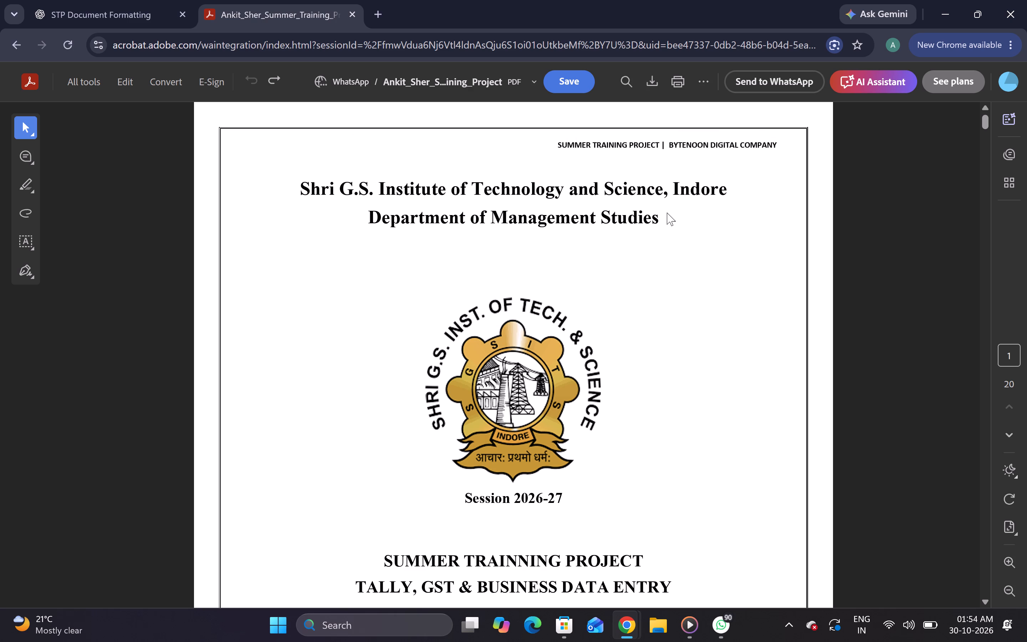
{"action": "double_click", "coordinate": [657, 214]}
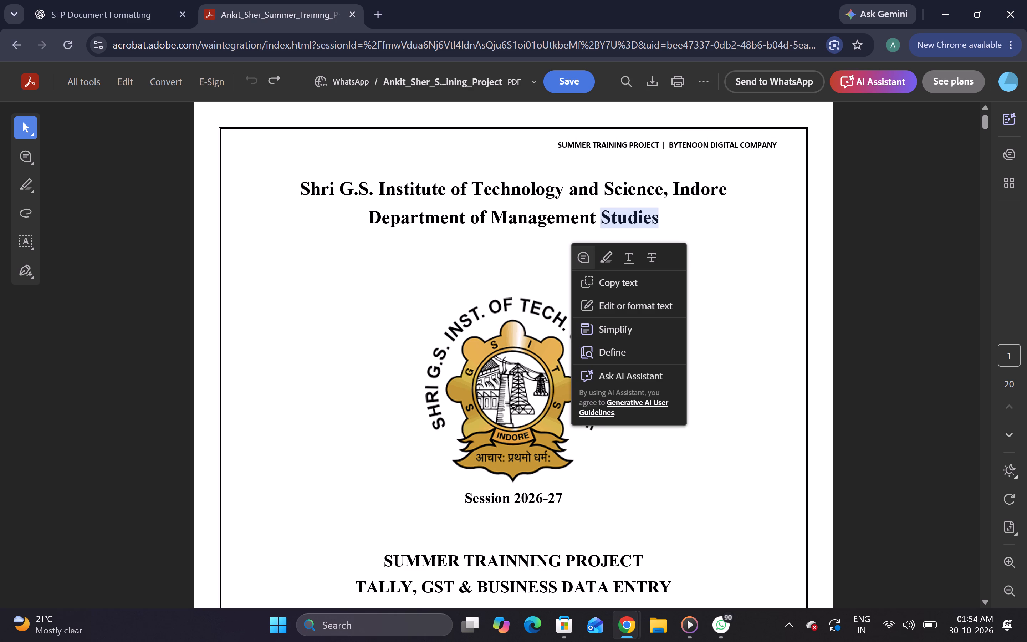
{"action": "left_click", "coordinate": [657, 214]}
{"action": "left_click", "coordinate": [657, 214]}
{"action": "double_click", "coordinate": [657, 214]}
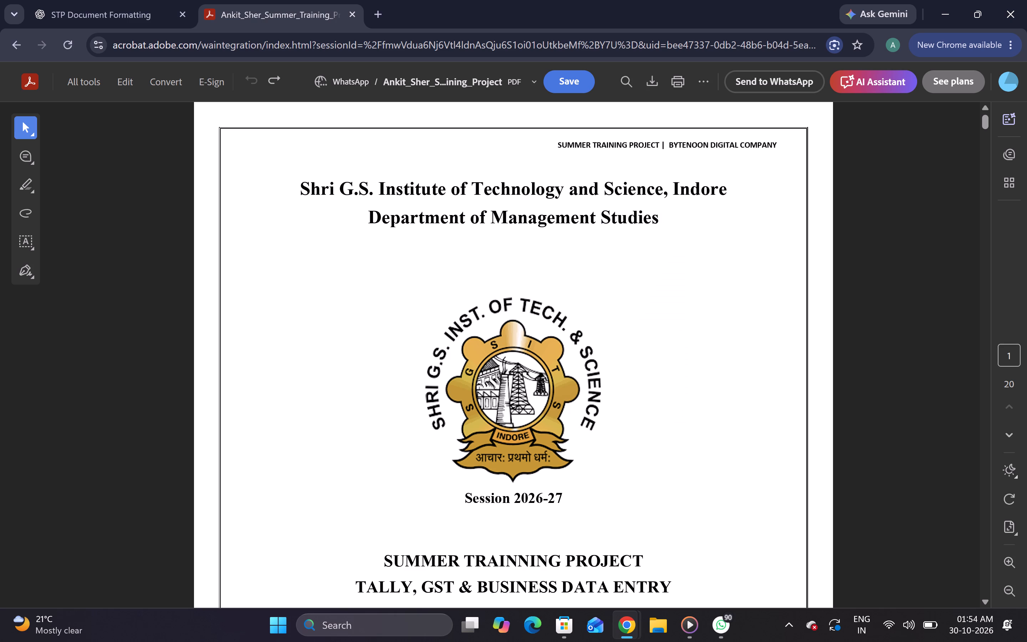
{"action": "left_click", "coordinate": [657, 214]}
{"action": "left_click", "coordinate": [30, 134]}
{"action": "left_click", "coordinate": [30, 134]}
Open the checkout for the Acrobat Pro free trial, keeping the annual, billed monthly plan.
{"action": "left_click", "coordinate": [93, 78]}
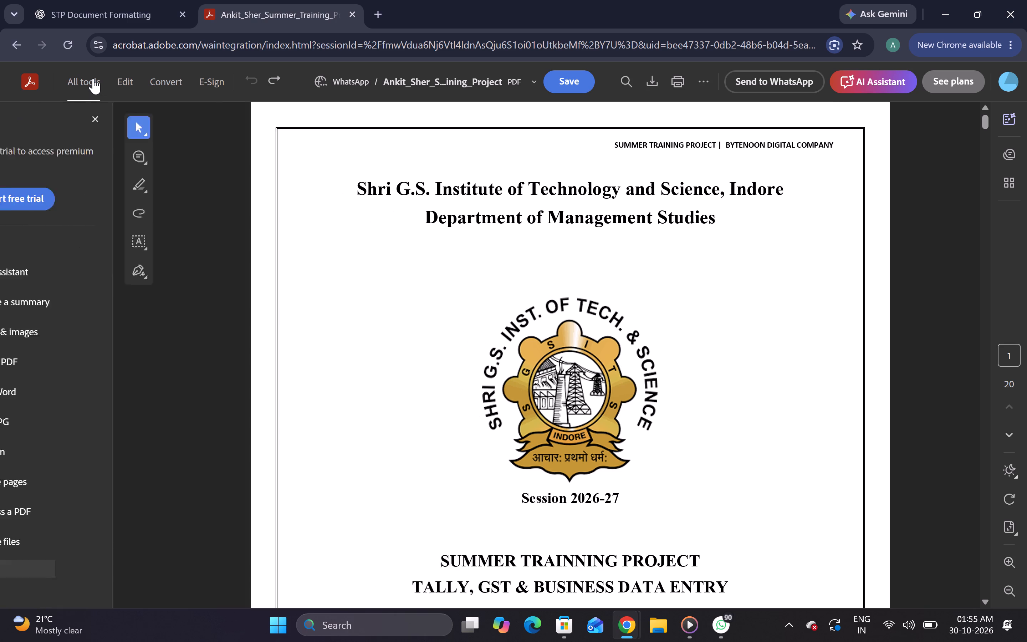
{"action": "left_click", "coordinate": [97, 200]}
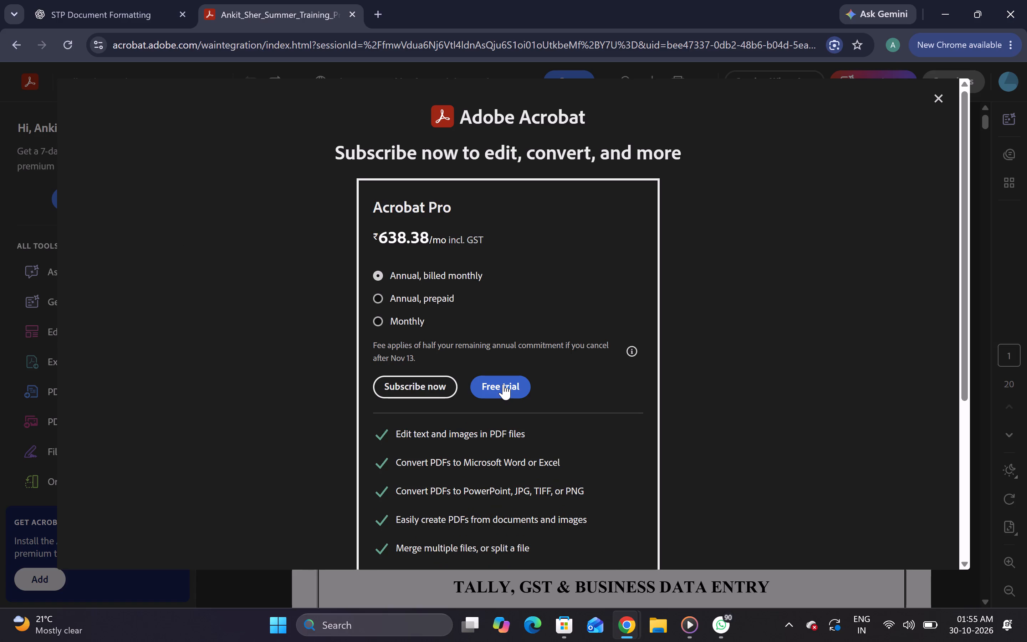
{"action": "left_click", "coordinate": [503, 384]}
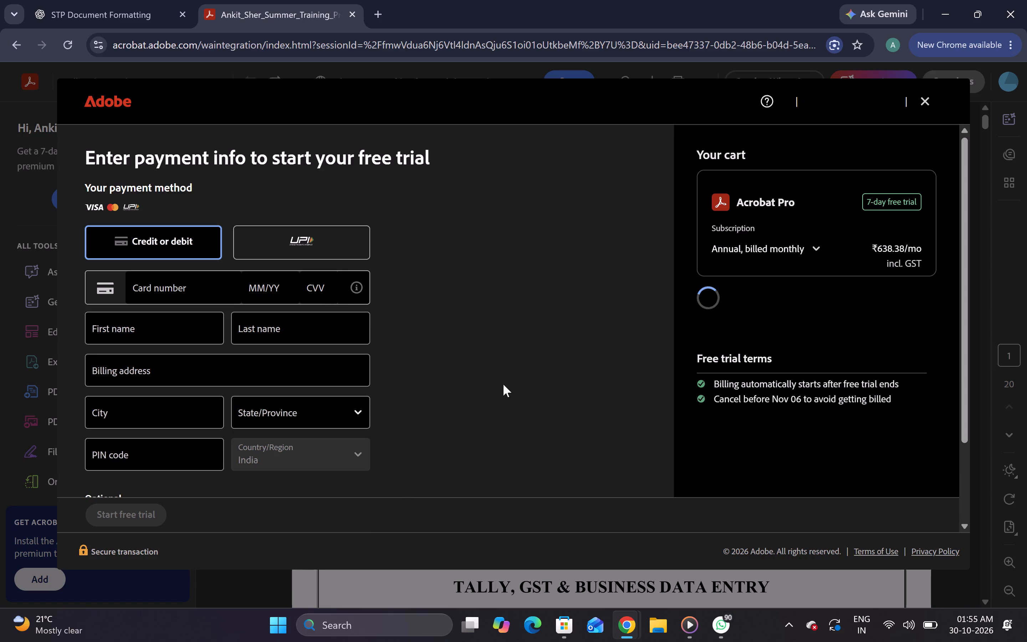
Choose UPI as the payment method and fill the first and last name from the saved autofill profile.
{"action": "left_click", "coordinate": [400, 243]}
{"action": "left_click", "coordinate": [323, 237]}
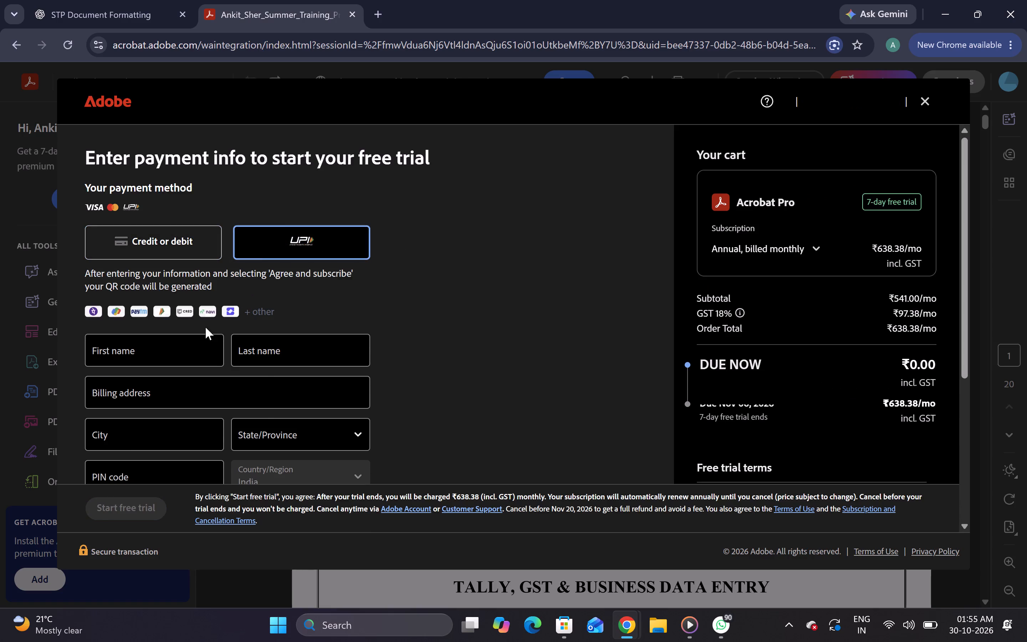
{"action": "left_click", "coordinate": [167, 358]}
{"action": "left_click", "coordinate": [171, 394]}
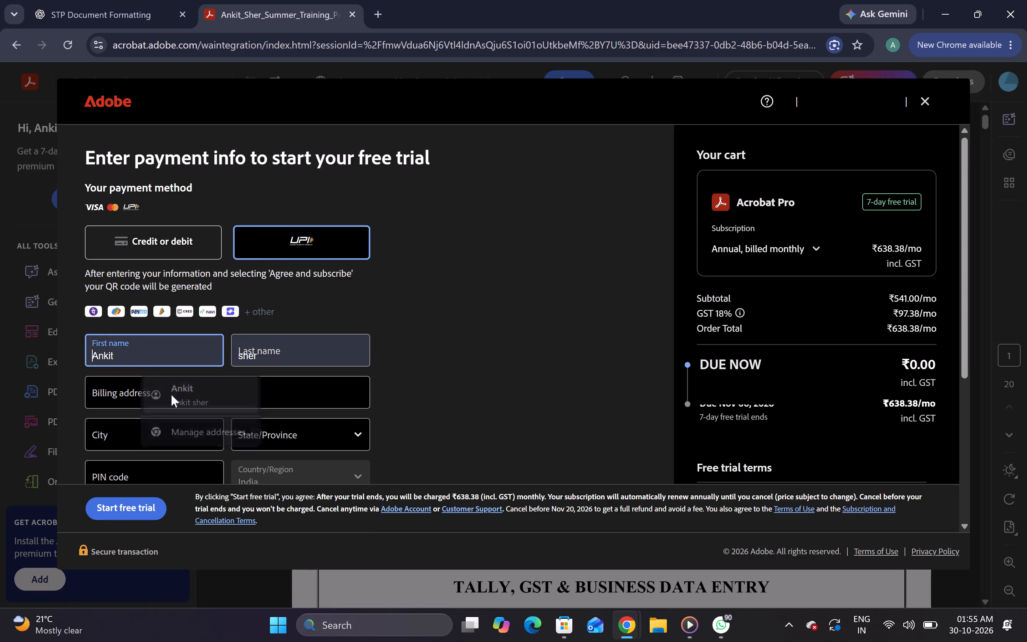
Enter the street address in the billing address field and pick the matching suggested address in Indore, Madhya Pradesh.
{"action": "left_click", "coordinate": [165, 394]}
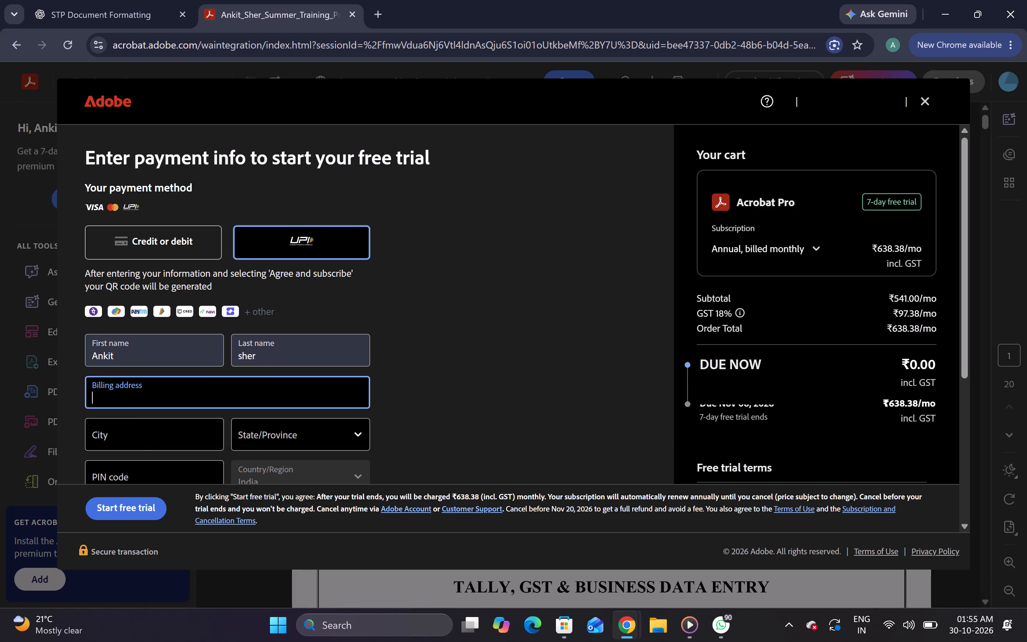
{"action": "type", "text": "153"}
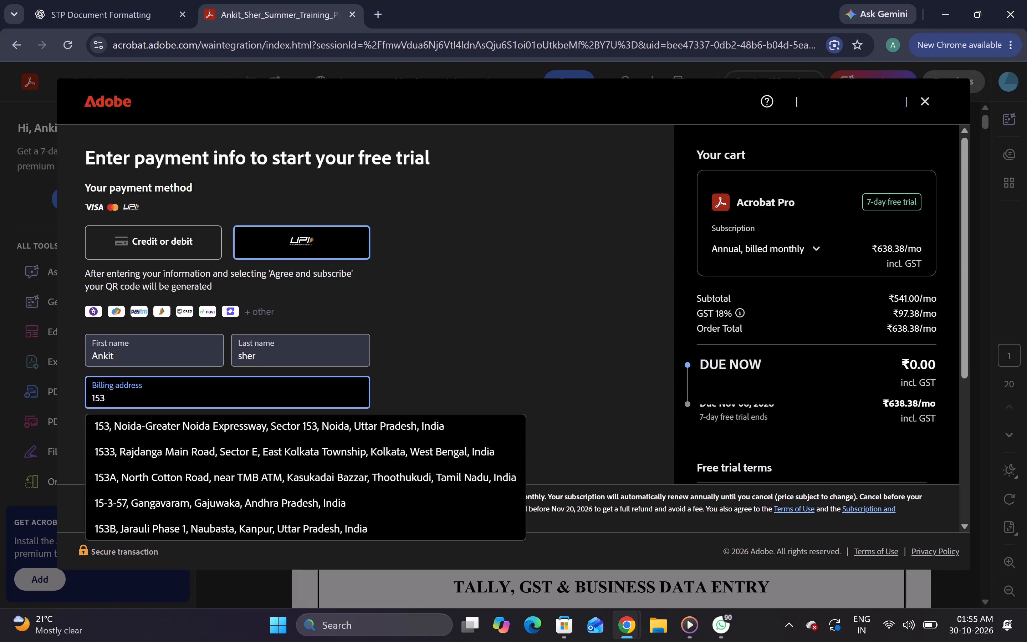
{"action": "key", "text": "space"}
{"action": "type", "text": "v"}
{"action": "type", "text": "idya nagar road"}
{"action": "left_click", "coordinate": [202, 534]}
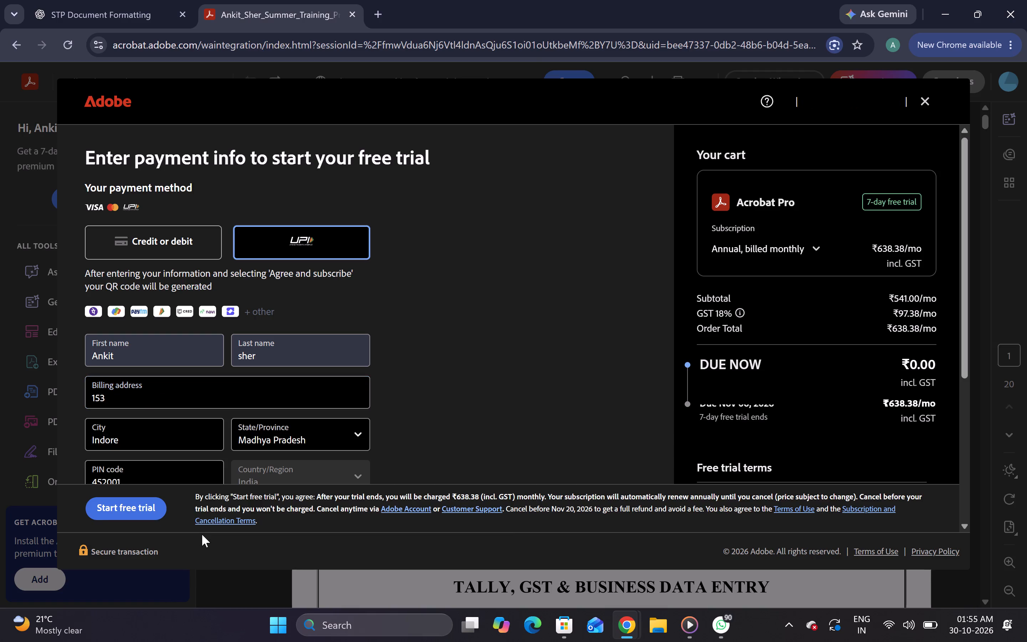
Fill the optional phone number field with the saved phone number.
{"action": "scroll", "coordinate": [200, 464], "scroll_direction": "down", "scroll_amount": 2}
{"action": "scroll", "coordinate": [200, 464], "scroll_direction": "right", "scroll_amount": 1}
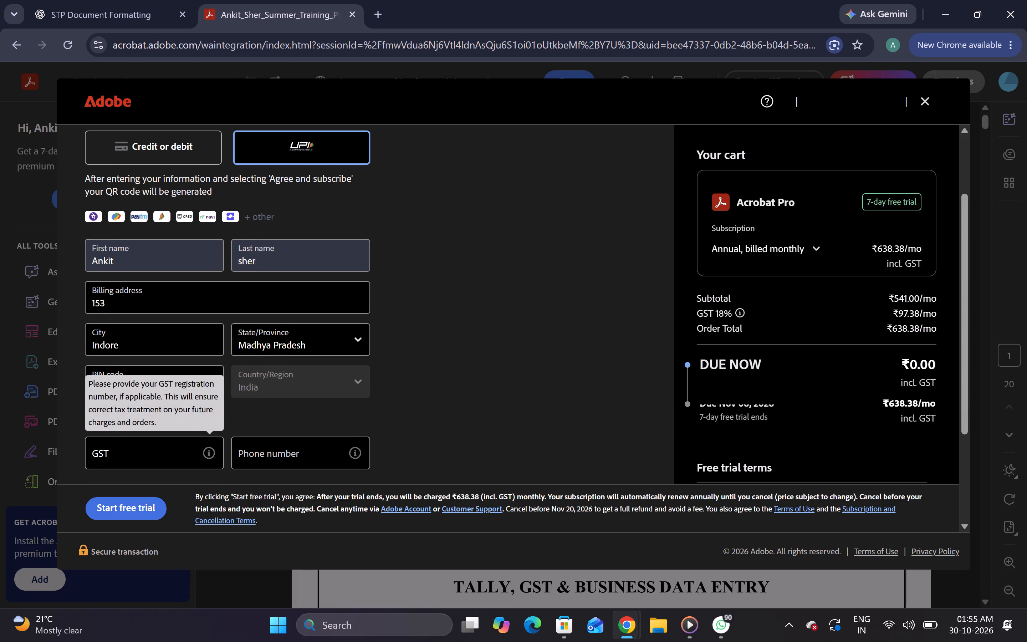
{"action": "left_click", "coordinate": [249, 455]}
{"action": "left_click", "coordinate": [335, 504]}
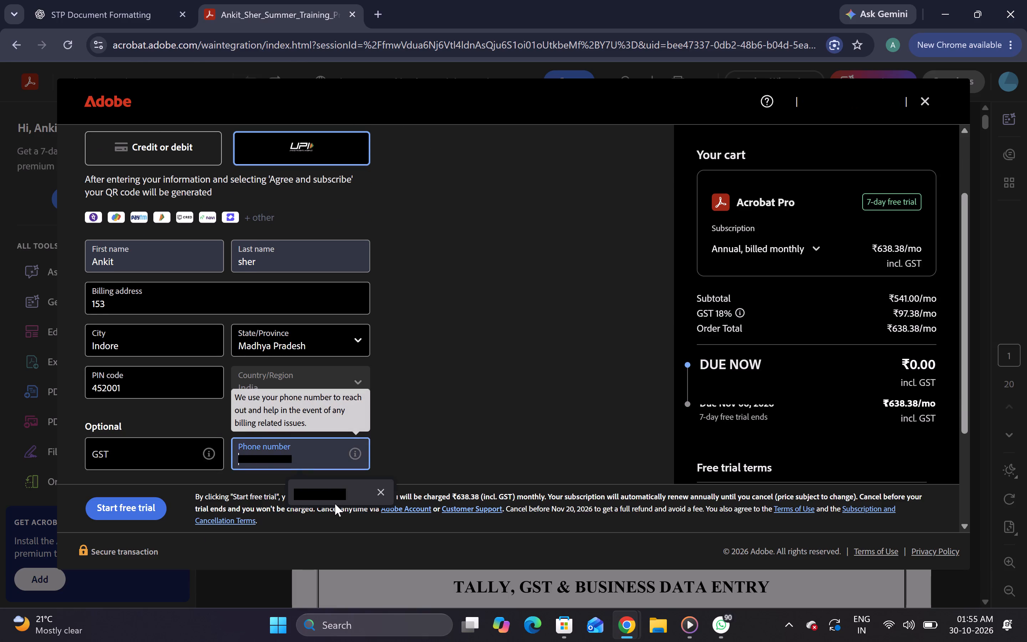
{"action": "key", "text": "Return"}
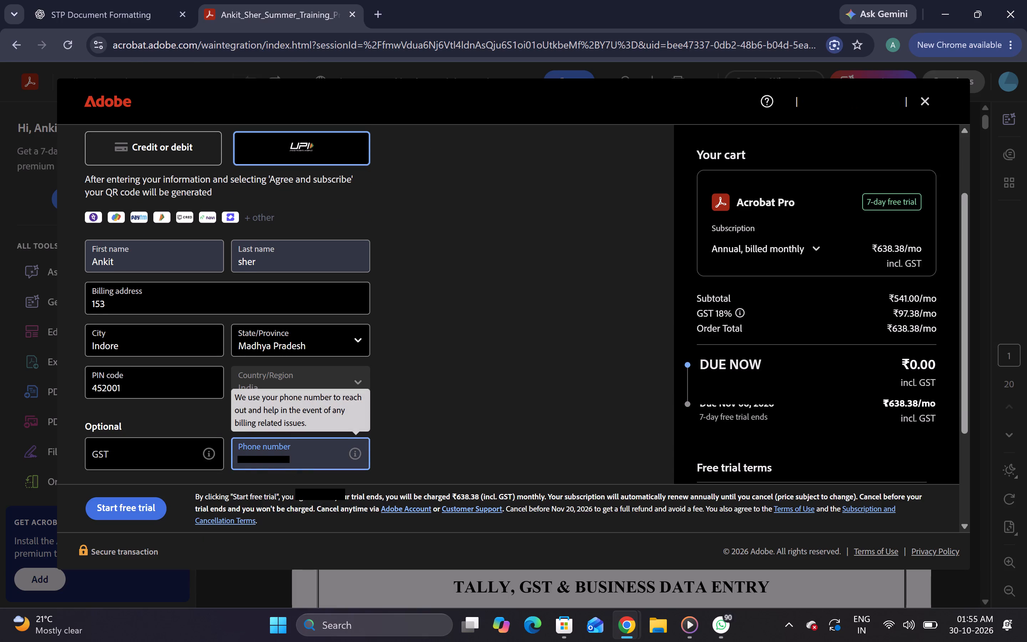
{"action": "key", "text": "Return"}
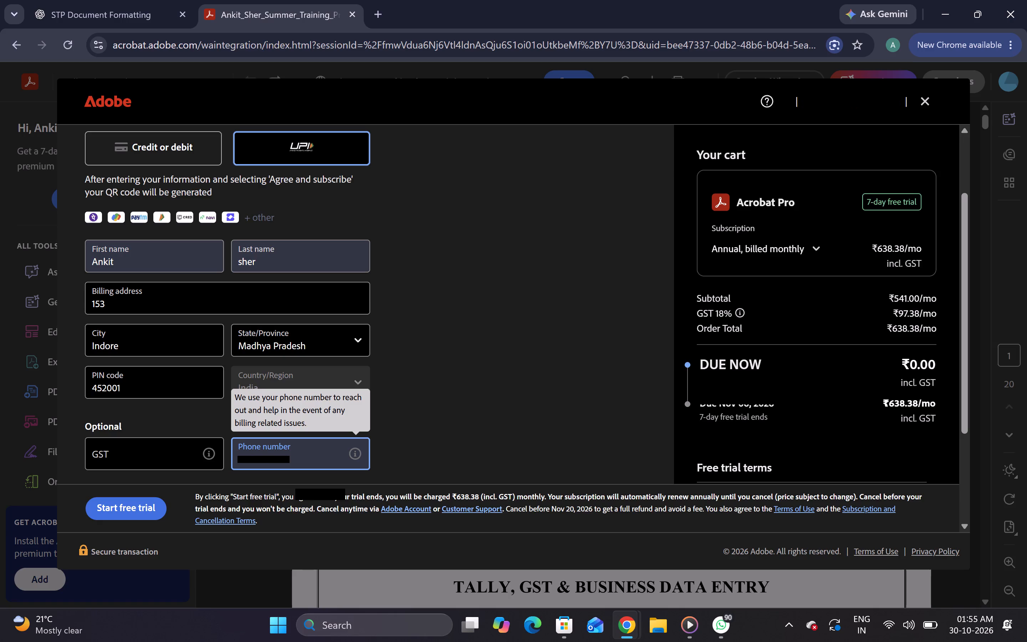
Submit the Acrobat Pro free trial order with UPI payment and save the billing address in the browser.
{"action": "left_click", "coordinate": [431, 450]}
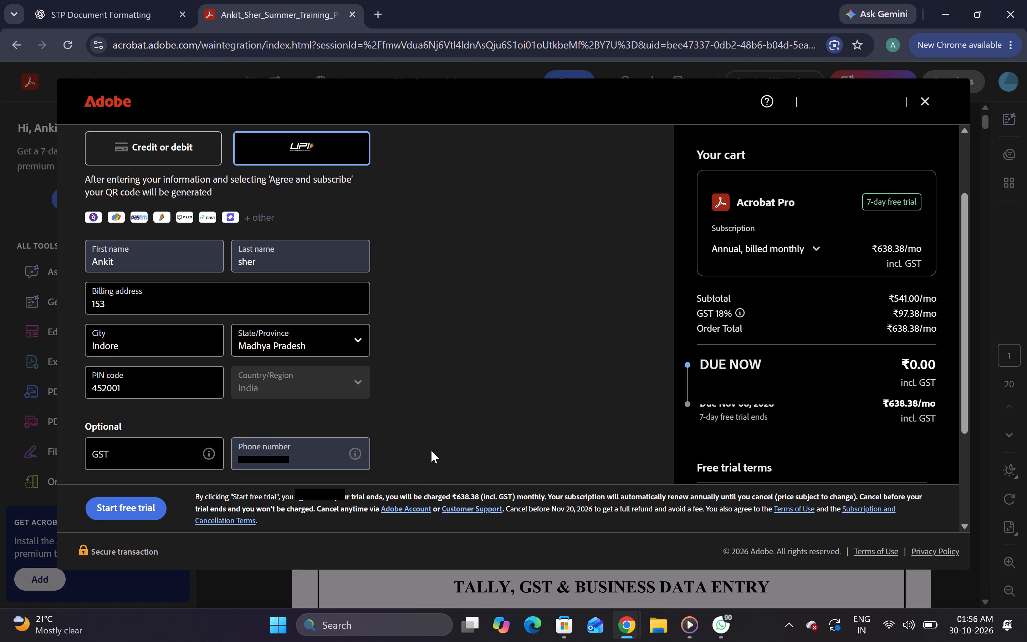
{"action": "key", "text": "Return"}
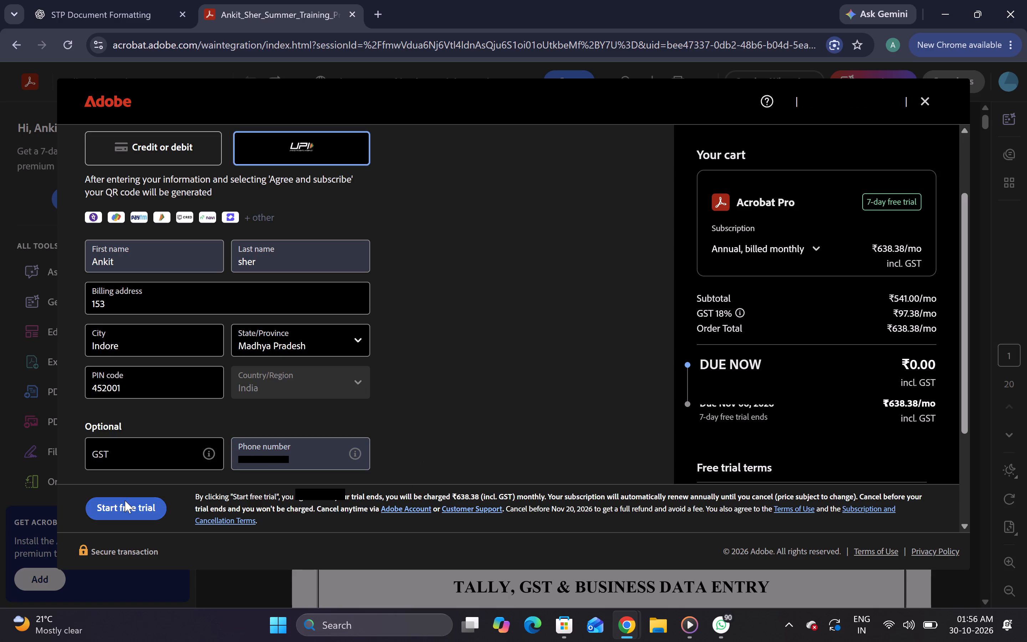
{"action": "left_click", "coordinate": [125, 500]}
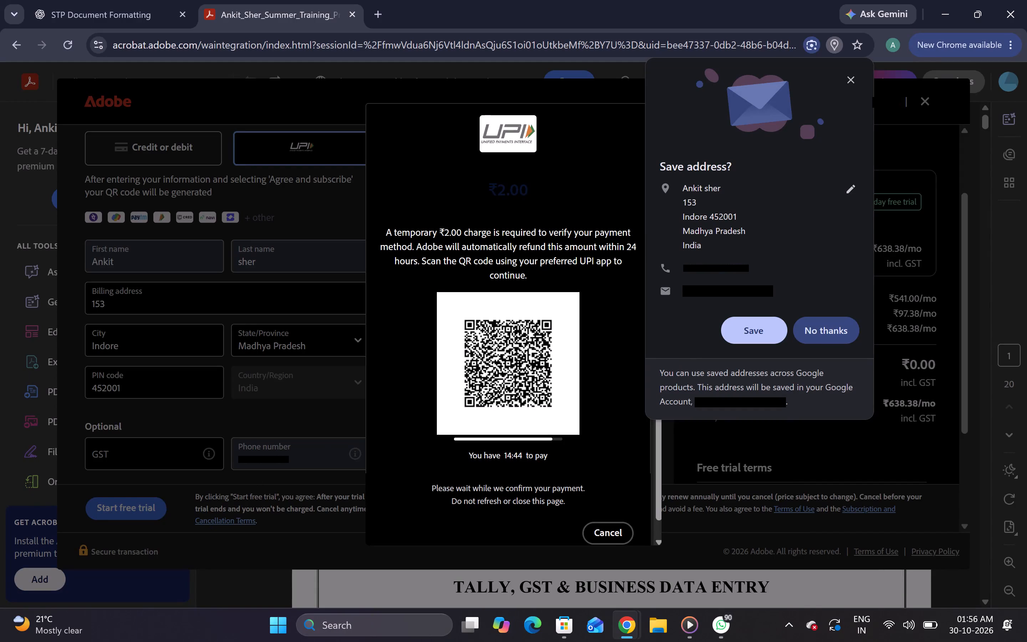
{"action": "left_click", "coordinate": [753, 324]}
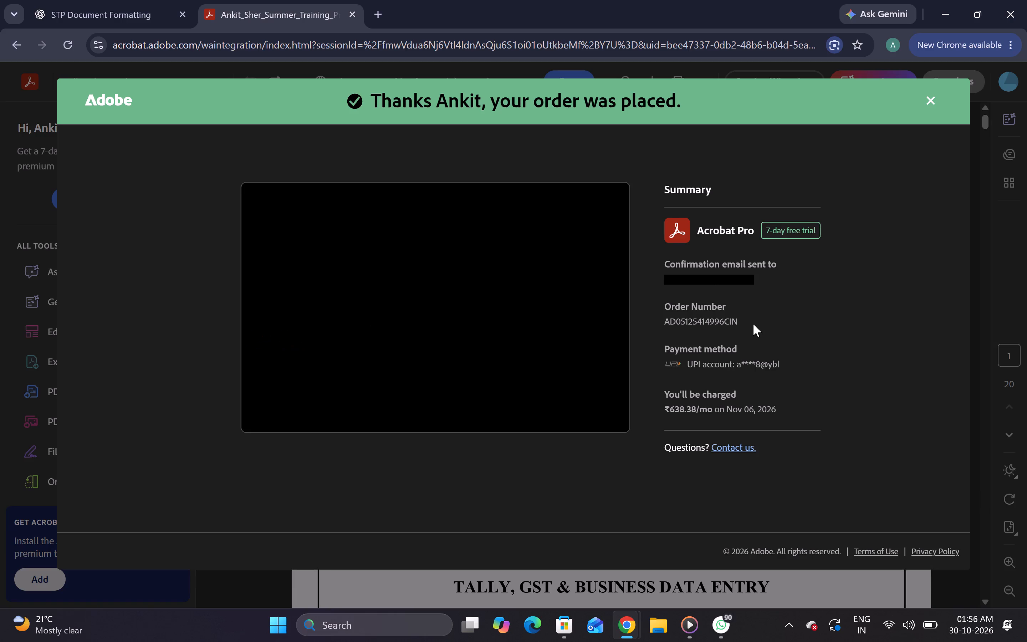
Get started with Acrobat Pro from the order confirmation and return to the report PDF.
{"action": "right_click", "coordinate": [753, 324]}
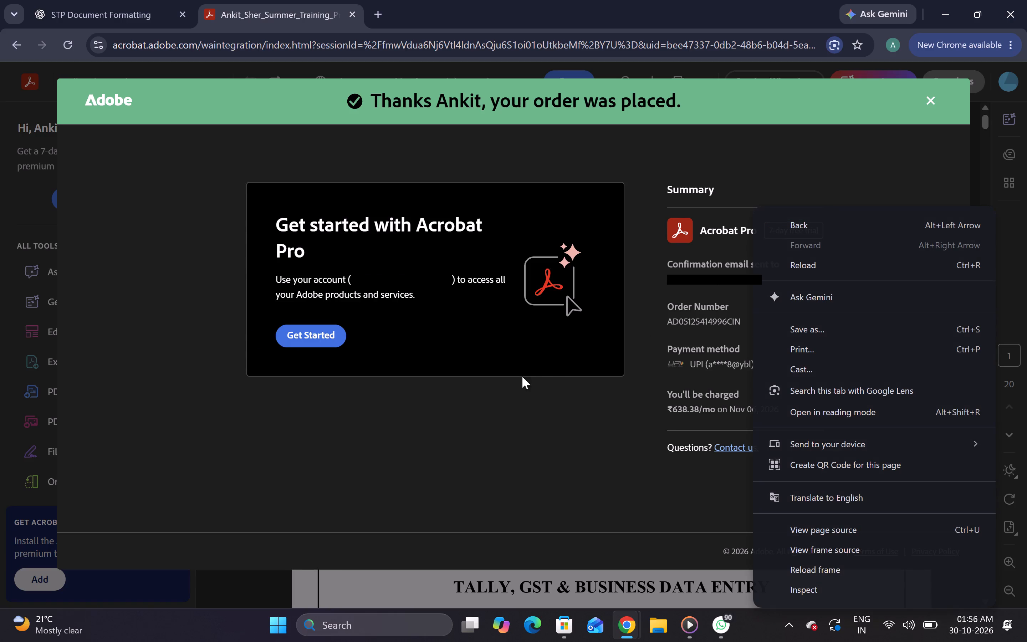
{"action": "left_click", "coordinate": [324, 337]}
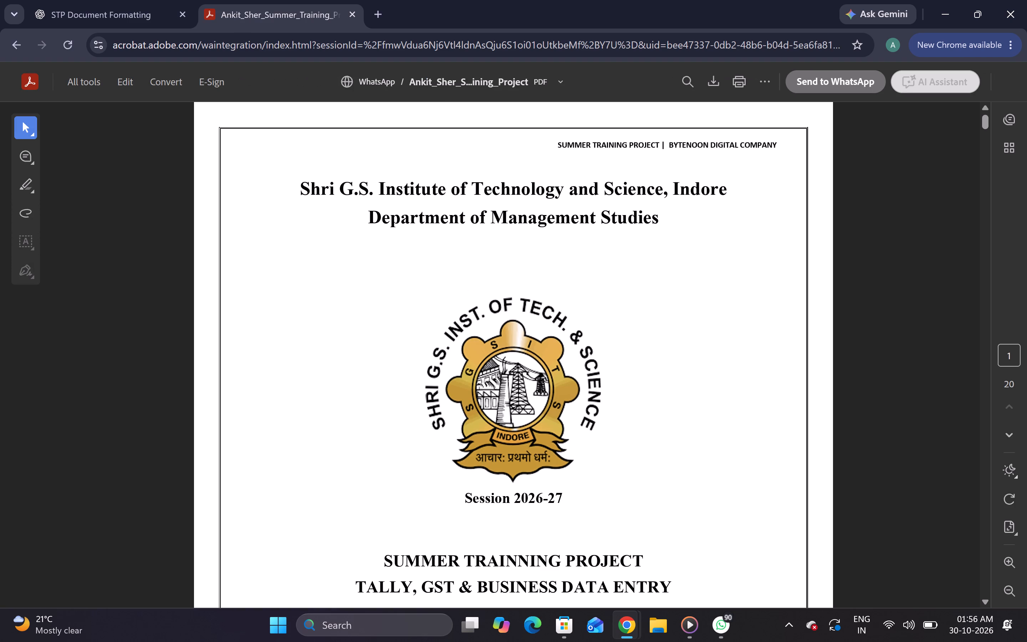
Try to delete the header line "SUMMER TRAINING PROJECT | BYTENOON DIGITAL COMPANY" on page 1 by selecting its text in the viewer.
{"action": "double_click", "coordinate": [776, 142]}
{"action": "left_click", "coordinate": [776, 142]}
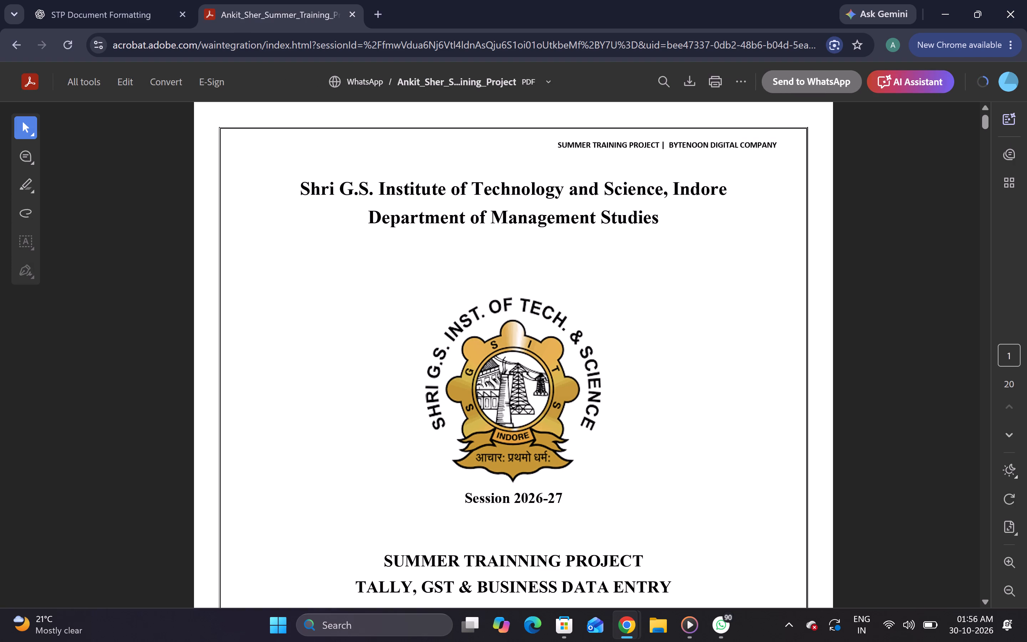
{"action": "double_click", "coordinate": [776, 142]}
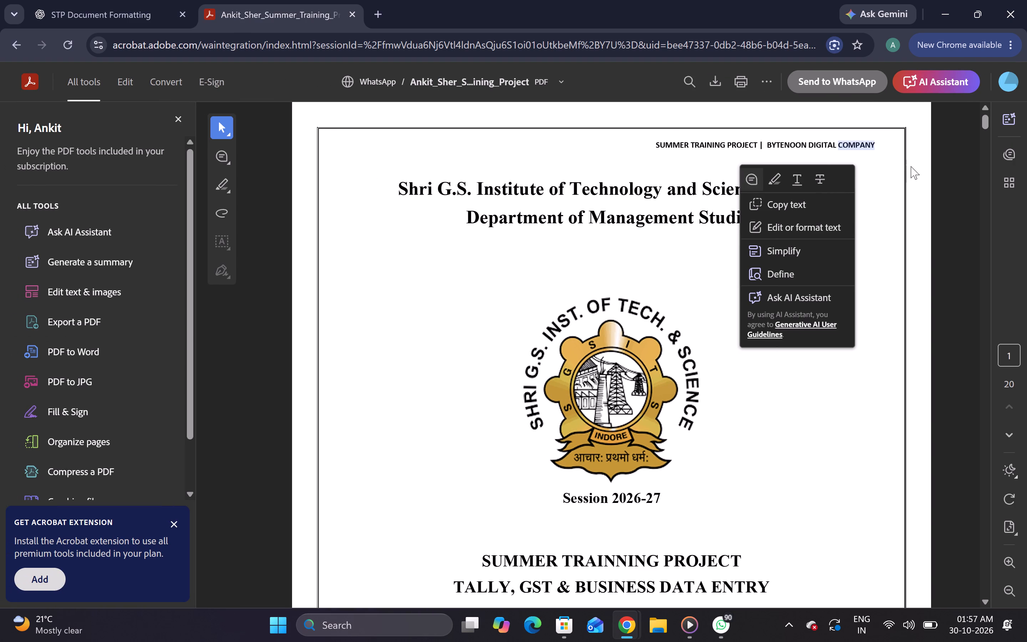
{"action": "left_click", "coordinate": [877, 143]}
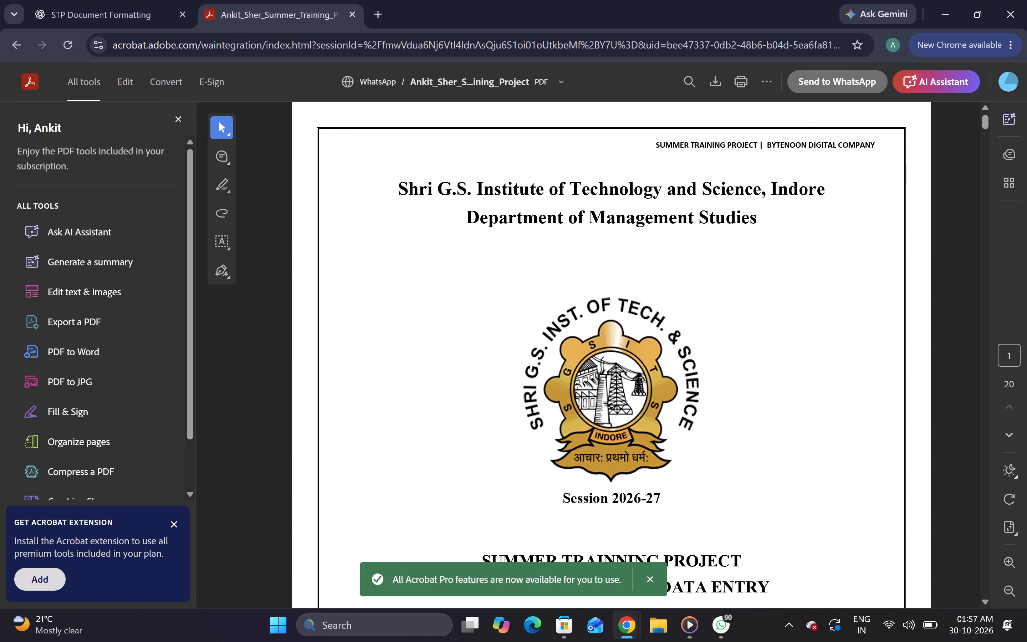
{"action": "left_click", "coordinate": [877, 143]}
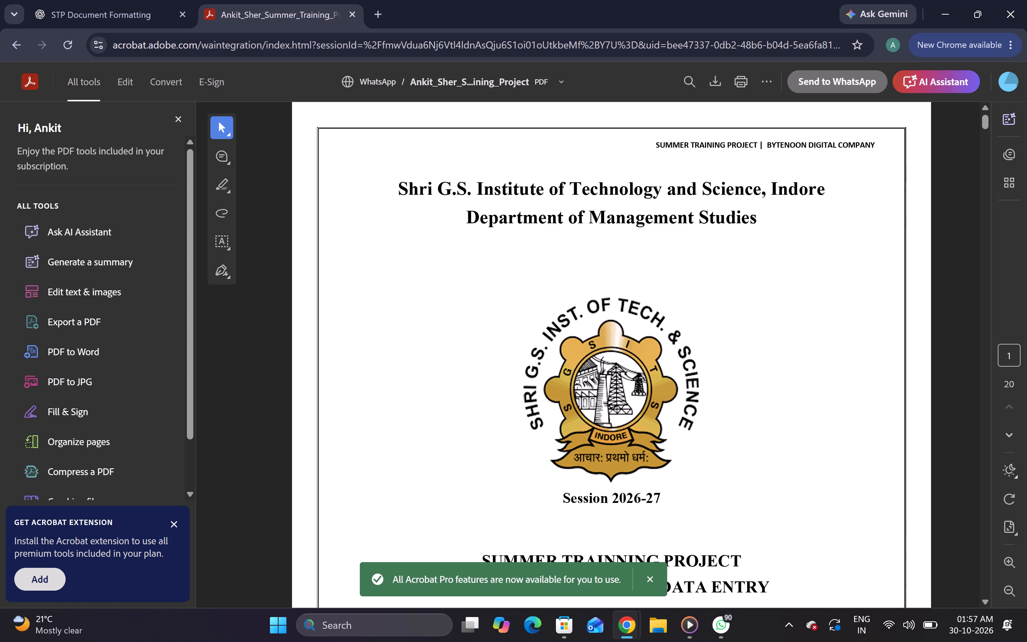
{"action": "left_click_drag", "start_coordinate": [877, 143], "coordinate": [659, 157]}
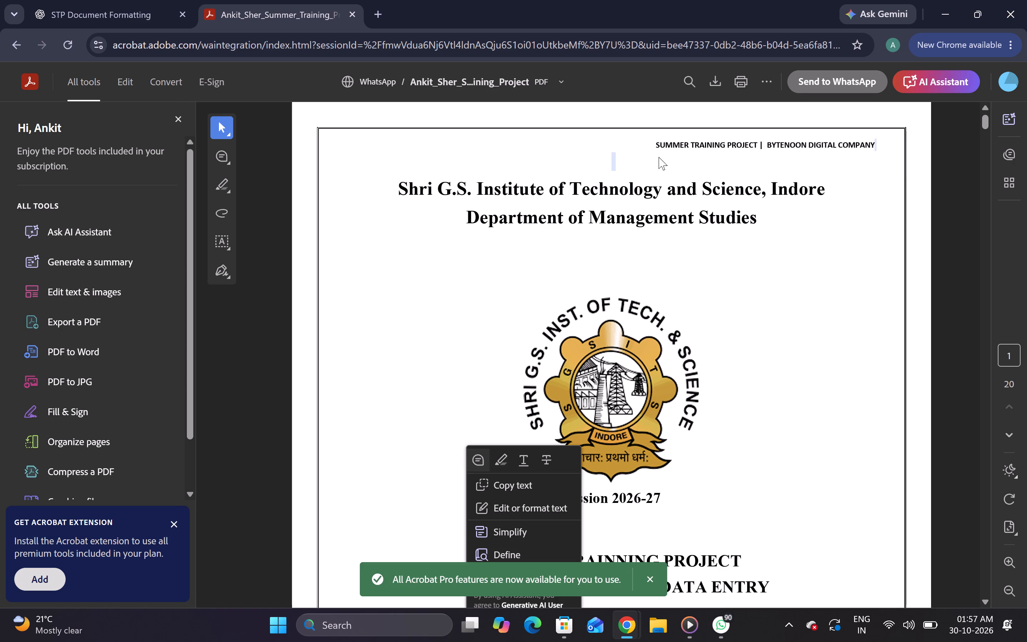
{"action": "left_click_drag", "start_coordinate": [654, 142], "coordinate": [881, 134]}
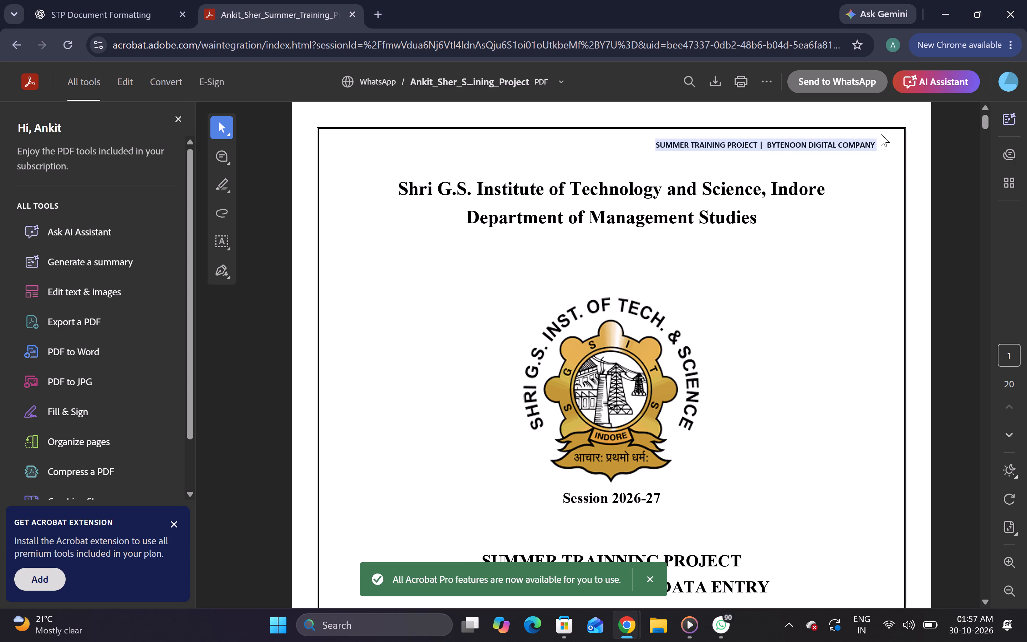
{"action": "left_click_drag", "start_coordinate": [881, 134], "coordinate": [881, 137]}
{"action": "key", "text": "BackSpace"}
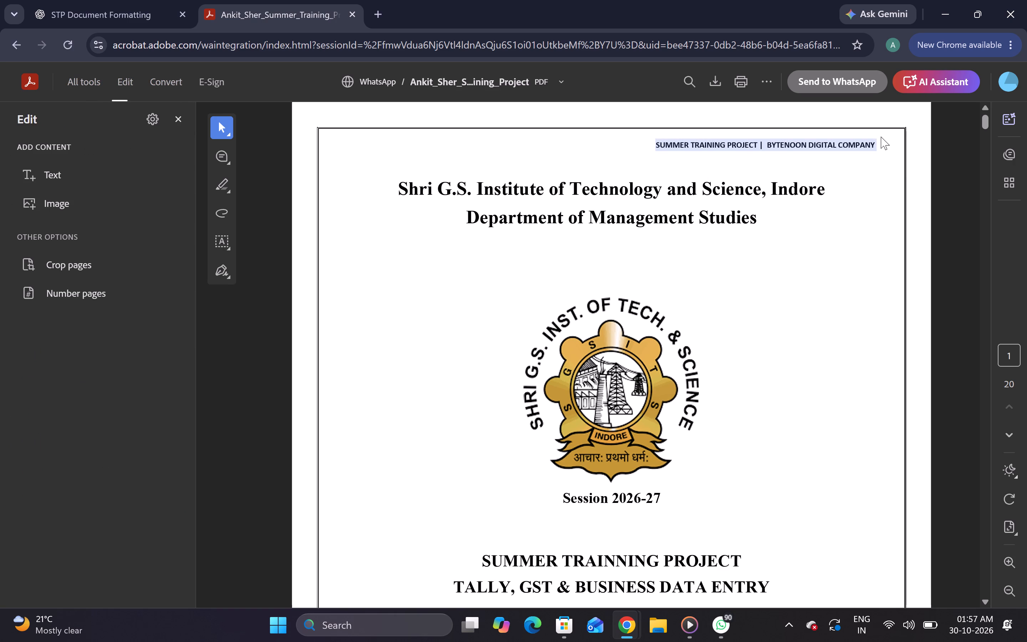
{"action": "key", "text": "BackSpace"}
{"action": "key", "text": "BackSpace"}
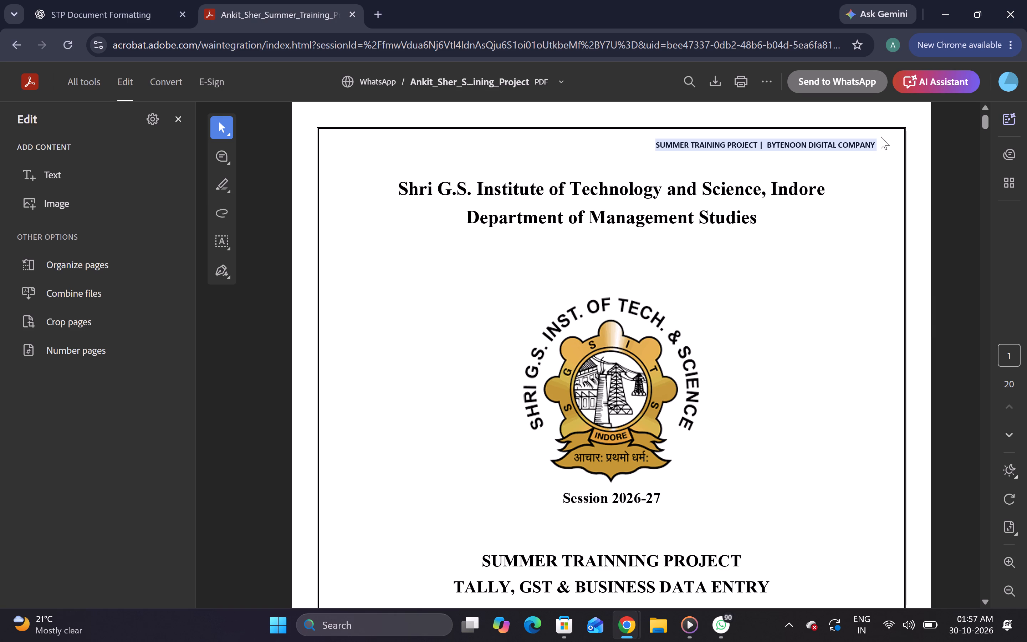
Make the cover page's content editable and delete the "SUMMER TRAINING PROJECT | BYTENOON DIGITAL COMPANY" header text box.
{"action": "left_click", "coordinate": [36, 175]}
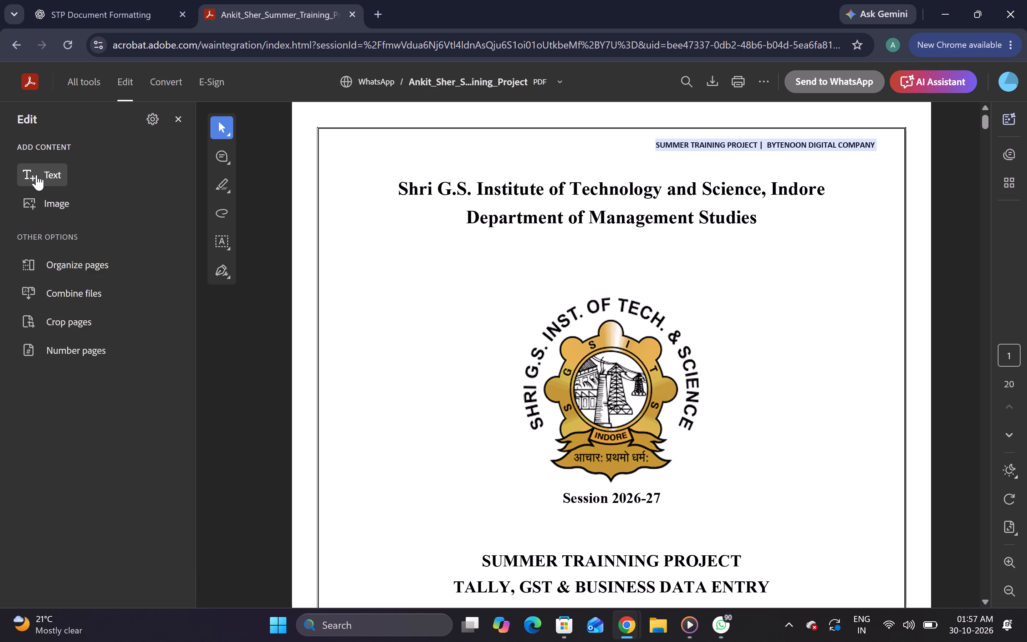
{"action": "left_click", "coordinate": [36, 175]}
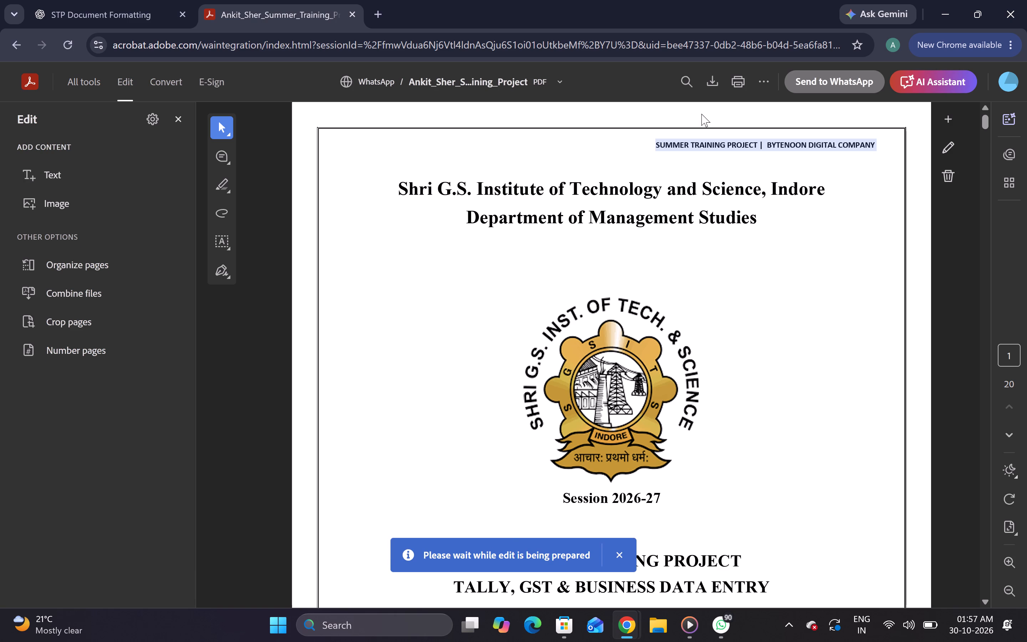
{"action": "left_click", "coordinate": [872, 141]}
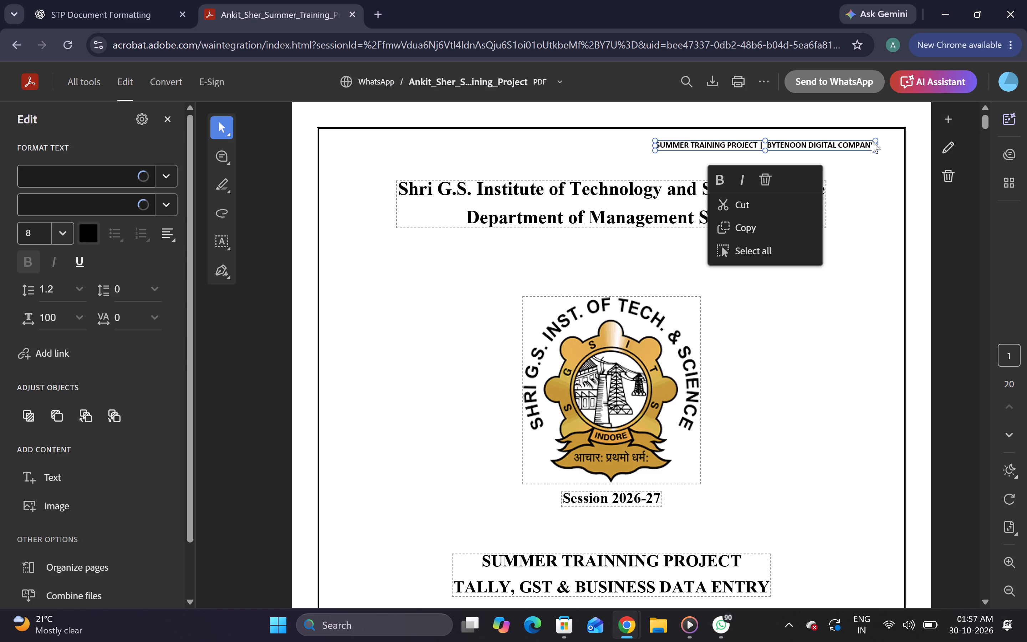
{"action": "left_click", "coordinate": [760, 175]}
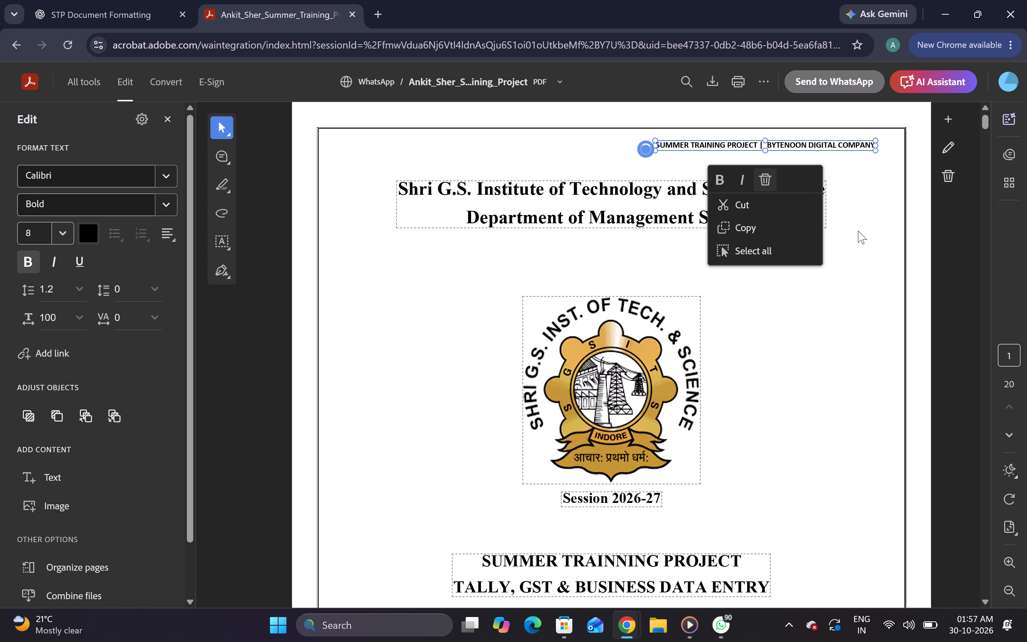
Delete the "SUMMER TRAINING PROJECT | BYTENOON DIGITAL COMPANY" header text box from the Table of Contents page.
{"action": "scroll", "coordinate": [858, 231], "scroll_direction": "down", "scroll_amount": 1}
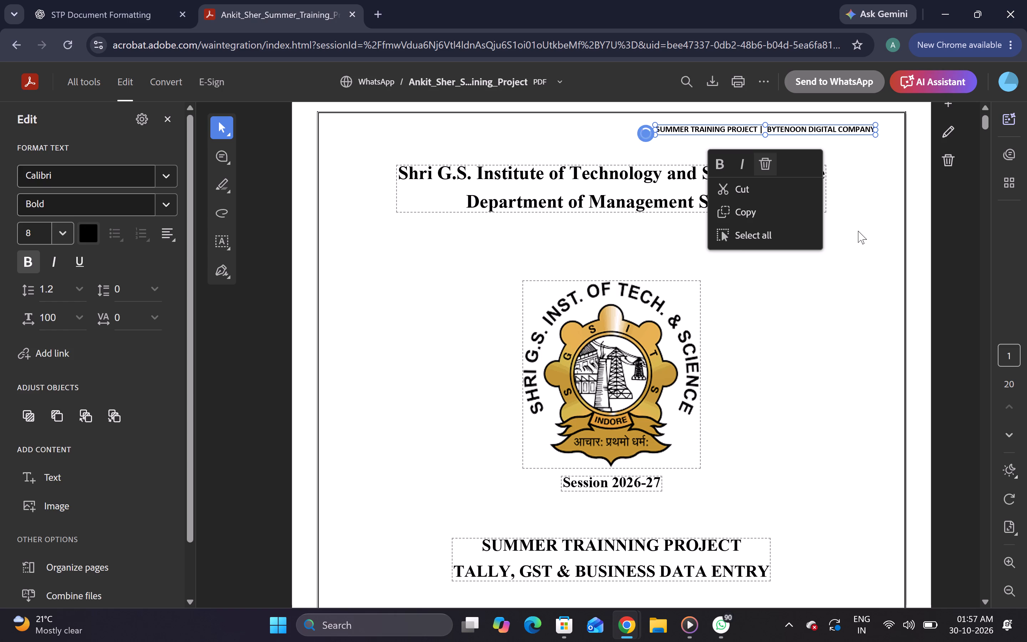
{"action": "scroll", "coordinate": [858, 231], "scroll_direction": "down", "scroll_amount": 6}
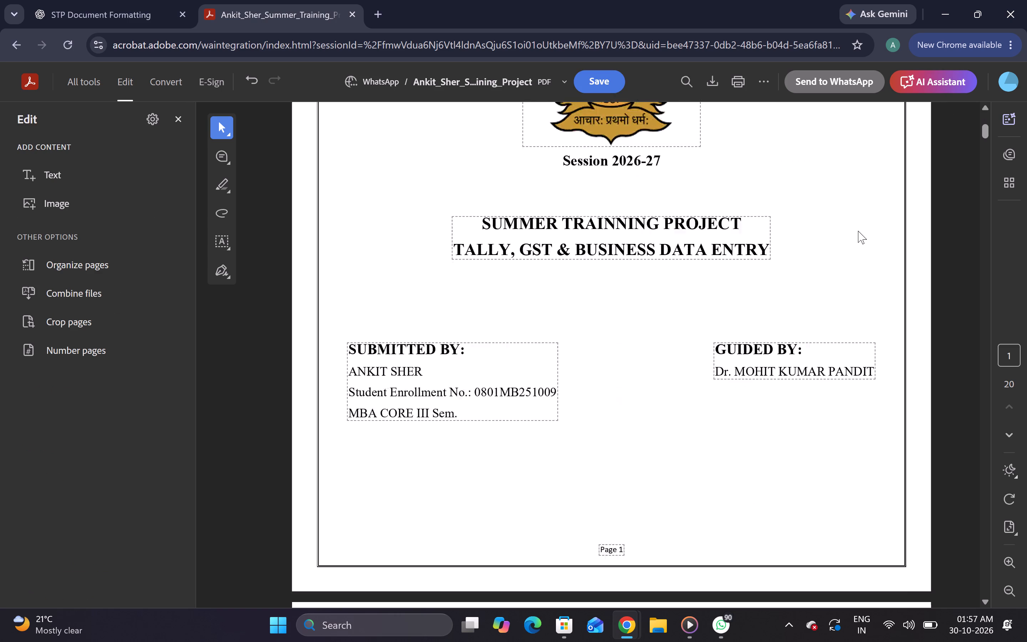
{"action": "scroll", "coordinate": [858, 231], "scroll_direction": "down", "scroll_amount": 5}
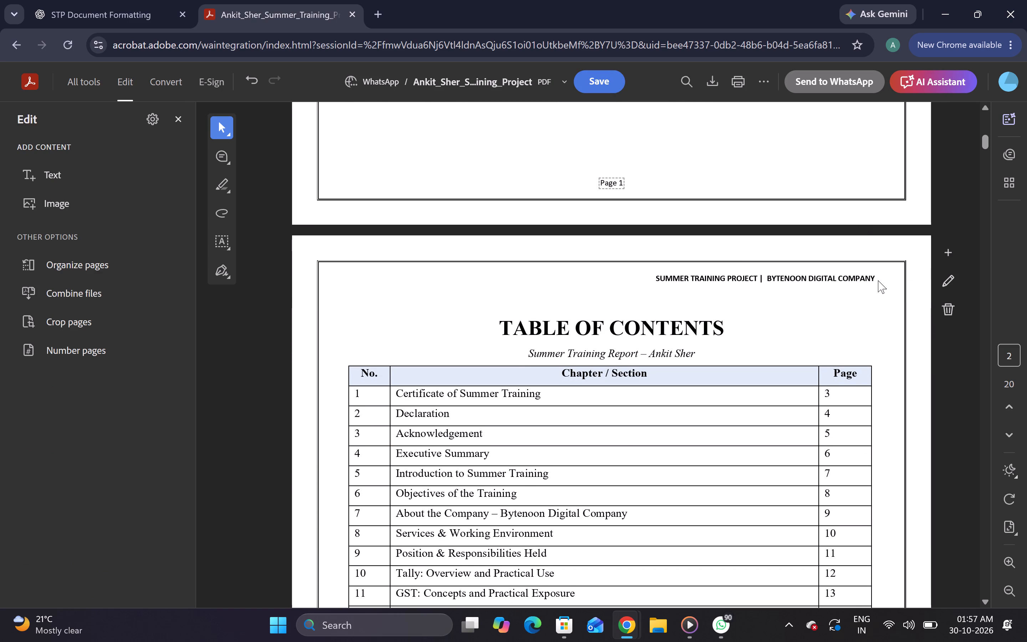
{"action": "left_click", "coordinate": [874, 278]}
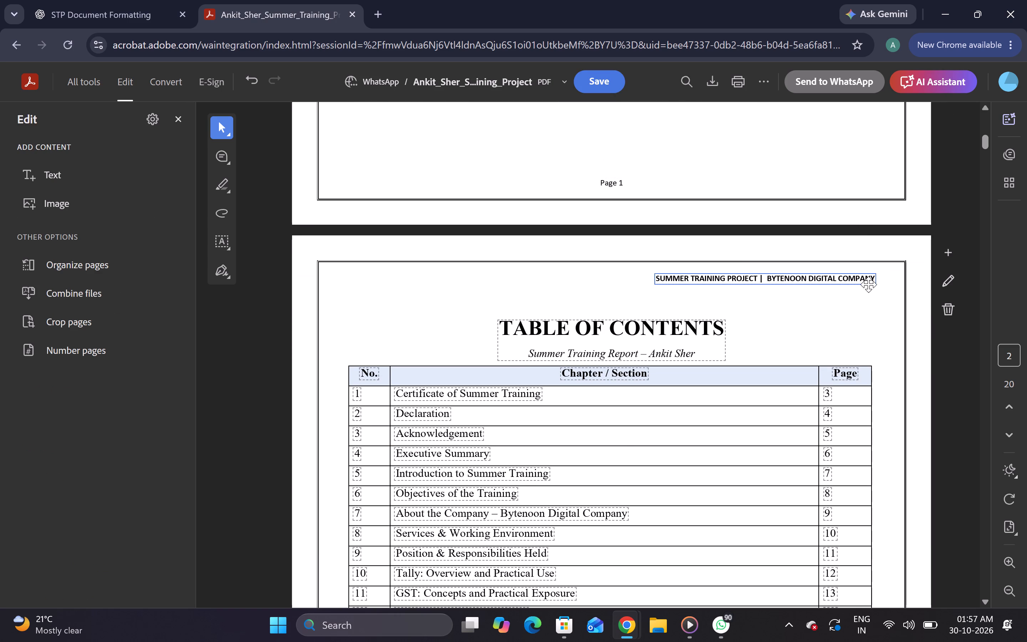
{"action": "left_click", "coordinate": [802, 278]}
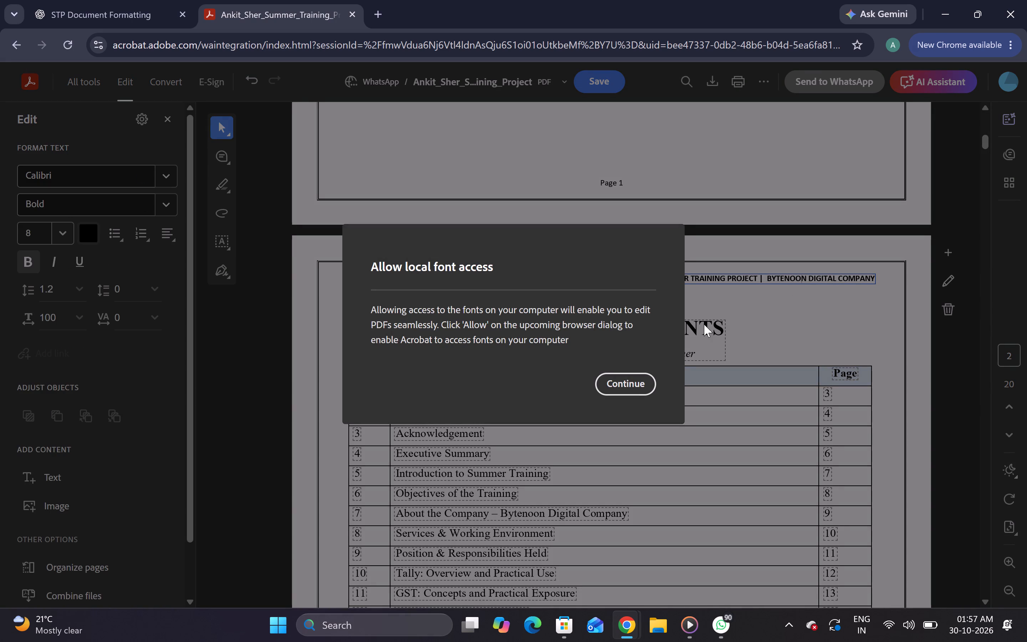
{"action": "left_click", "coordinate": [628, 379]}
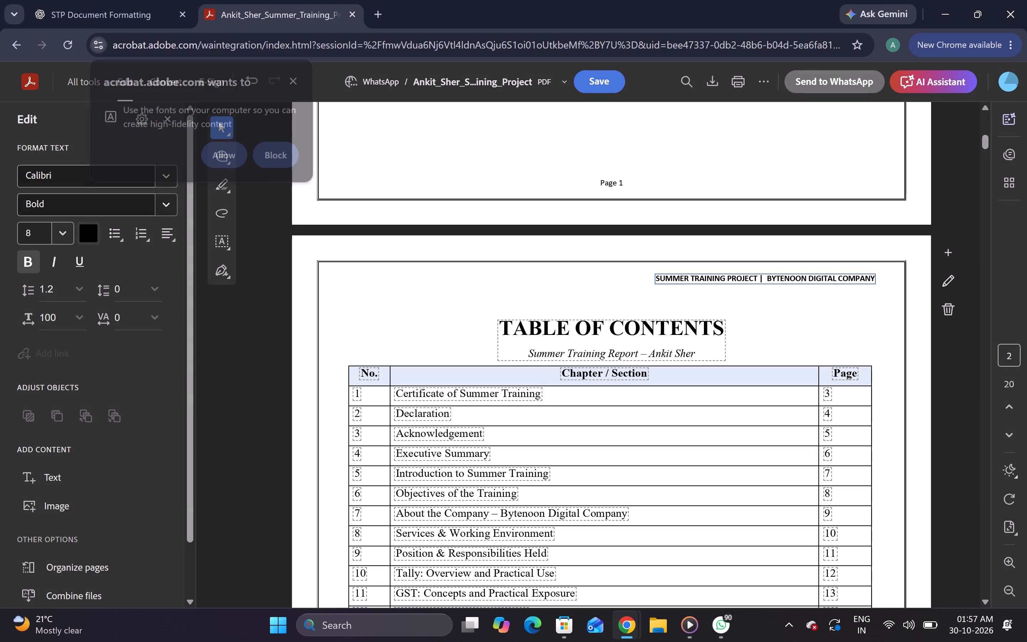
{"action": "left_click", "coordinate": [858, 281]}
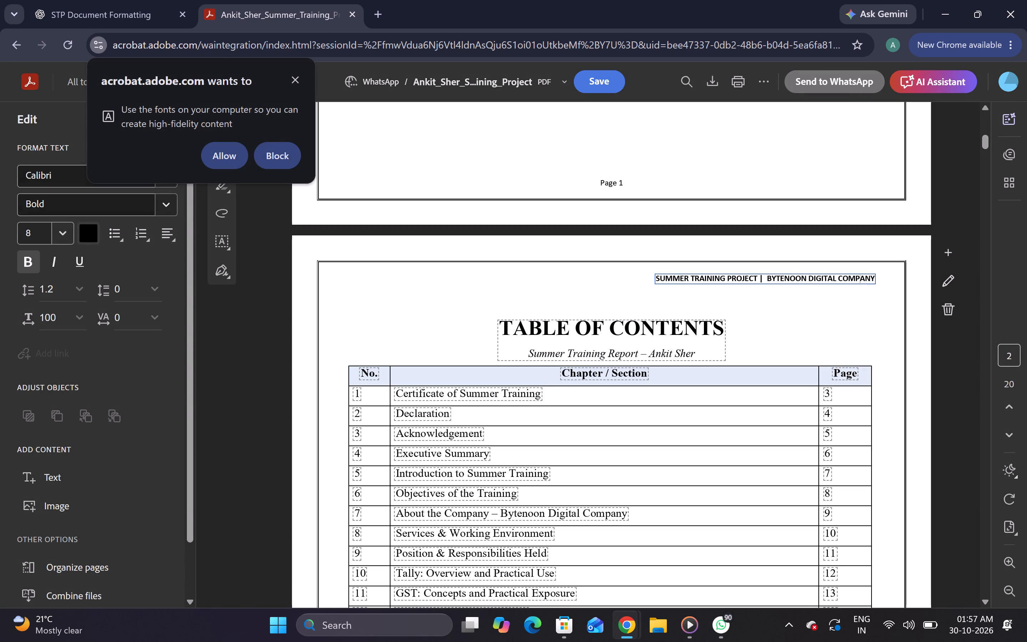
{"action": "left_click_drag", "start_coordinate": [879, 277], "coordinate": [651, 284]}
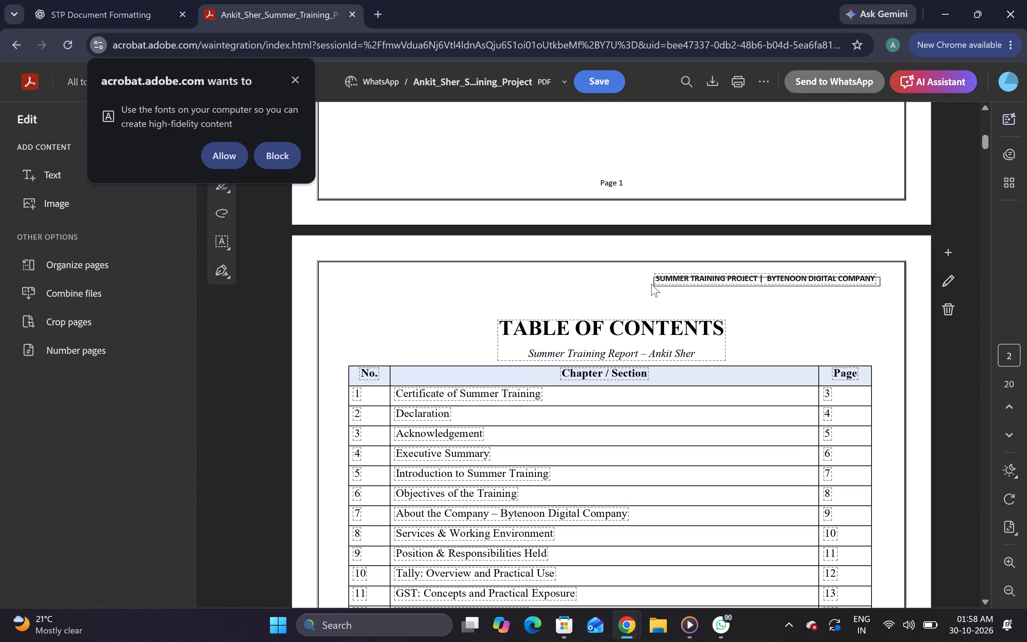
{"action": "left_click_drag", "start_coordinate": [651, 284], "coordinate": [649, 283]}
{"action": "left_click", "coordinate": [814, 292]}
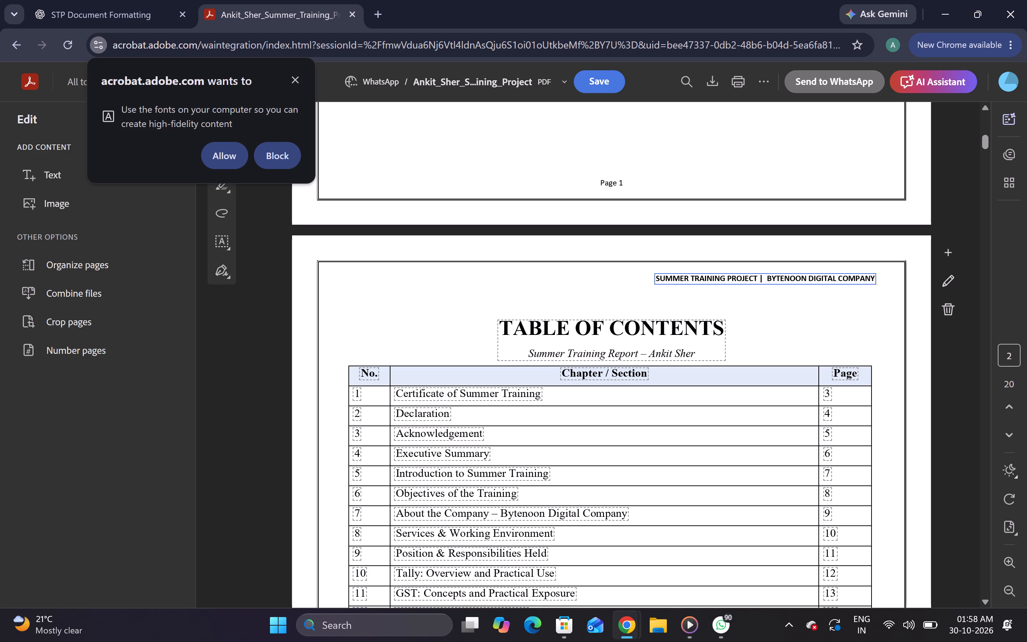
{"action": "double_click", "coordinate": [814, 280]}
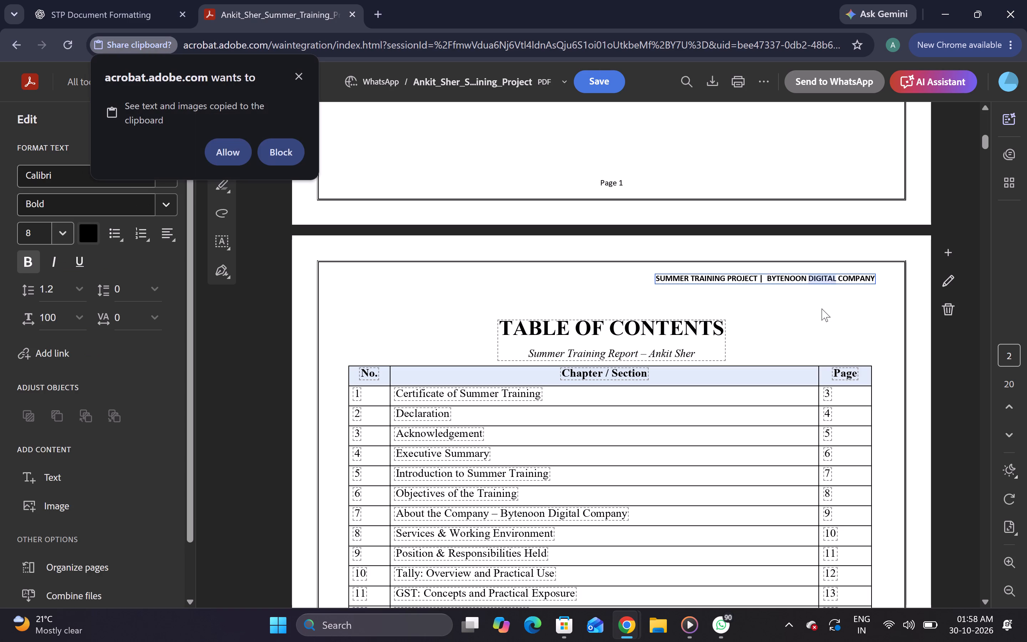
{"action": "left_click", "coordinate": [822, 309]}
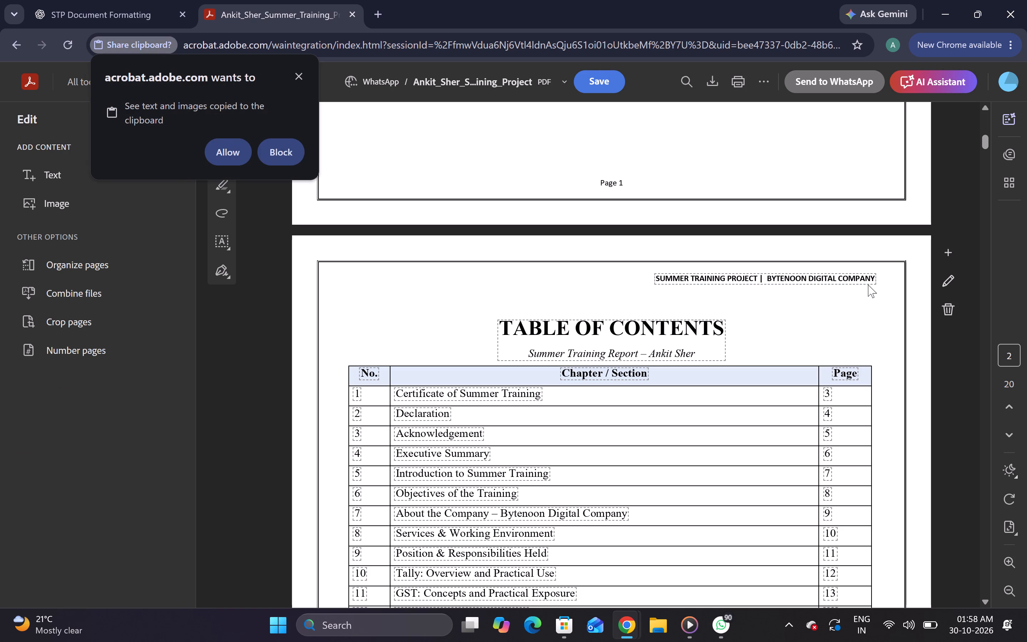
{"action": "left_click", "coordinate": [867, 282]}
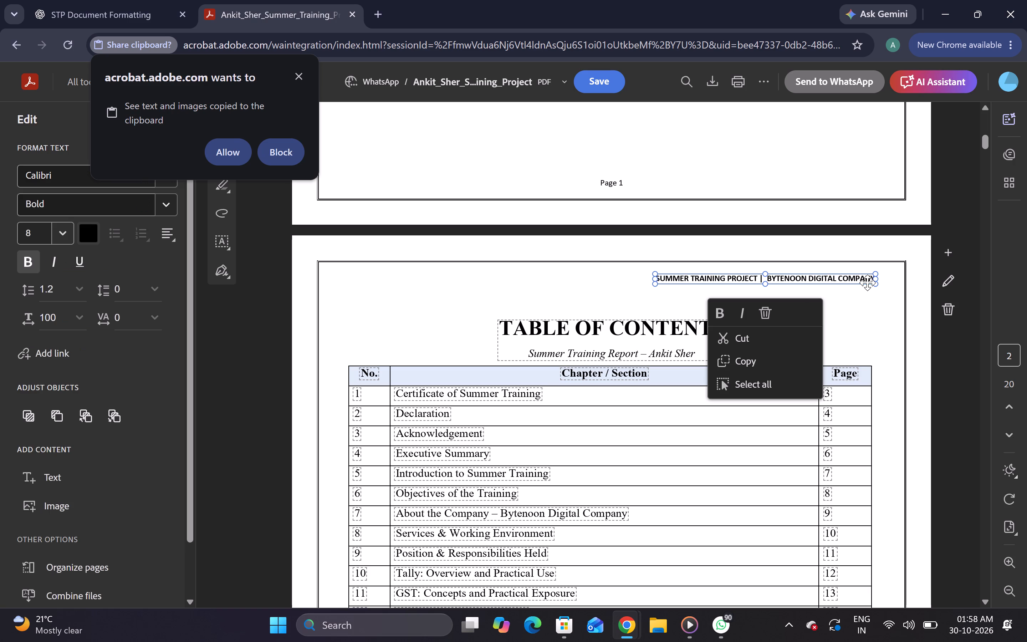
{"action": "left_click", "coordinate": [765, 308]}
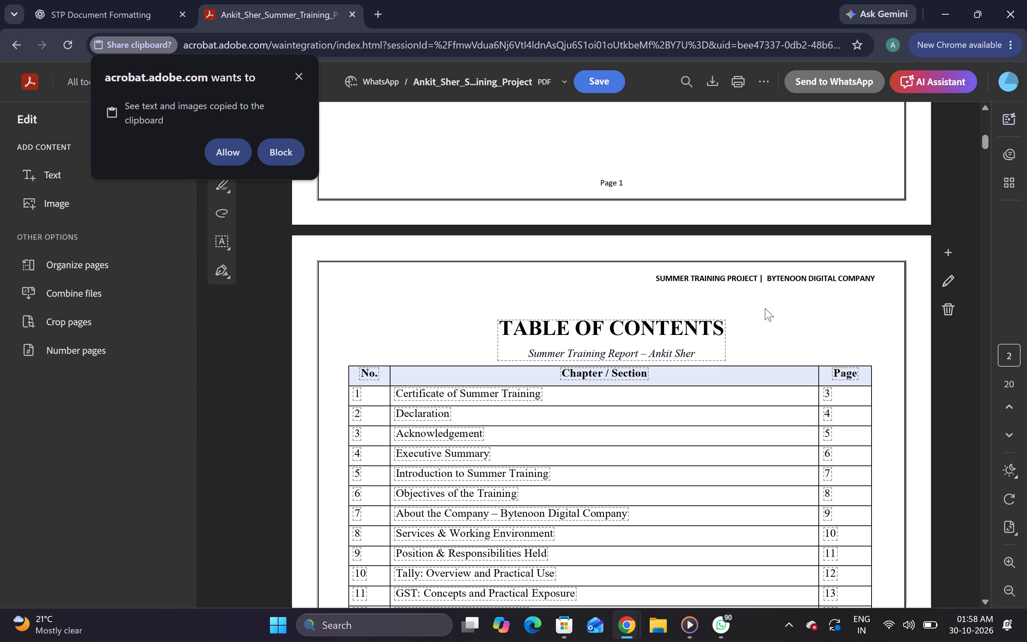
Delete the "SUMMER TRAINING PROJECT | BYTENOON DIGITAL COMPANY" header text box from the Certificate of Summer Training page.
{"action": "scroll", "coordinate": [765, 308], "scroll_direction": "down", "scroll_amount": 8}
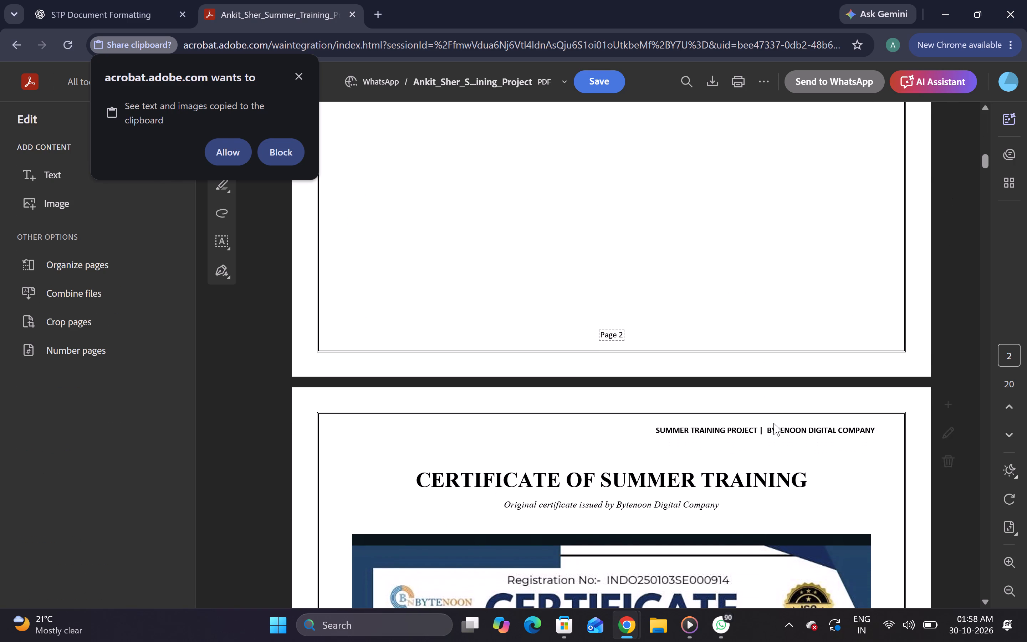
{"action": "right_click", "coordinate": [773, 431]}
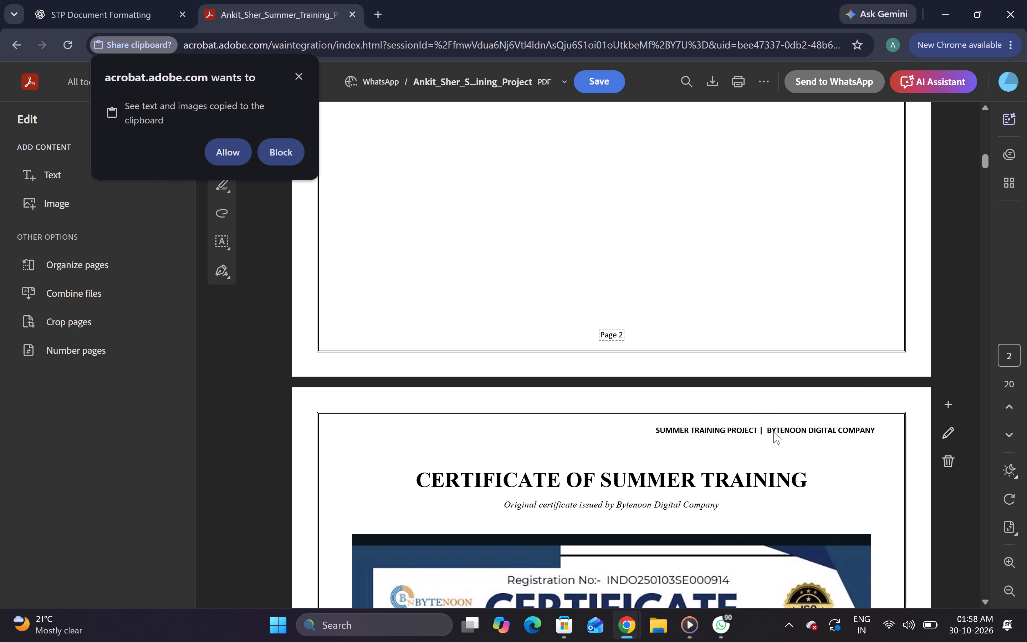
{"action": "scroll", "coordinate": [773, 417], "scroll_direction": "down", "scroll_amount": 2}
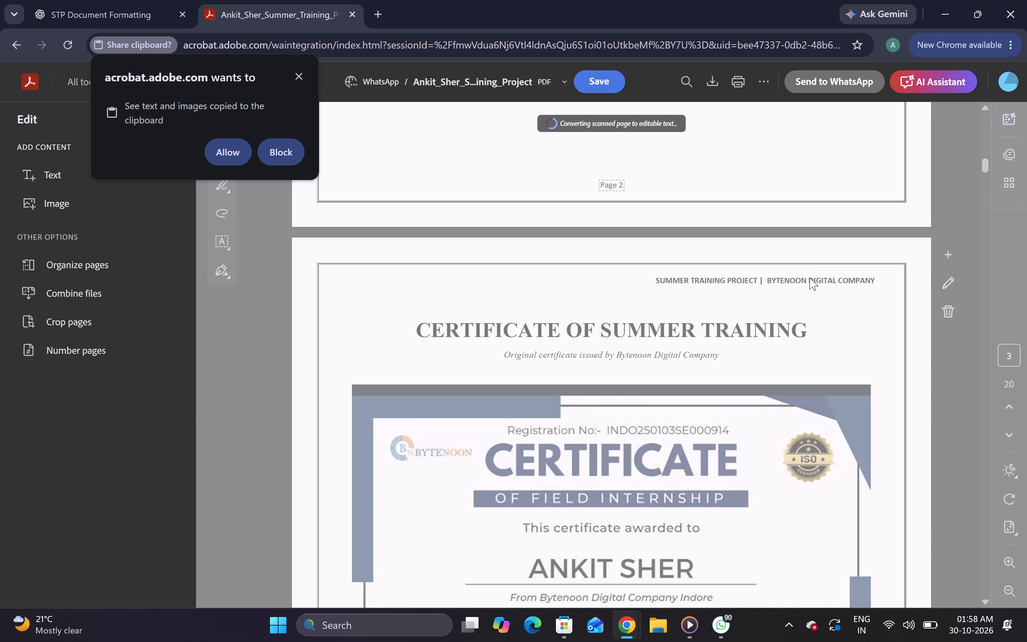
{"action": "left_click", "coordinate": [809, 278]}
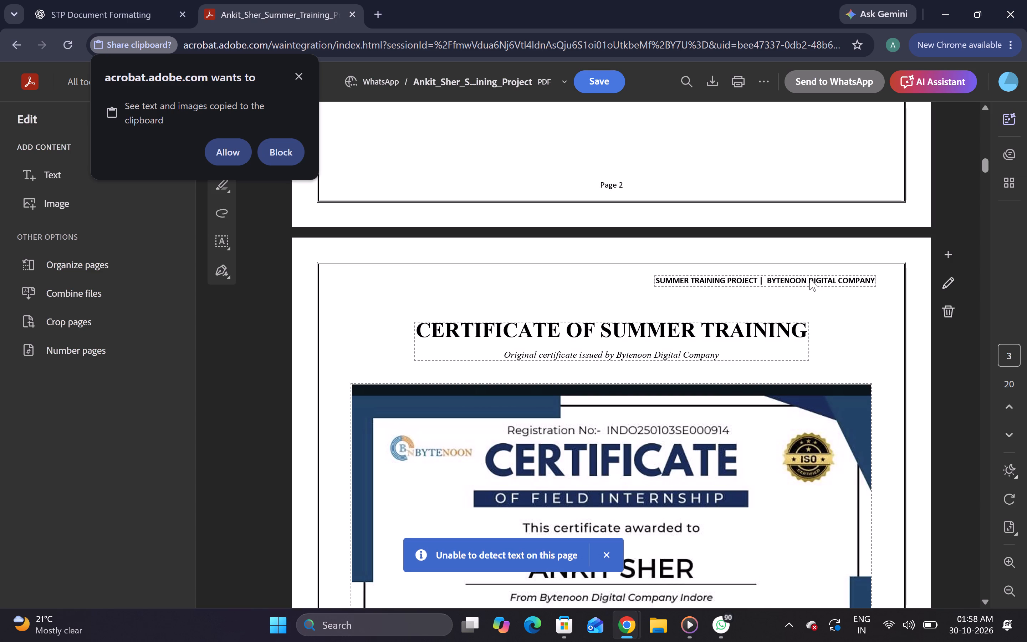
{"action": "left_click", "coordinate": [809, 278]}
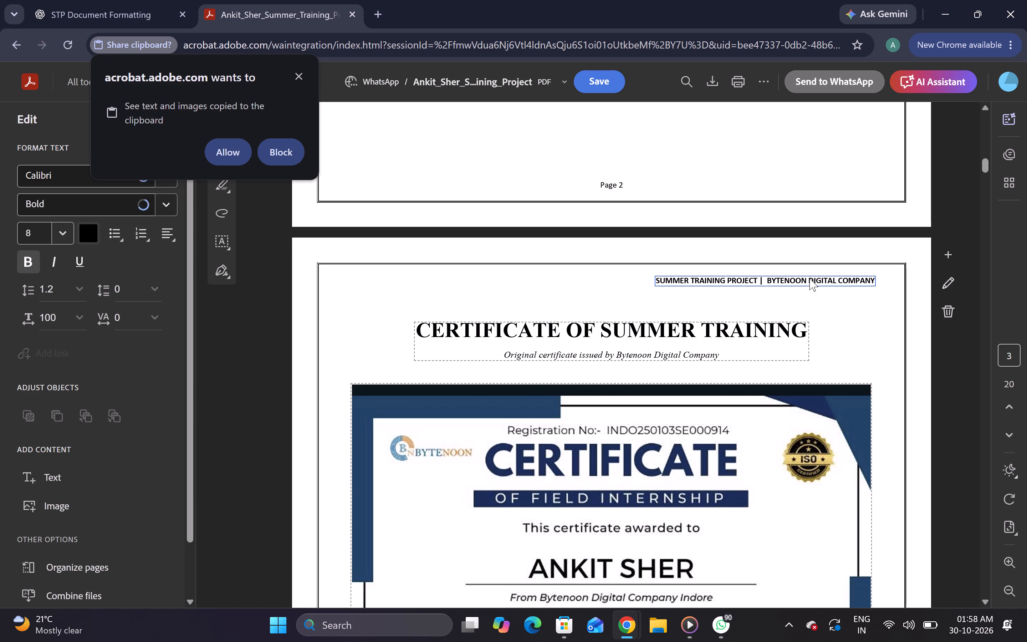
{"action": "right_click", "coordinate": [809, 278]}
{"action": "right_click", "coordinate": [835, 280]}
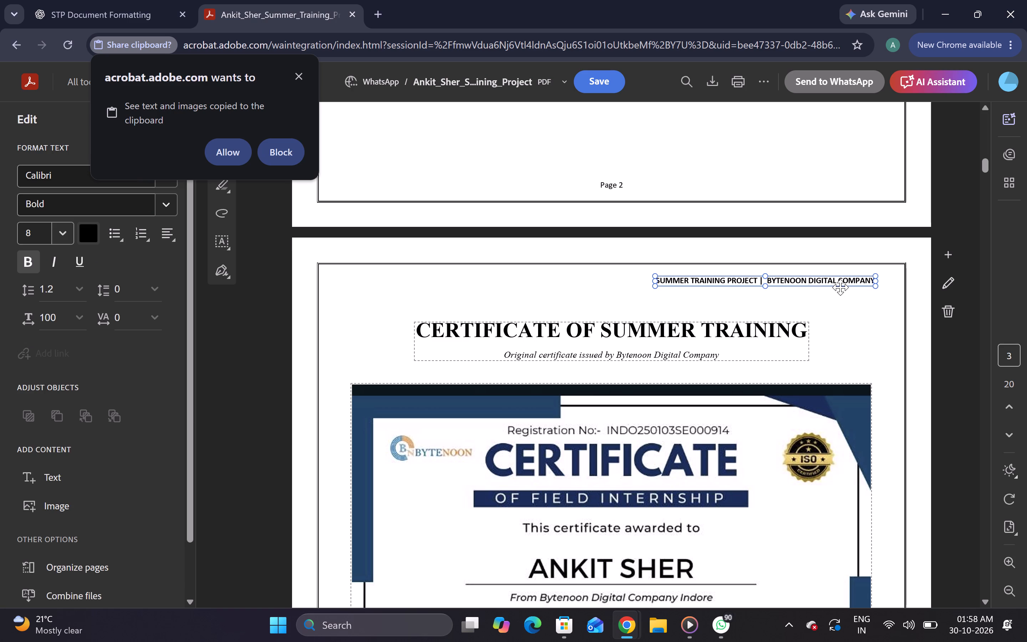
{"action": "right_click", "coordinate": [840, 287]}
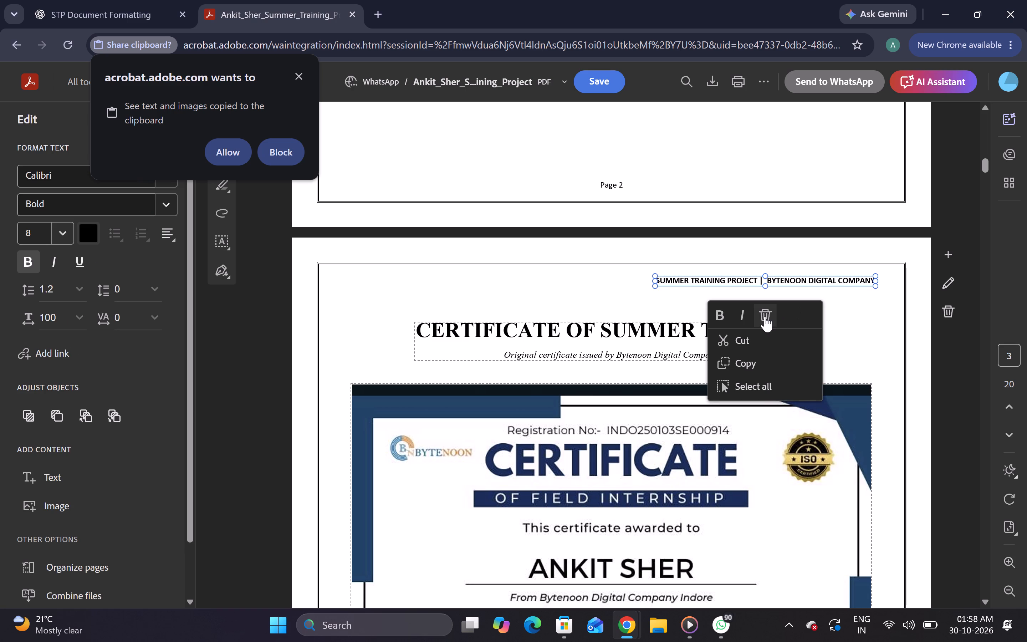
{"action": "left_click", "coordinate": [765, 316]}
Delete the "SUMMER TRAINING PROJECT | BYTENOON DIGITAL COMPANY" header text box from the Declaration page.
{"action": "scroll", "coordinate": [765, 316], "scroll_direction": "down", "scroll_amount": 6}
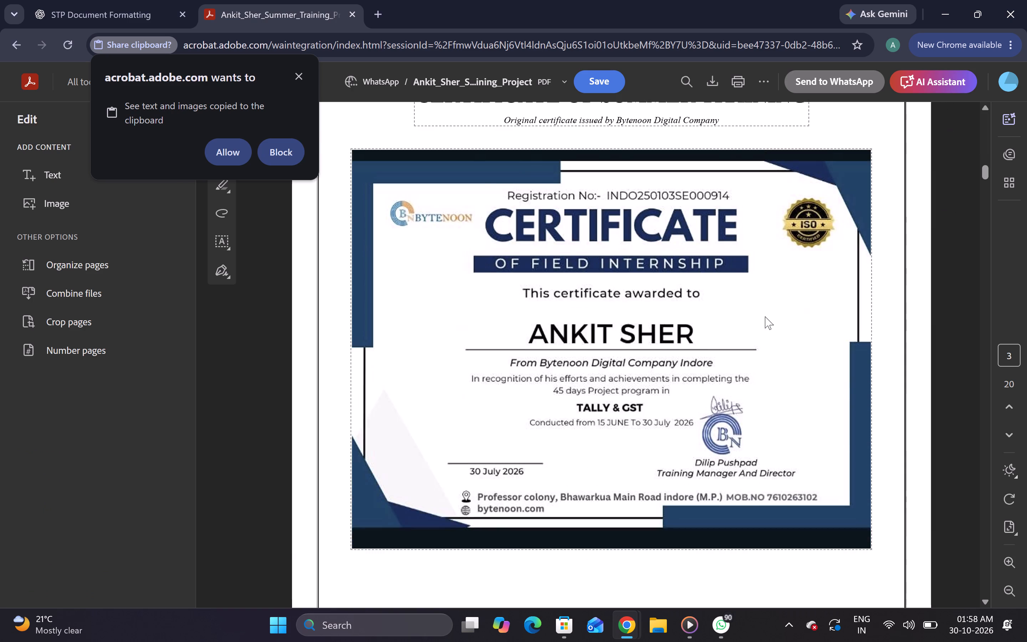
{"action": "scroll", "coordinate": [765, 316], "scroll_direction": "down", "scroll_amount": 5}
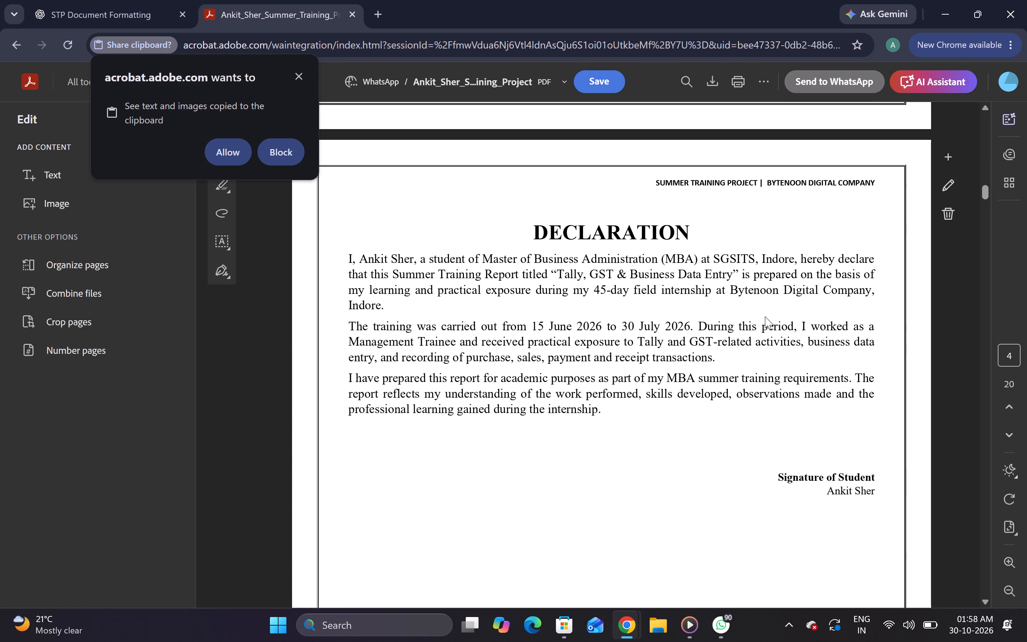
{"action": "scroll", "coordinate": [765, 316], "scroll_direction": "down", "scroll_amount": 1}
{"action": "right_click", "coordinate": [814, 185]}
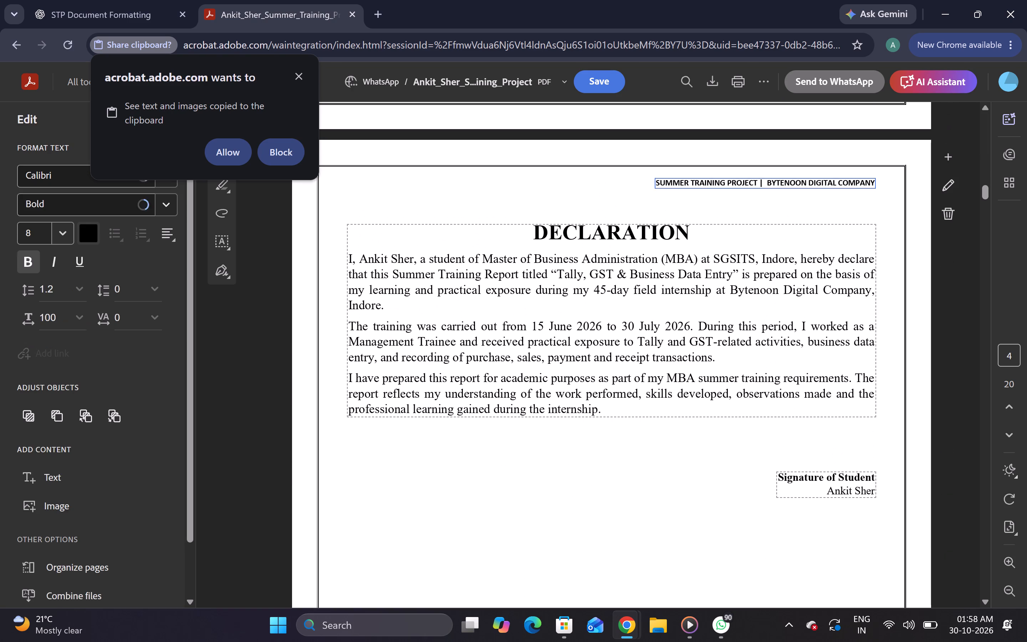
{"action": "left_click", "coordinate": [829, 192]}
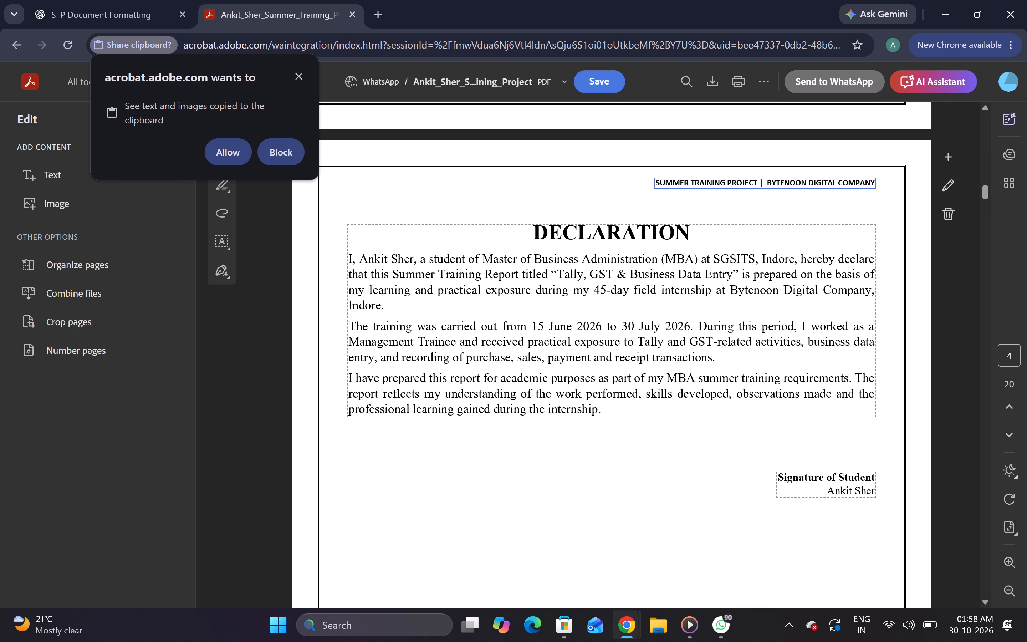
{"action": "right_click", "coordinate": [830, 188]}
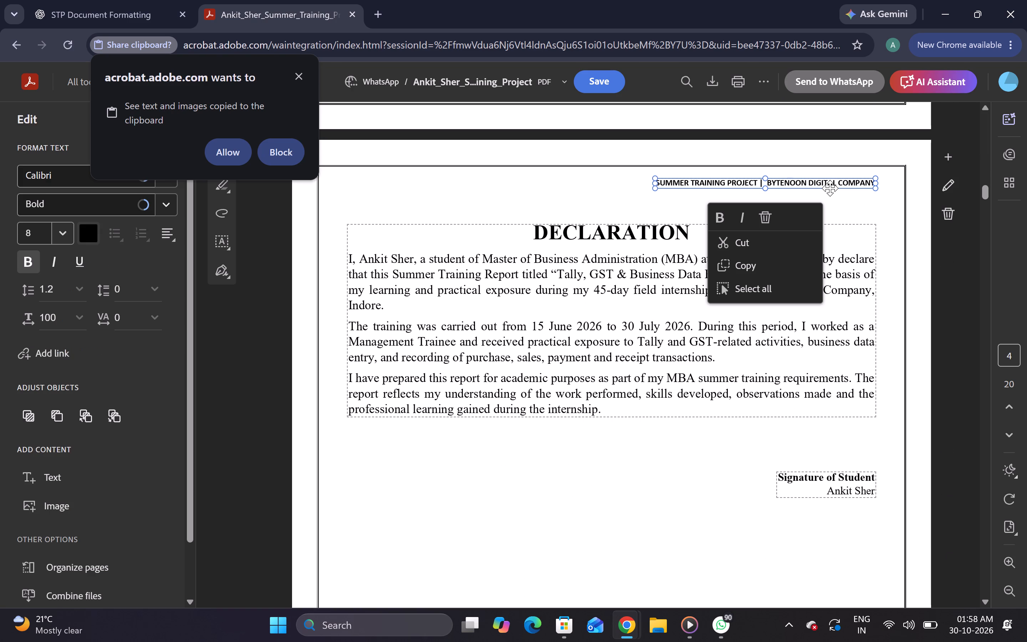
{"action": "left_click", "coordinate": [768, 212]}
Delete the "SUMMER TRAINING PROJECT | BYTENOON DIGITAL COMPANY" header text box from the Acknowledgement page.
{"action": "scroll", "coordinate": [768, 212], "scroll_direction": "down", "scroll_amount": 4}
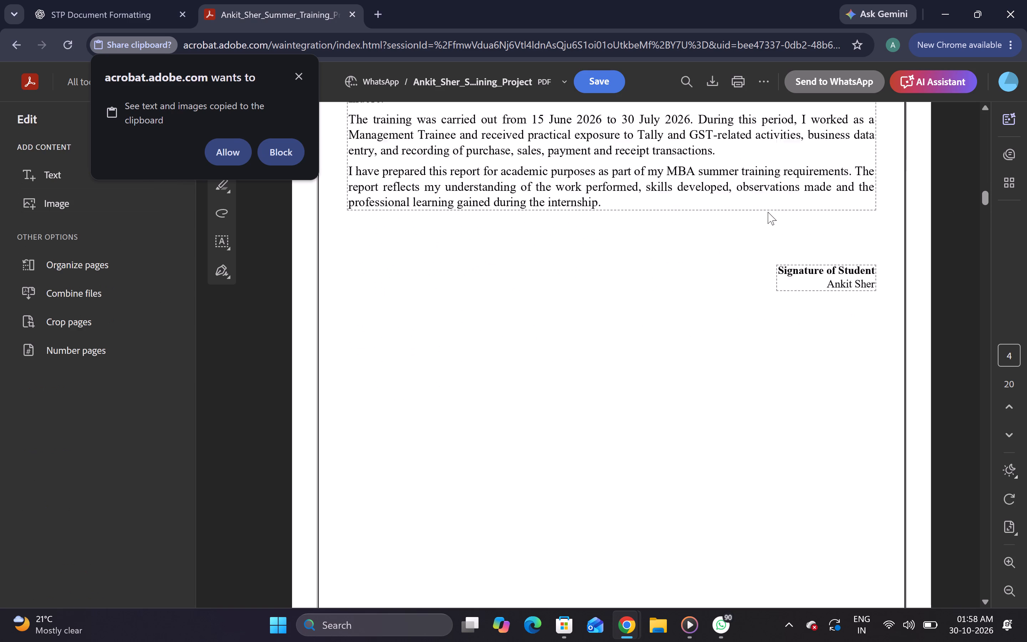
{"action": "scroll", "coordinate": [768, 212], "scroll_direction": "down", "scroll_amount": 4}
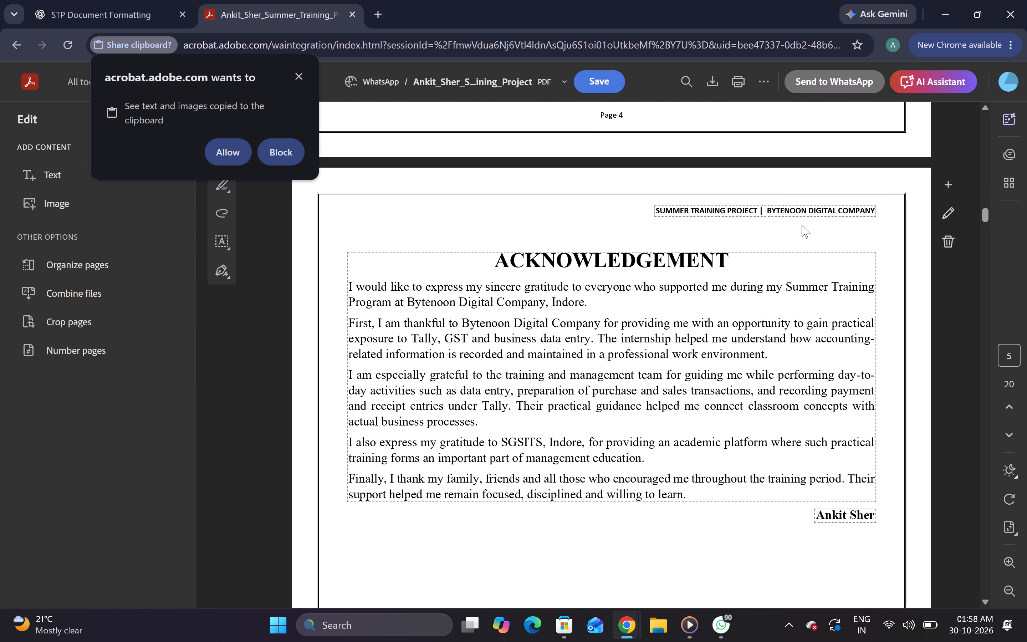
{"action": "right_click", "coordinate": [802, 215]}
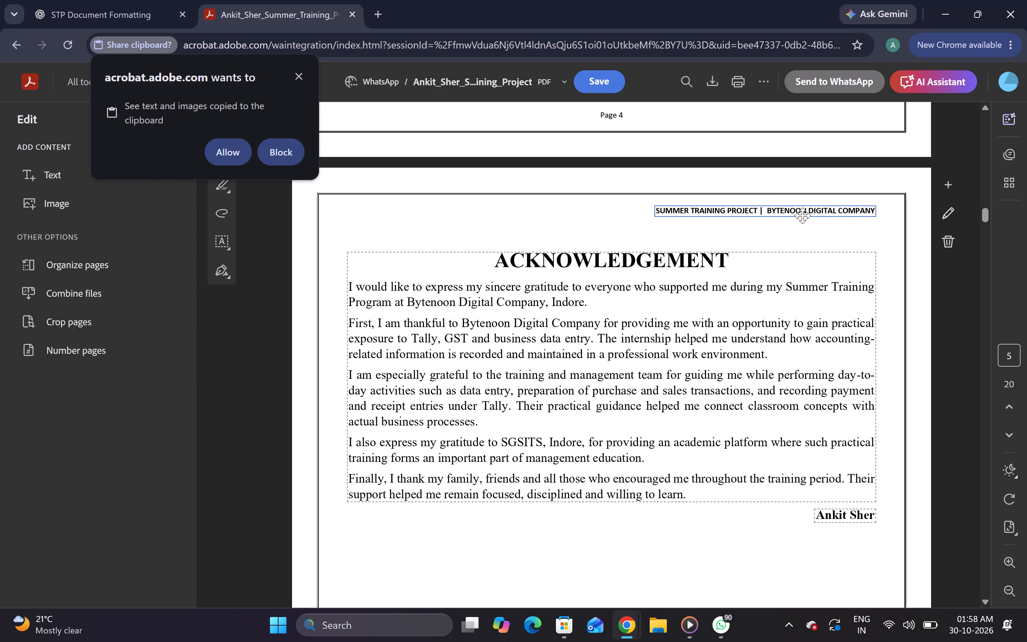
{"action": "left_click", "coordinate": [769, 247]}
Delete the "SUMMER TRAINING PROJECT | BYTENOON DIGITAL COMPANY" header text box from the Executive Summary page.
{"action": "scroll", "coordinate": [769, 247], "scroll_direction": "down", "scroll_amount": 3}
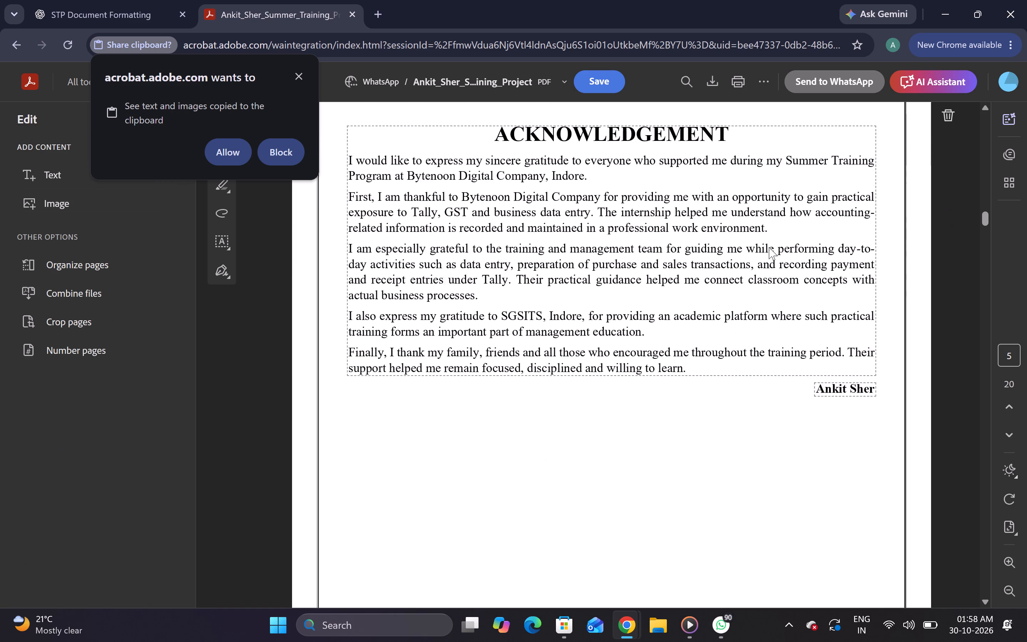
{"action": "scroll", "coordinate": [769, 247], "scroll_direction": "down", "scroll_amount": 7}
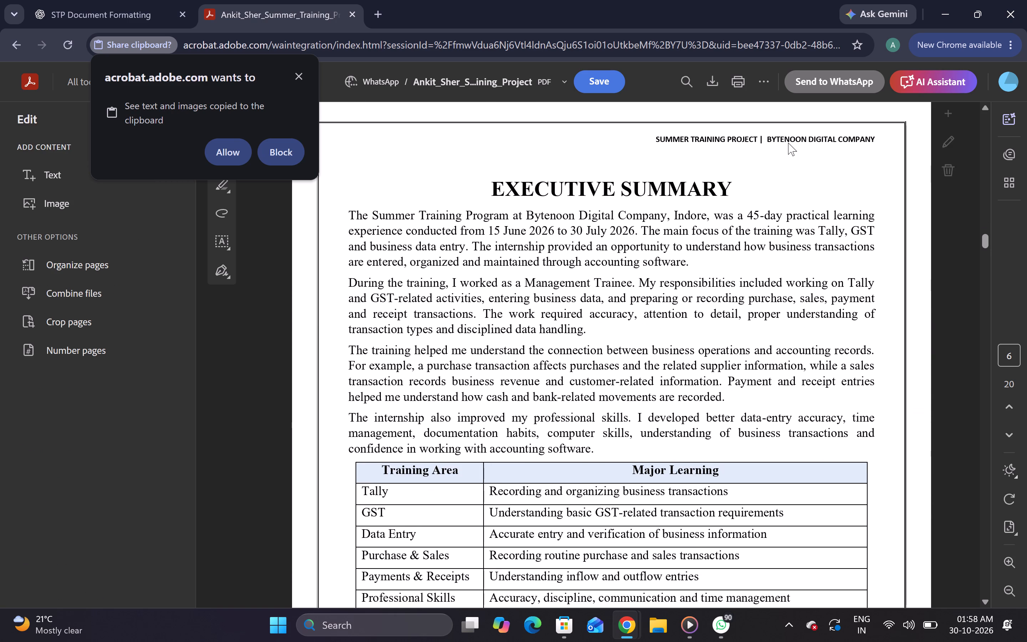
{"action": "right_click", "coordinate": [788, 143]}
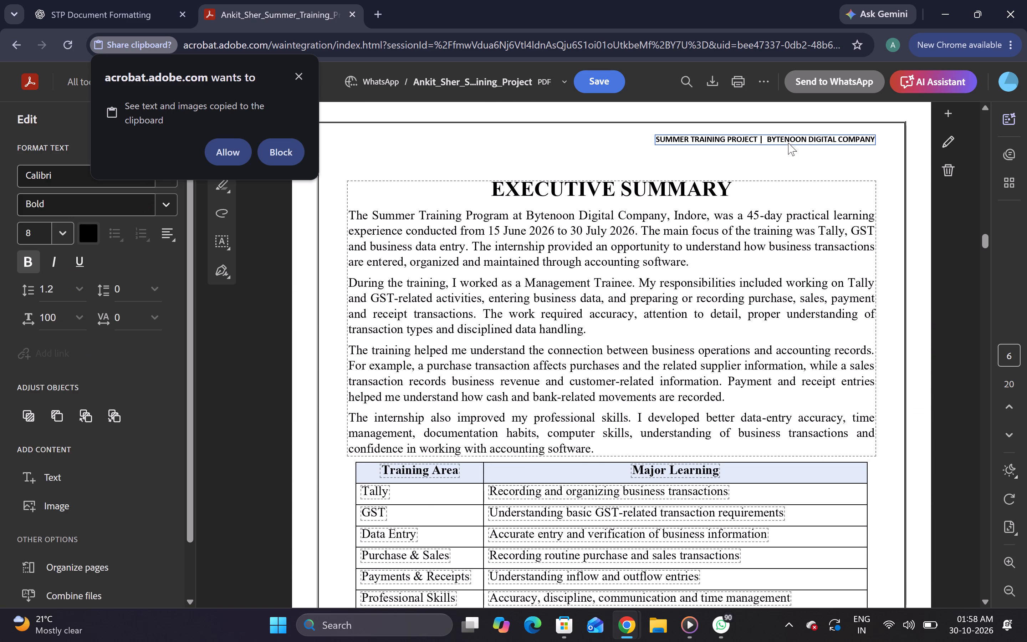
{"action": "right_click", "coordinate": [788, 143]}
{"action": "right_click", "coordinate": [788, 143]}
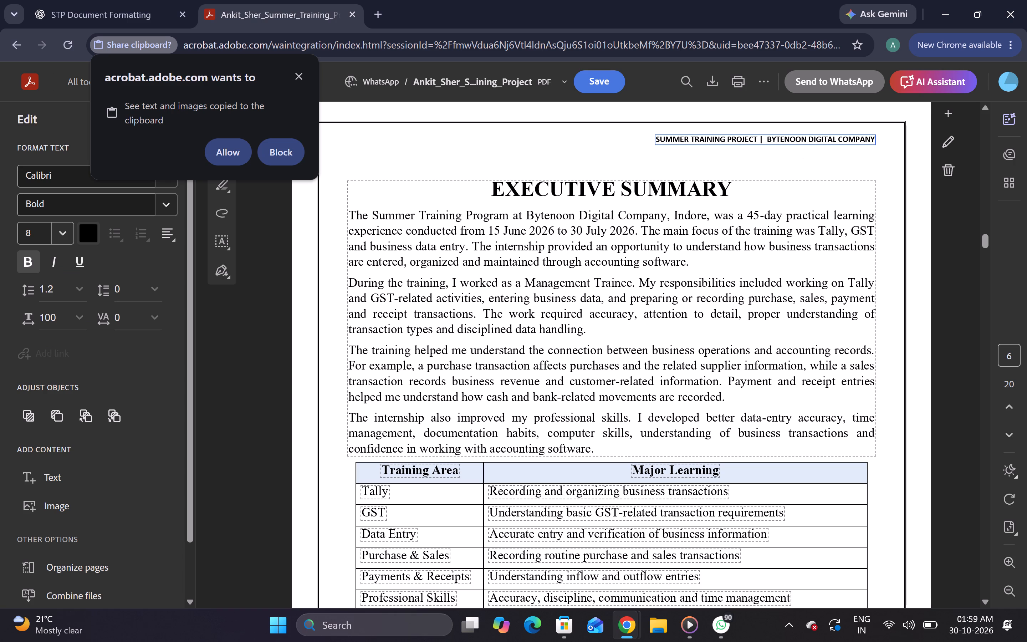
{"action": "right_click", "coordinate": [804, 144]}
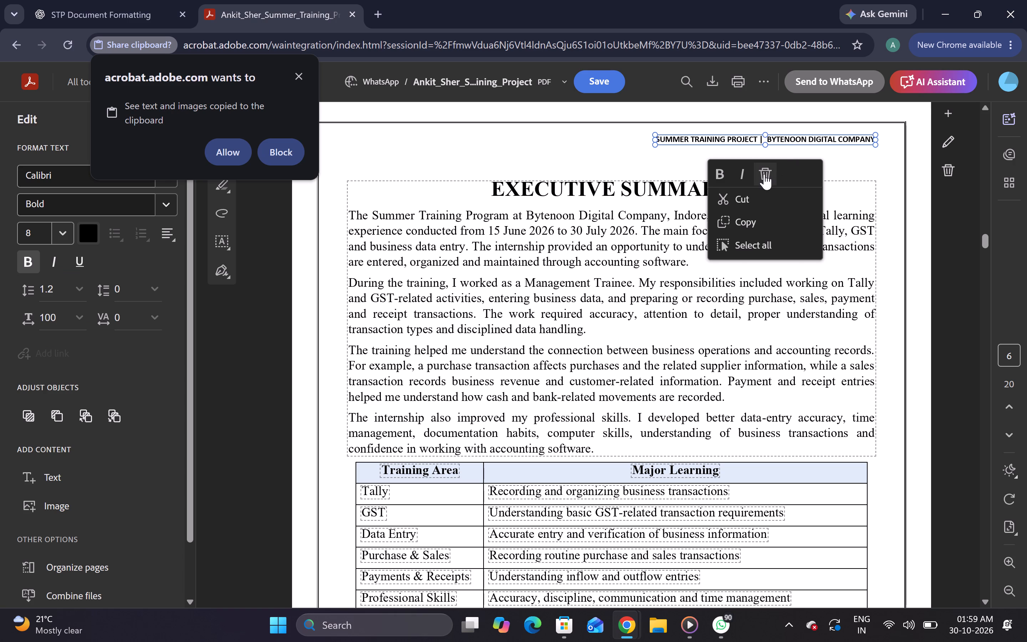
{"action": "left_click", "coordinate": [764, 174]}
Delete the "SUMMER TRAINING PROJECT | BYTENOON DIGITAL COMPANY" header text box from the Introduction to Summer Training page.
{"action": "scroll", "coordinate": [764, 174], "scroll_direction": "down", "scroll_amount": 8}
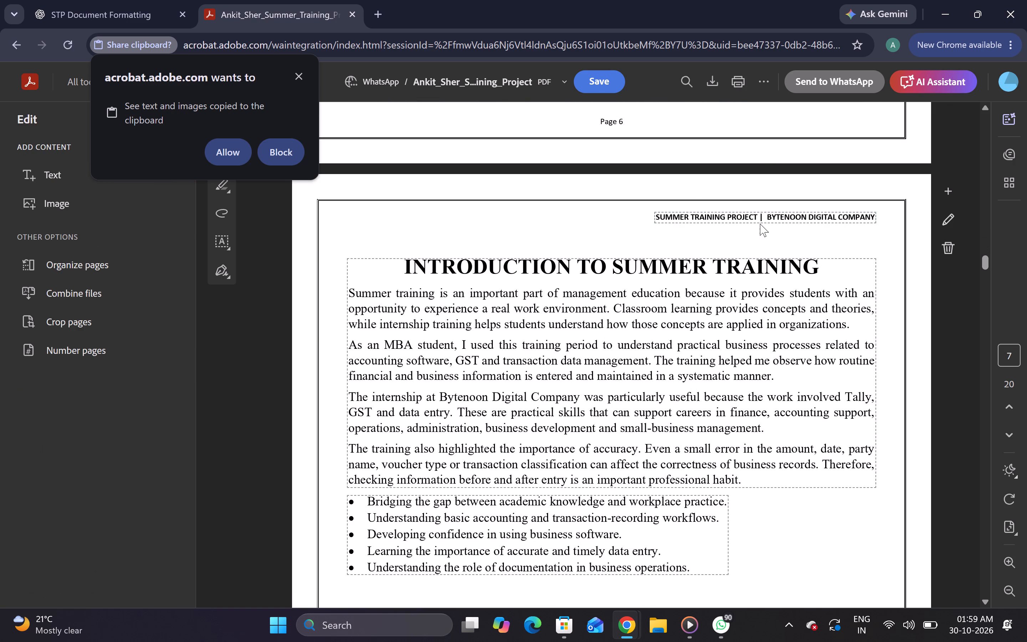
{"action": "right_click", "coordinate": [760, 221]}
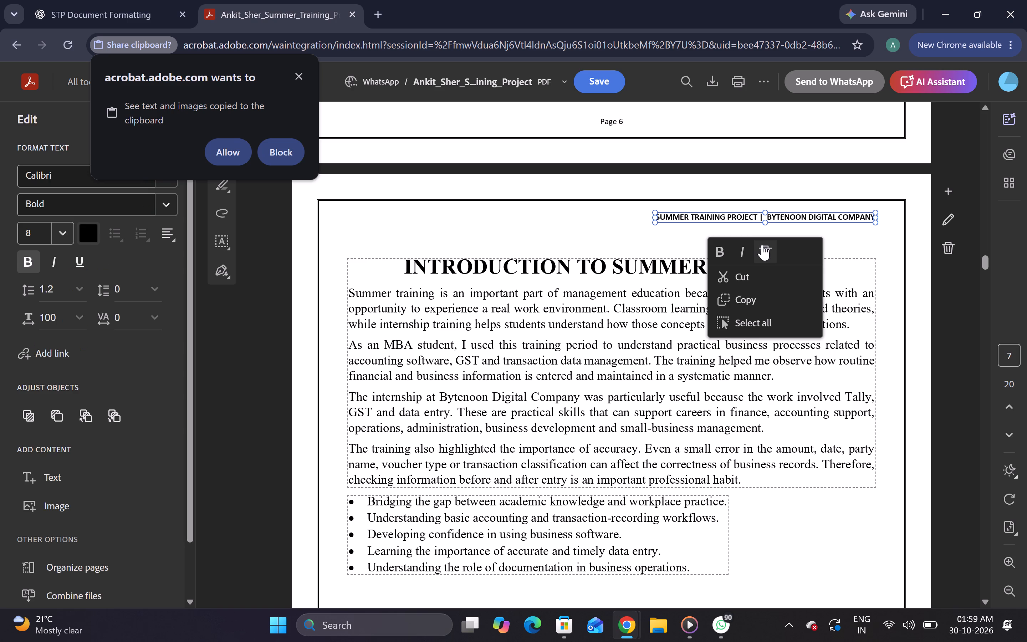
{"action": "left_click", "coordinate": [762, 245]}
Delete the "SUMMER TRAINING PROJECT | BYTENOON DIGITAL COMPANY" header text box from the Objectives of the Training page.
{"action": "scroll", "coordinate": [762, 245], "scroll_direction": "down", "scroll_amount": 9}
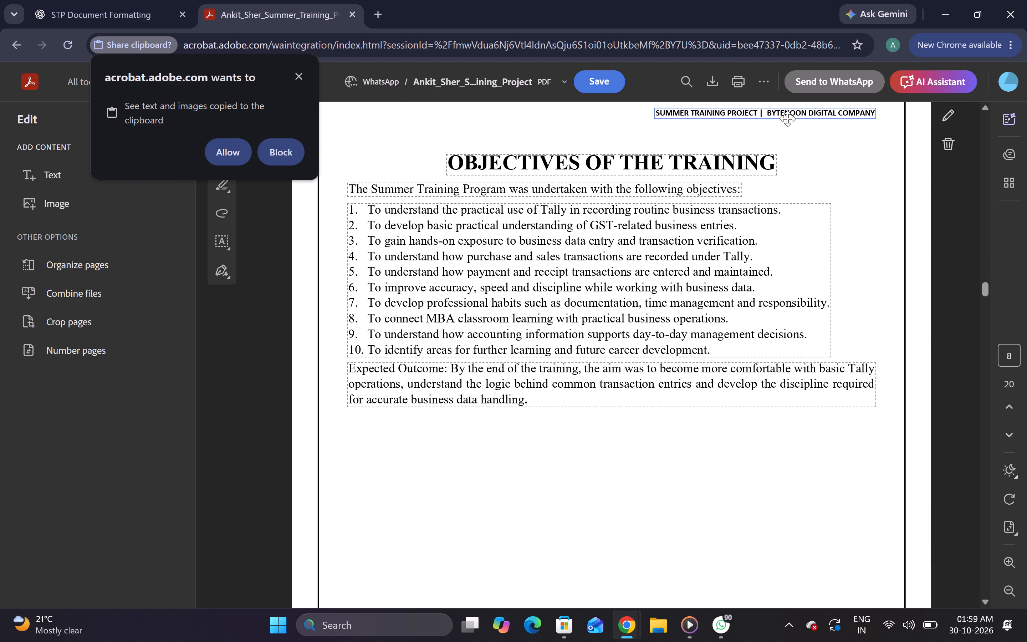
{"action": "right_click", "coordinate": [787, 118]}
{"action": "left_click", "coordinate": [770, 144]}
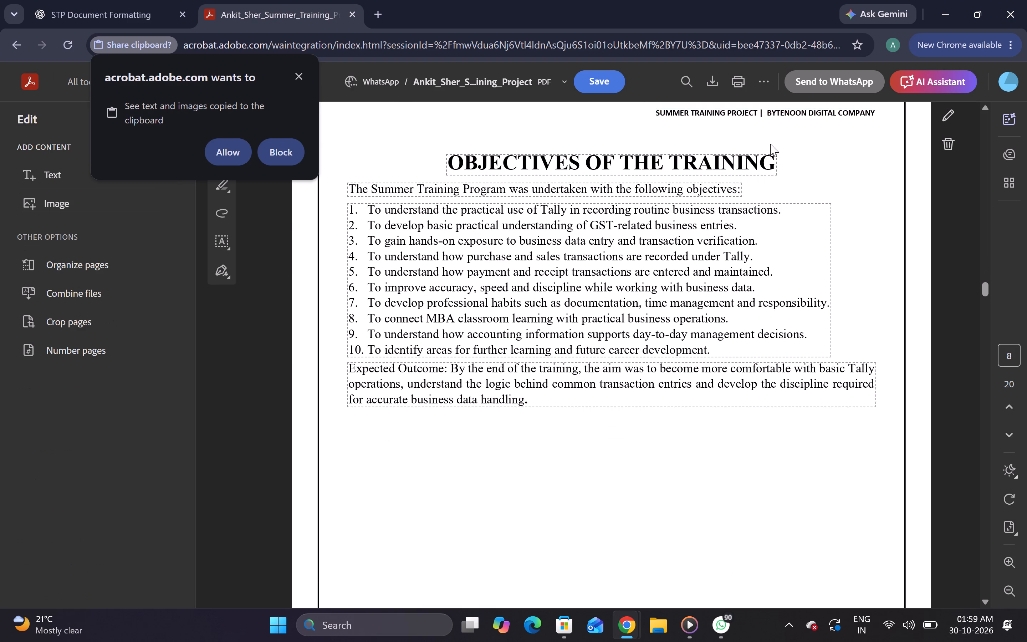
Delete the "SUMMER TRAINING PROJECT | BYTENOON DIGITAL COMPANY" header text box from the About the Company page.
{"action": "scroll", "coordinate": [770, 144], "scroll_direction": "down", "scroll_amount": 9}
{"action": "scroll", "coordinate": [767, 167], "scroll_direction": "up", "scroll_amount": 1}
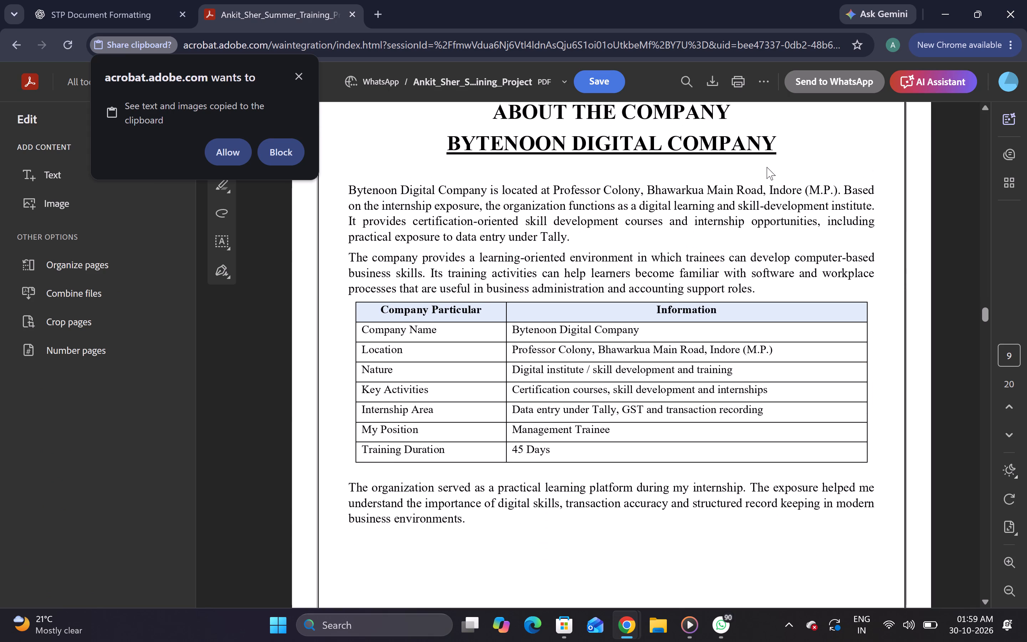
{"action": "scroll", "coordinate": [767, 167], "scroll_direction": "up", "scroll_amount": 1}
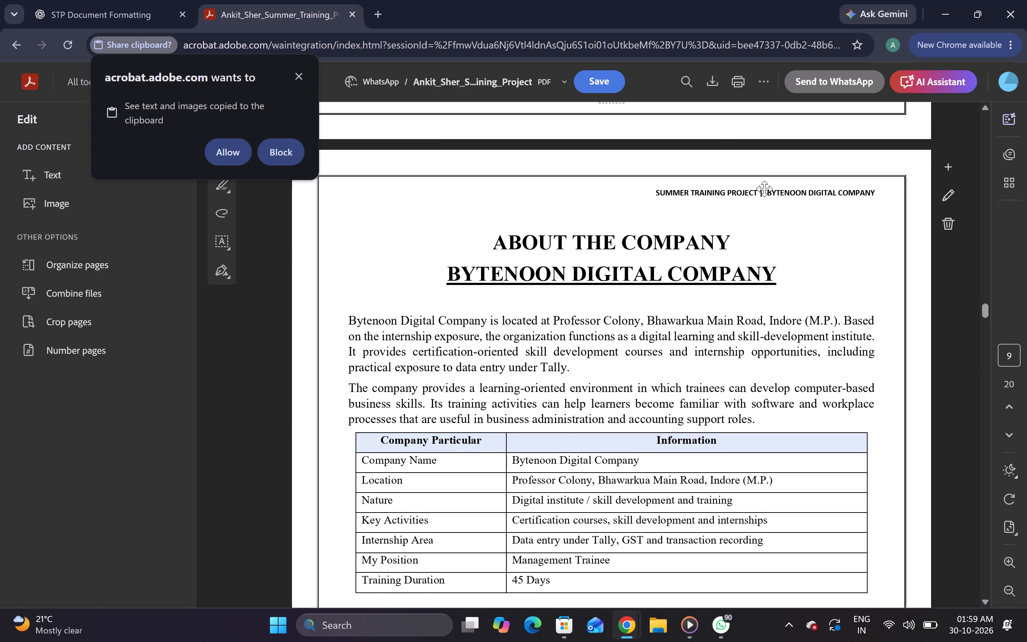
{"action": "right_click", "coordinate": [764, 189]}
{"action": "left_click", "coordinate": [763, 221]}
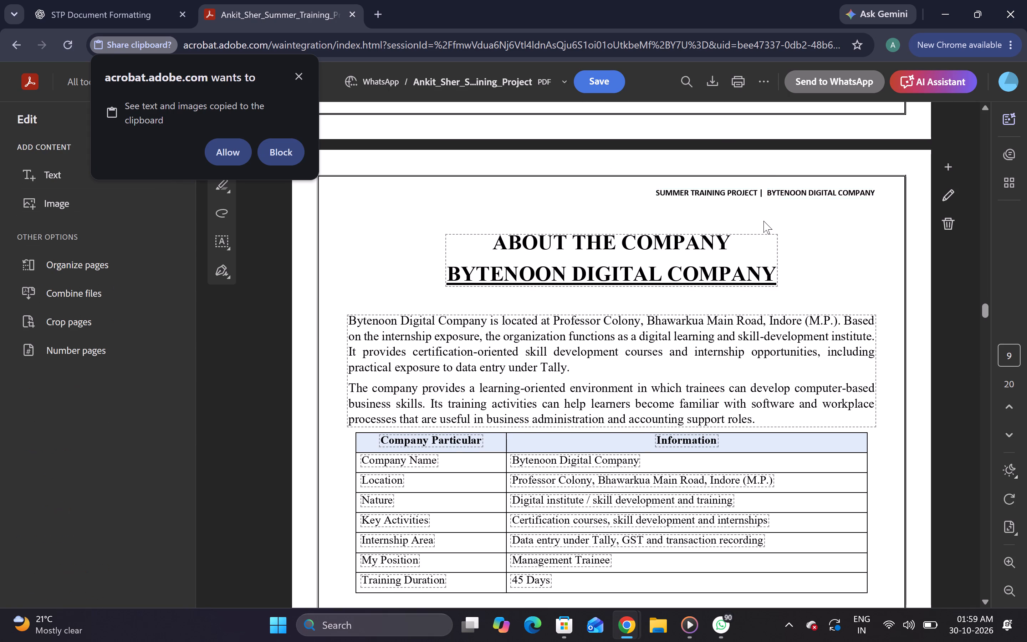
Delete the "SUMMER TRAINING PROJECT | BYTENOON DIGITAL COMPANY" header text box from the Services & Working Environment page.
{"action": "scroll", "coordinate": [763, 221], "scroll_direction": "down", "scroll_amount": 8}
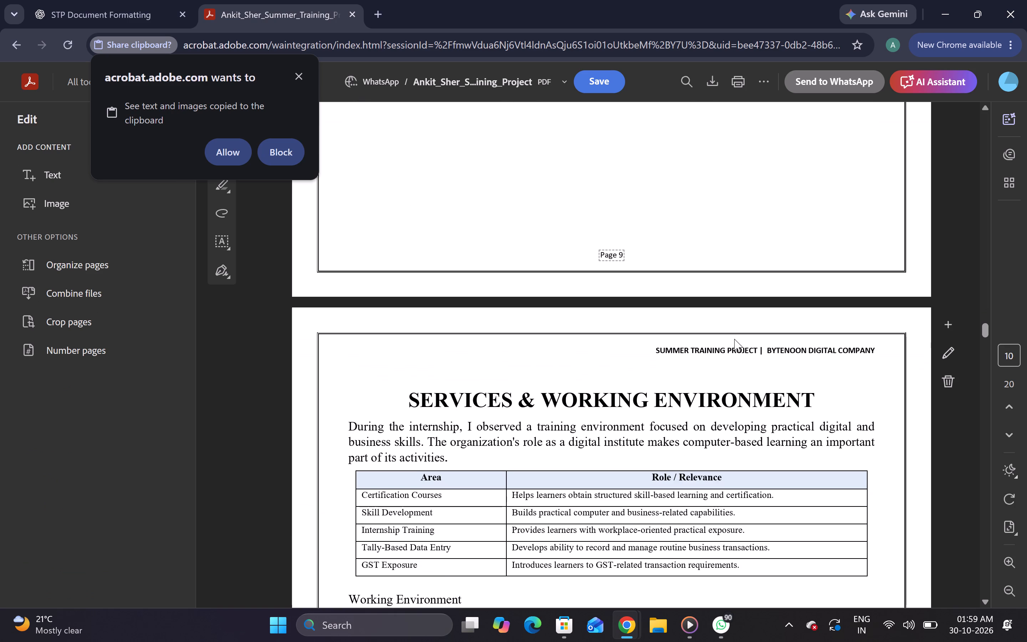
{"action": "left_click_drag", "start_coordinate": [732, 355], "coordinate": [735, 348]}
{"action": "left_click", "coordinate": [735, 348]}
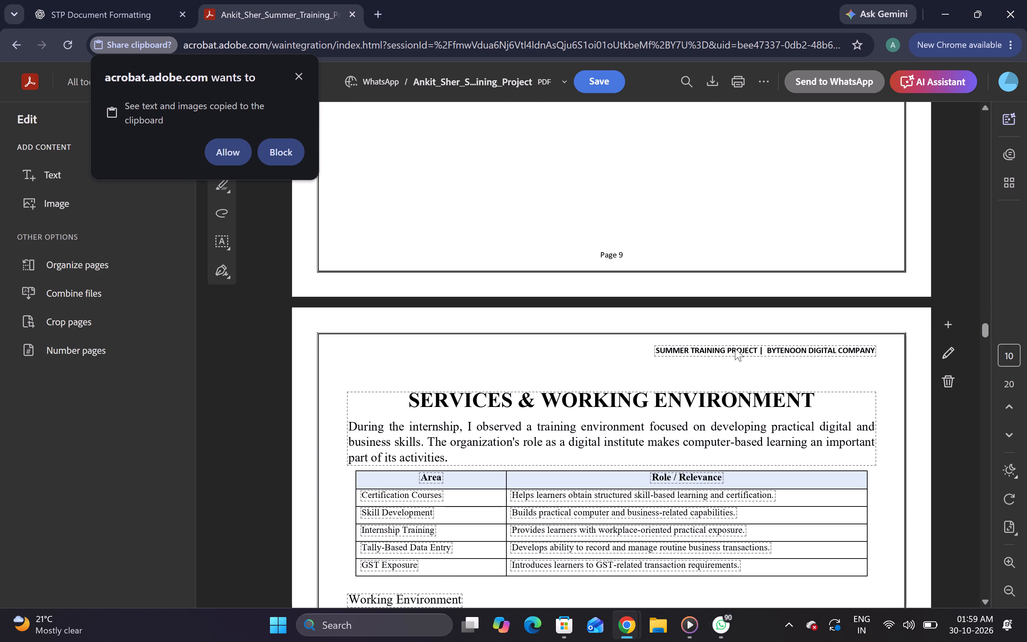
{"action": "right_click", "coordinate": [743, 356]}
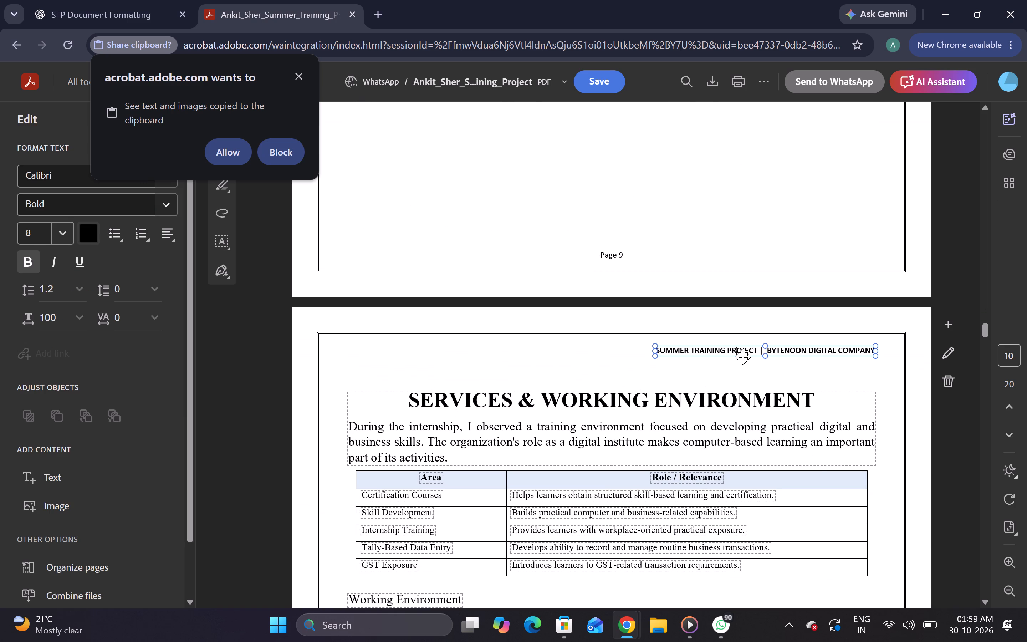
{"action": "left_click", "coordinate": [766, 387]}
Delete the "SUMMER TRAINING PROJECT | BYTENOON DIGITAL COMPANY" header text box from the Position & Responsibilities Held page.
{"action": "scroll", "coordinate": [766, 387], "scroll_direction": "down", "scroll_amount": 6}
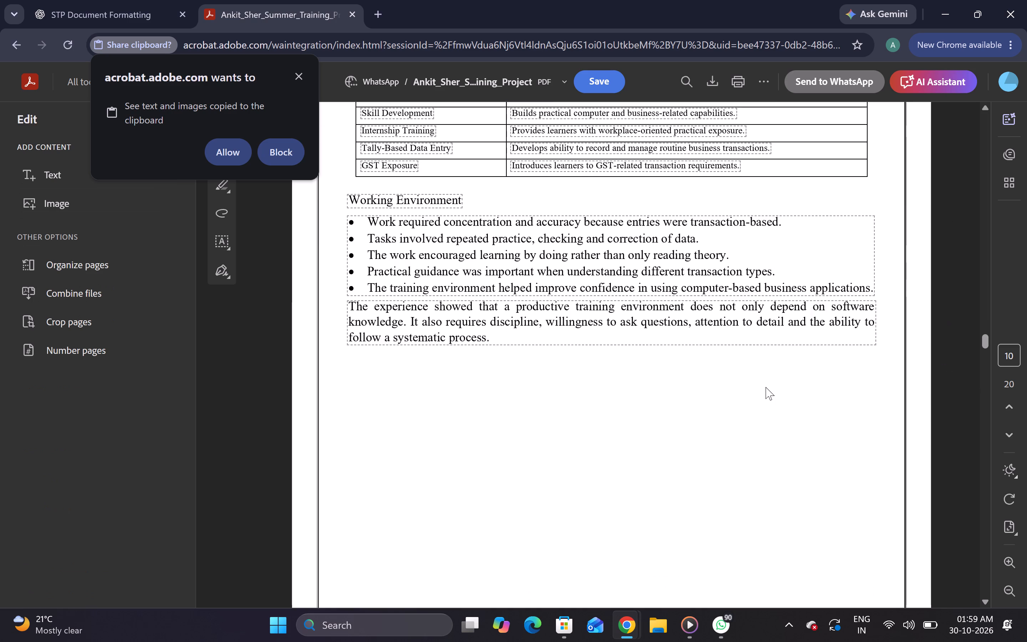
{"action": "scroll", "coordinate": [766, 387], "scroll_direction": "down", "scroll_amount": 4}
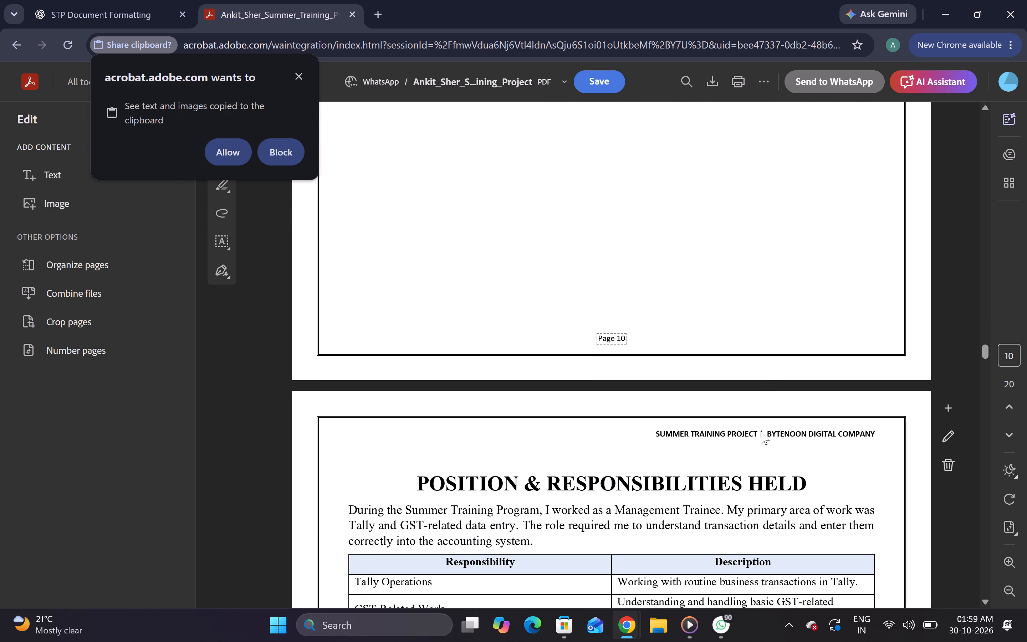
{"action": "right_click", "coordinate": [761, 430]}
{"action": "scroll", "coordinate": [810, 460], "scroll_direction": "down", "scroll_amount": 3}
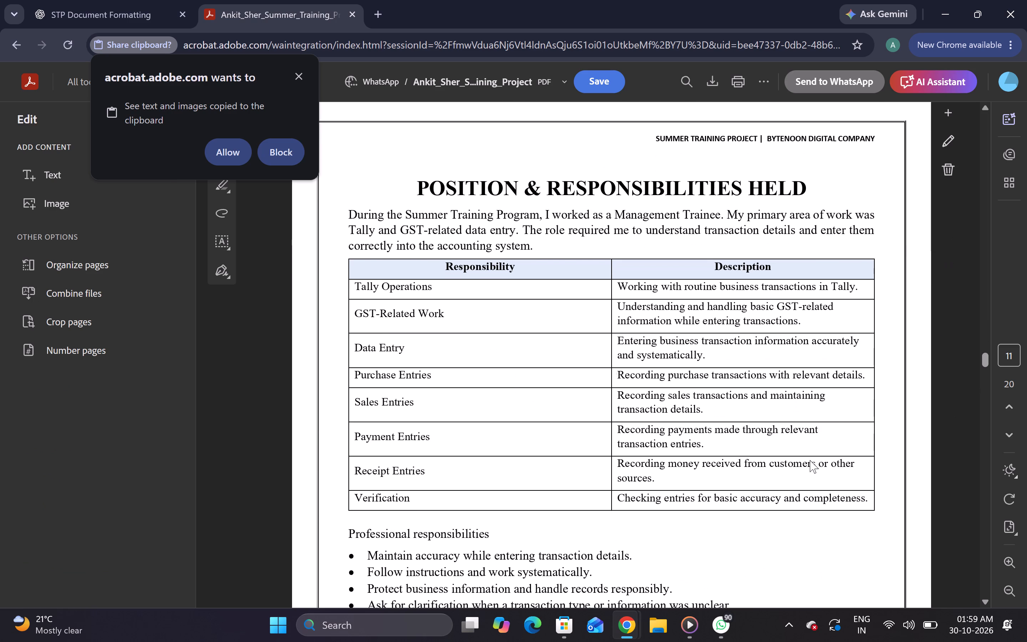
{"action": "scroll", "coordinate": [810, 460], "scroll_direction": "down", "scroll_amount": 2}
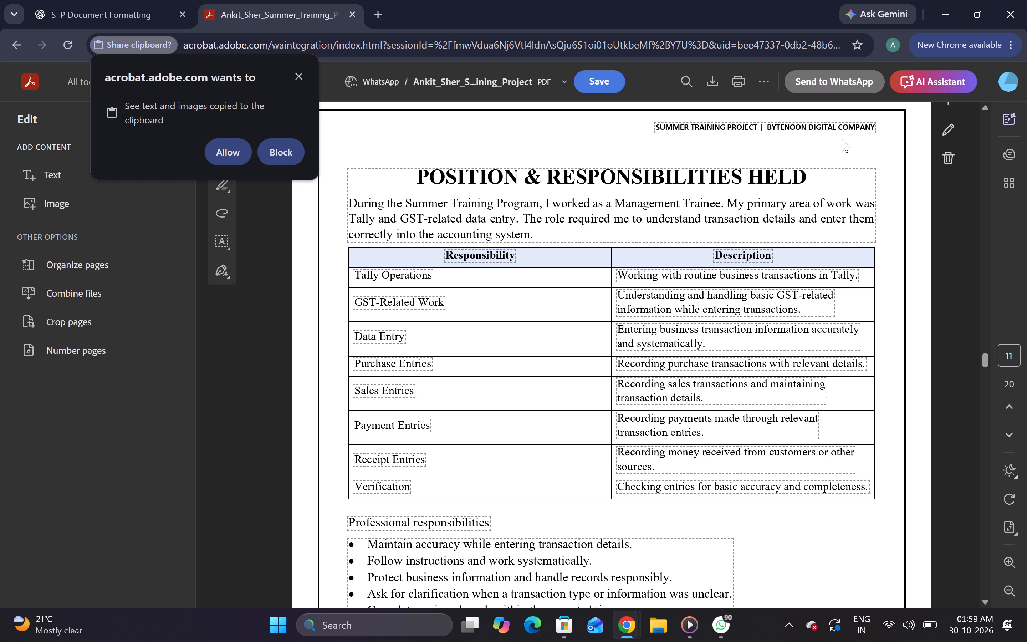
{"action": "right_click", "coordinate": [844, 132]}
{"action": "left_click", "coordinate": [764, 157]}
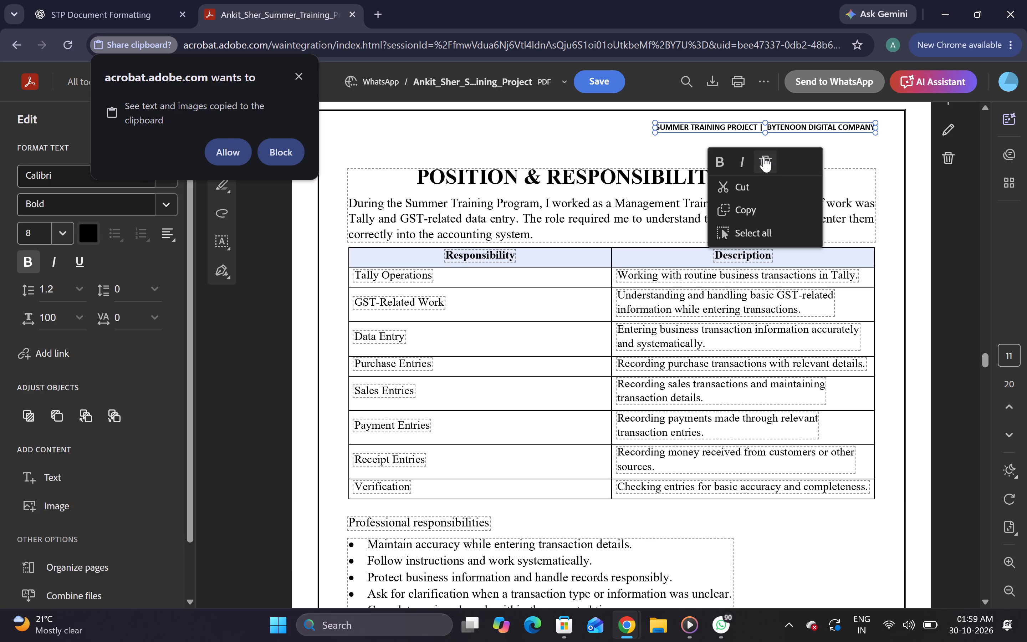
Delete the "SUMMER TRAINING PROJECT | BYTENOON DIGITAL COMPANY" header text box from the Tally: Overview and Practical Use page.
{"action": "scroll", "coordinate": [764, 157], "scroll_direction": "down", "scroll_amount": 9}
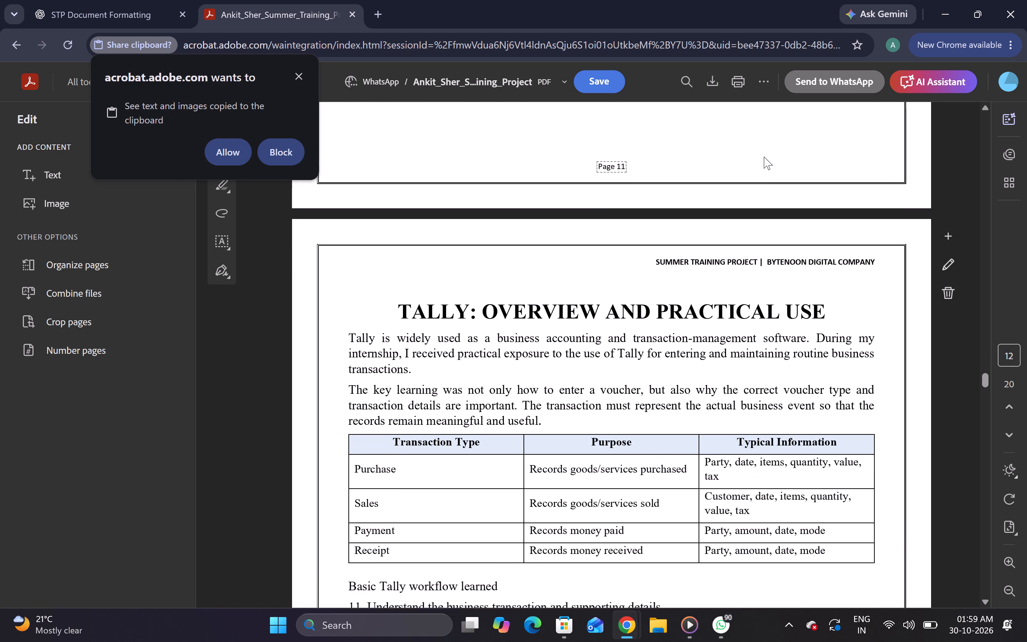
{"action": "scroll", "coordinate": [764, 157], "scroll_direction": "down", "scroll_amount": 1}
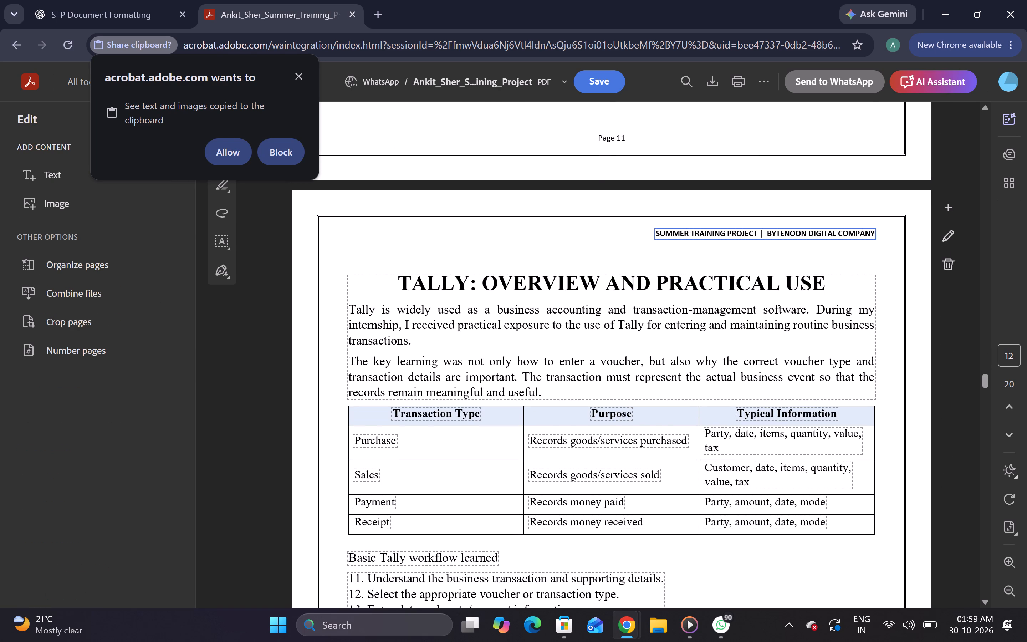
{"action": "right_click", "coordinate": [796, 238]}
{"action": "left_click", "coordinate": [762, 272]}
Delete the "SUMMER TRAINING PROJECT | BYTENOON DIGITAL COMPANY" header text box from the GST: Concepts and Practical Exposure page.
{"action": "scroll", "coordinate": [762, 272], "scroll_direction": "down", "scroll_amount": 4}
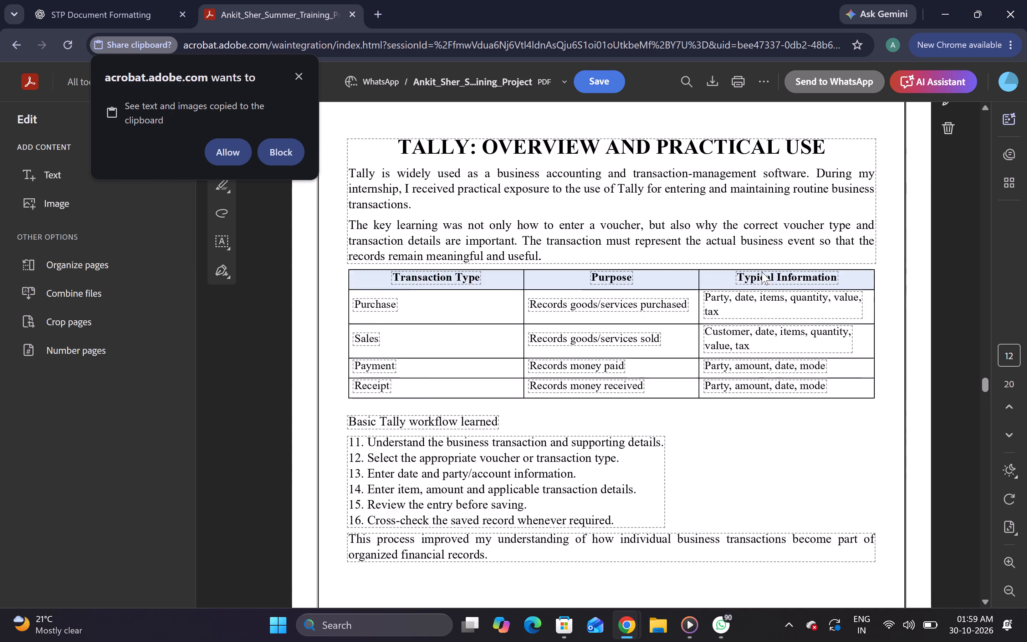
{"action": "scroll", "coordinate": [762, 272], "scroll_direction": "down", "scroll_amount": 4}
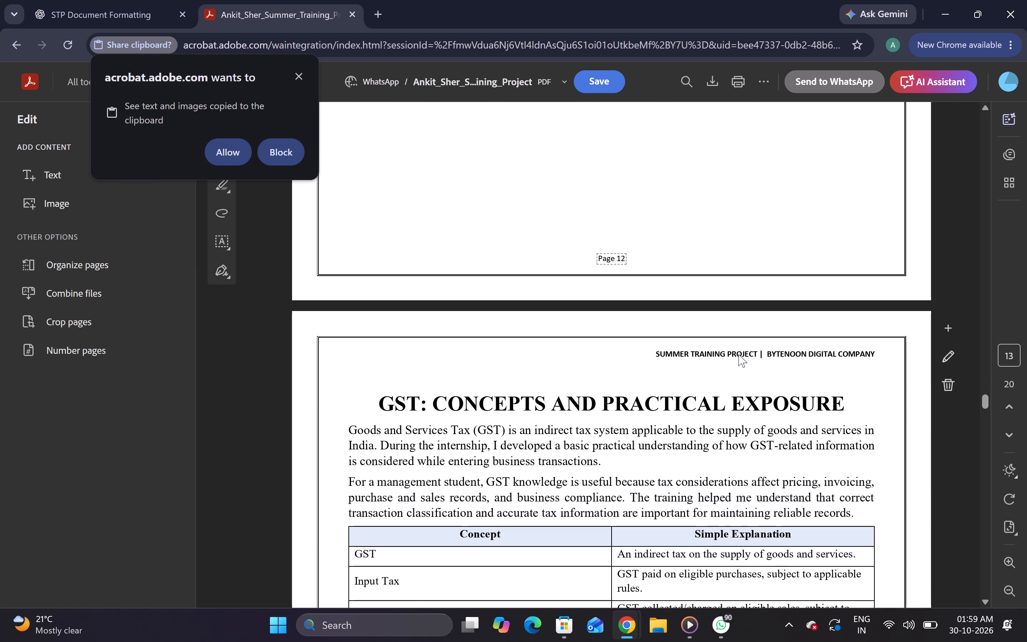
{"action": "scroll", "coordinate": [739, 354], "scroll_direction": "down", "scroll_amount": 3}
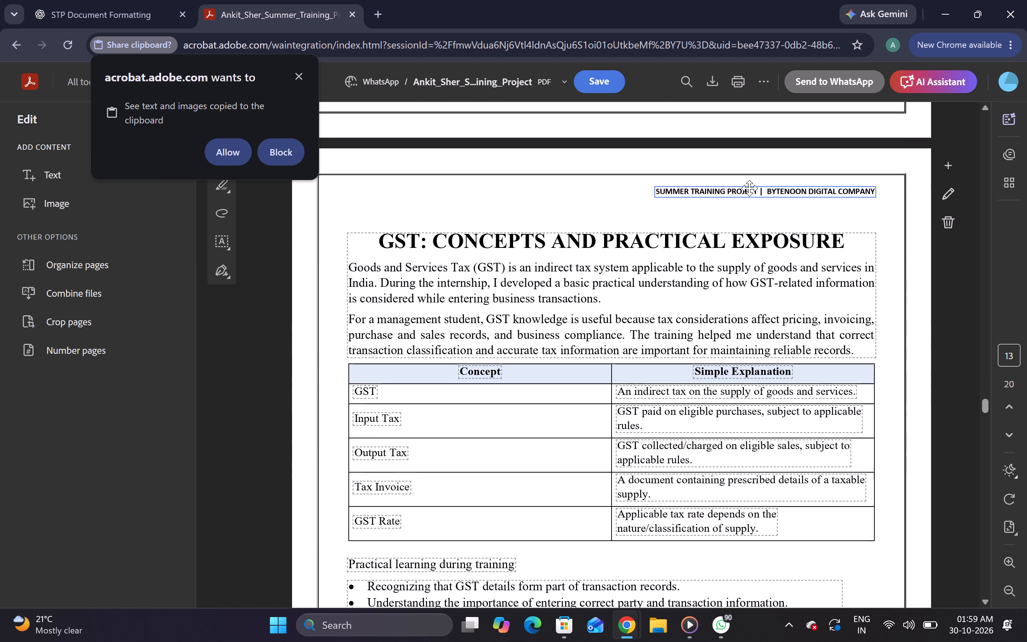
{"action": "right_click", "coordinate": [749, 188]}
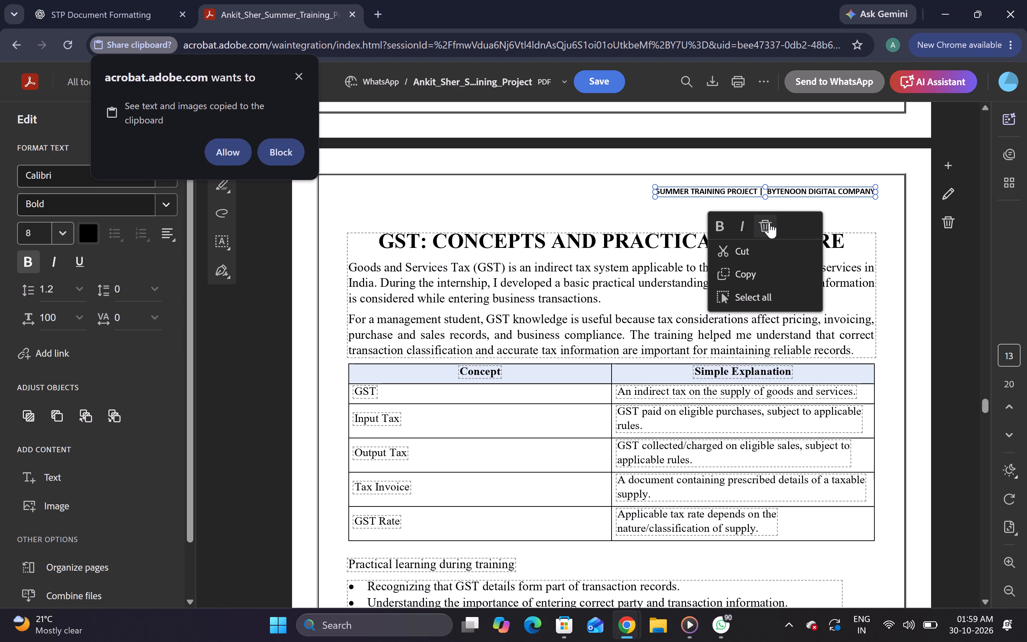
{"action": "left_click", "coordinate": [769, 223]}
Delete the "SUMMER TRAINING PROJECT | BYTENOON DIGITAL COMPANY" header text box from the Business Data Entry Process page.
{"action": "scroll", "coordinate": [769, 223], "scroll_direction": "down", "scroll_amount": 9}
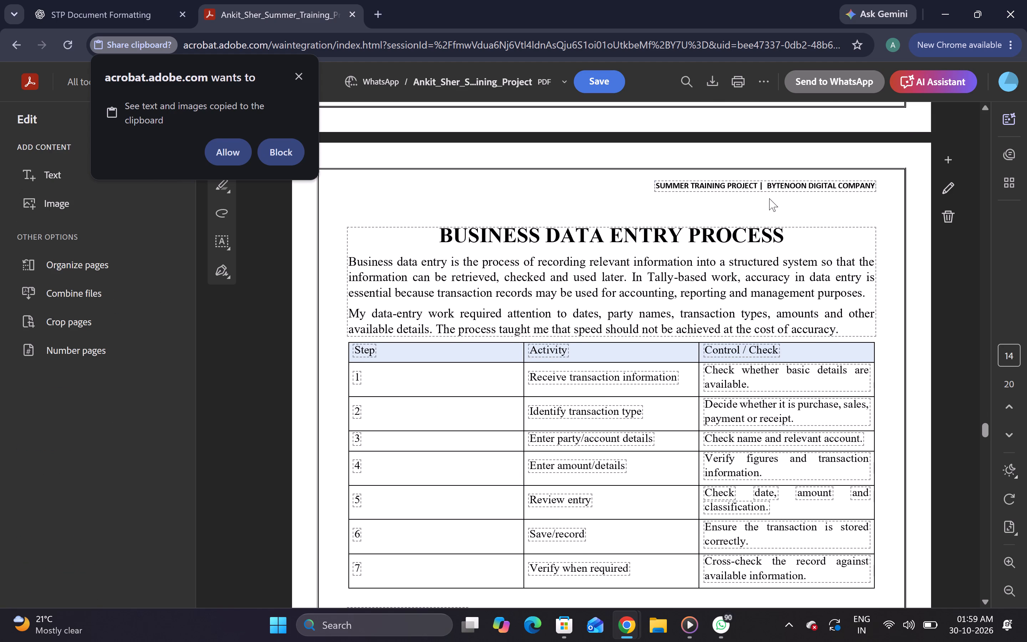
{"action": "left_click", "coordinate": [768, 192]}
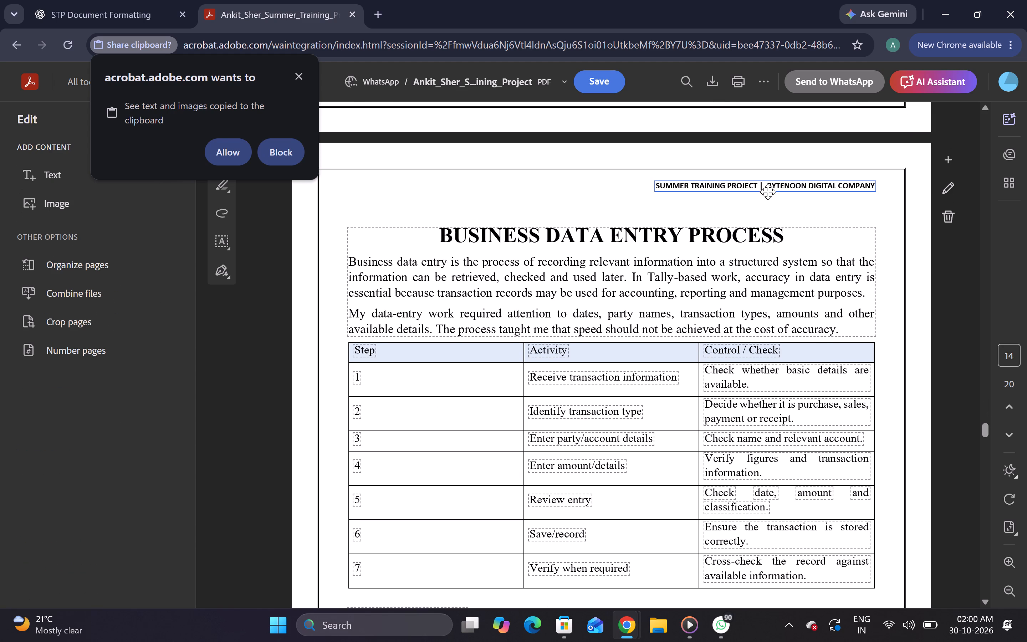
{"action": "left_click", "coordinate": [769, 219]}
Delete the "SUMMER TRAINING PROJECT | BYTENOON DIGITAL COMPANY" header text box from the Purchase & Sales Entries page.
{"action": "scroll", "coordinate": [769, 219], "scroll_direction": "down", "scroll_amount": 6}
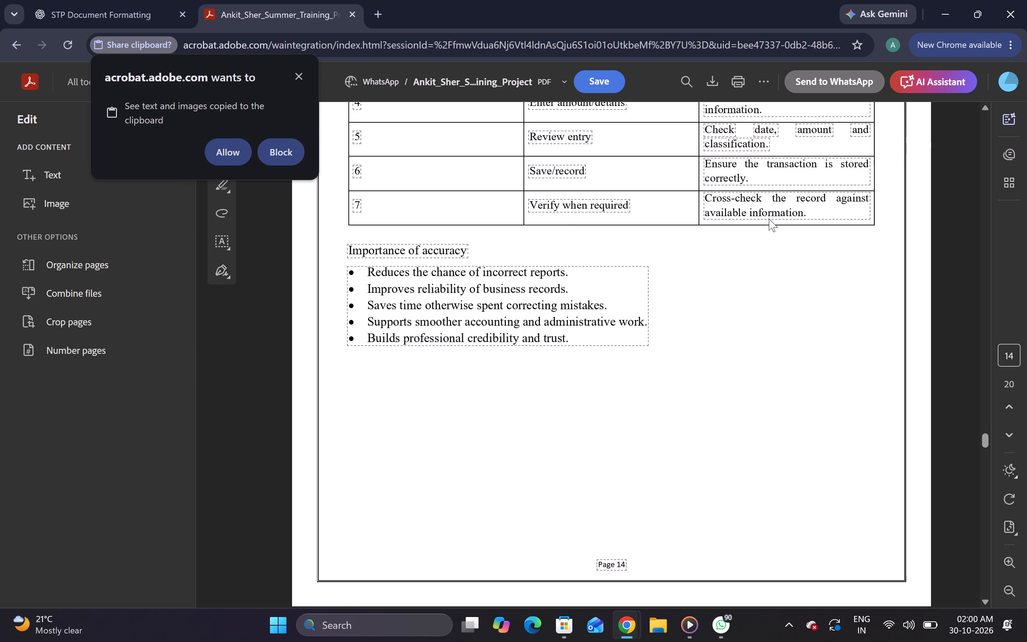
{"action": "scroll", "coordinate": [769, 219], "scroll_direction": "down", "scroll_amount": 3}
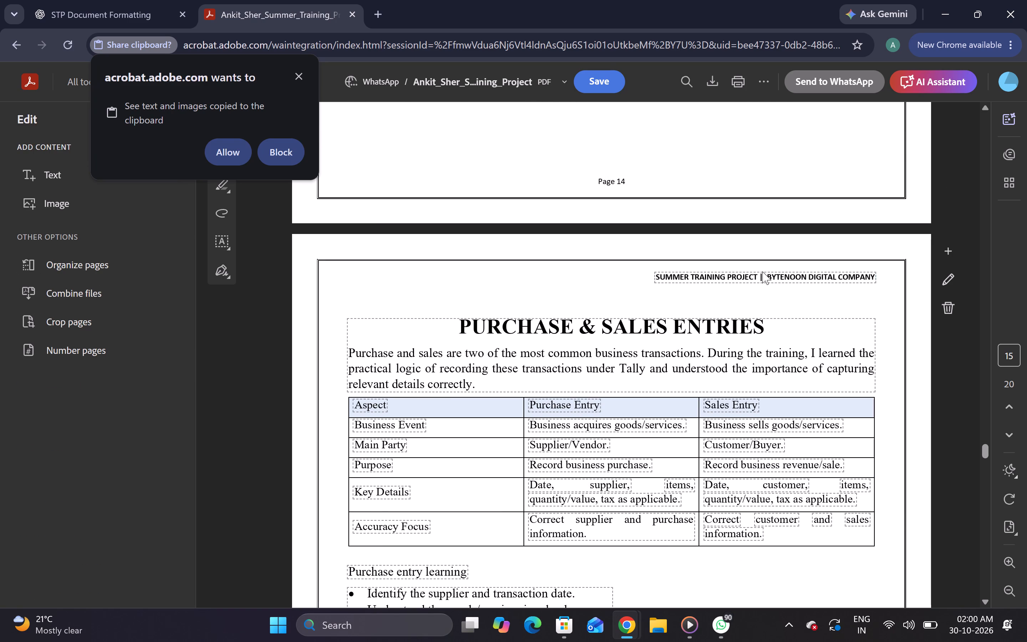
{"action": "right_click_drag", "start_coordinate": [762, 271], "coordinate": [753, 271]}
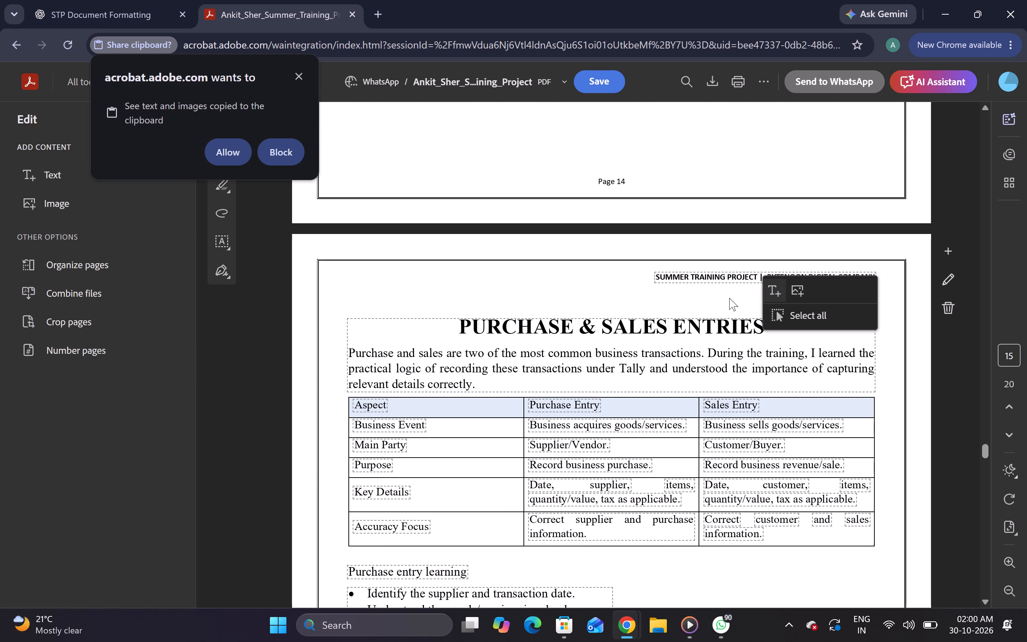
{"action": "left_click", "coordinate": [729, 298]}
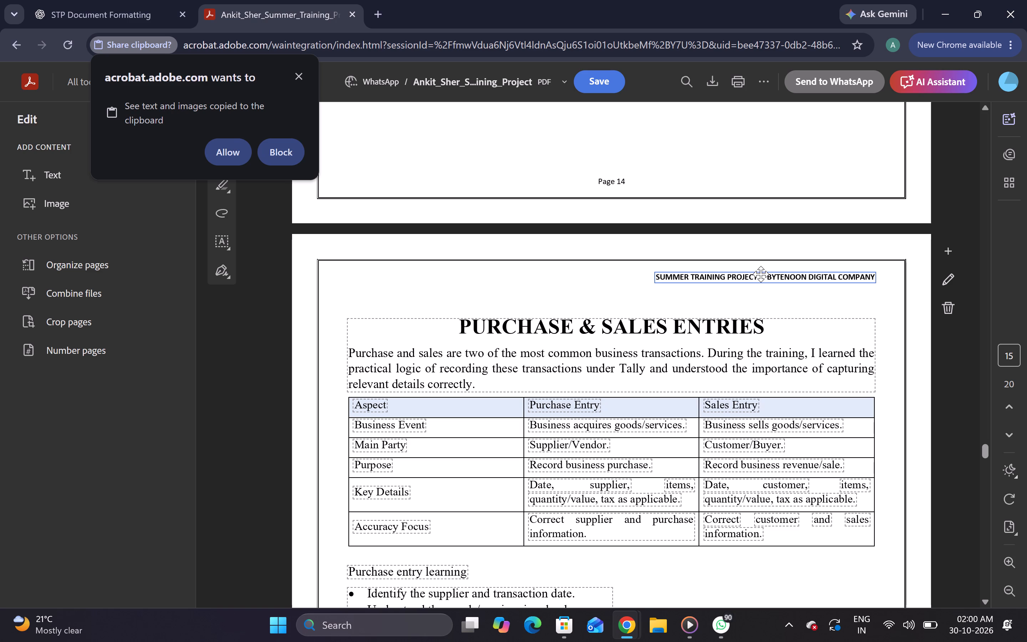
{"action": "right_click", "coordinate": [761, 274]}
{"action": "left_click", "coordinate": [762, 318]}
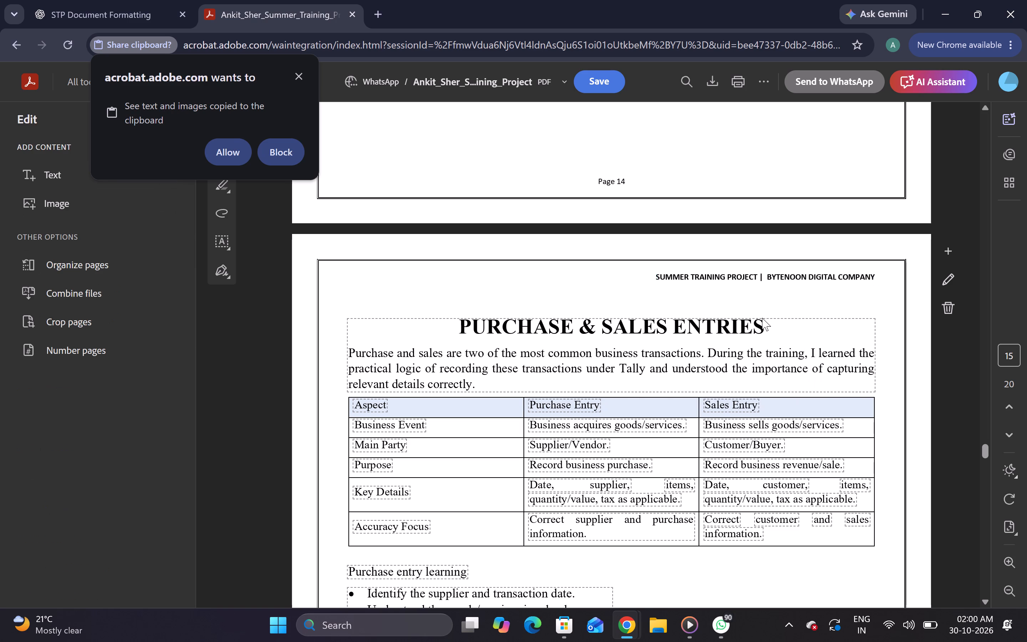
Delete the "SUMMER TRAINING PROJECT | BYTENOON DIGITAL COMPANY" header text box from the Payment & Receipt Entries page.
{"action": "scroll", "coordinate": [762, 318], "scroll_direction": "down", "scroll_amount": 9}
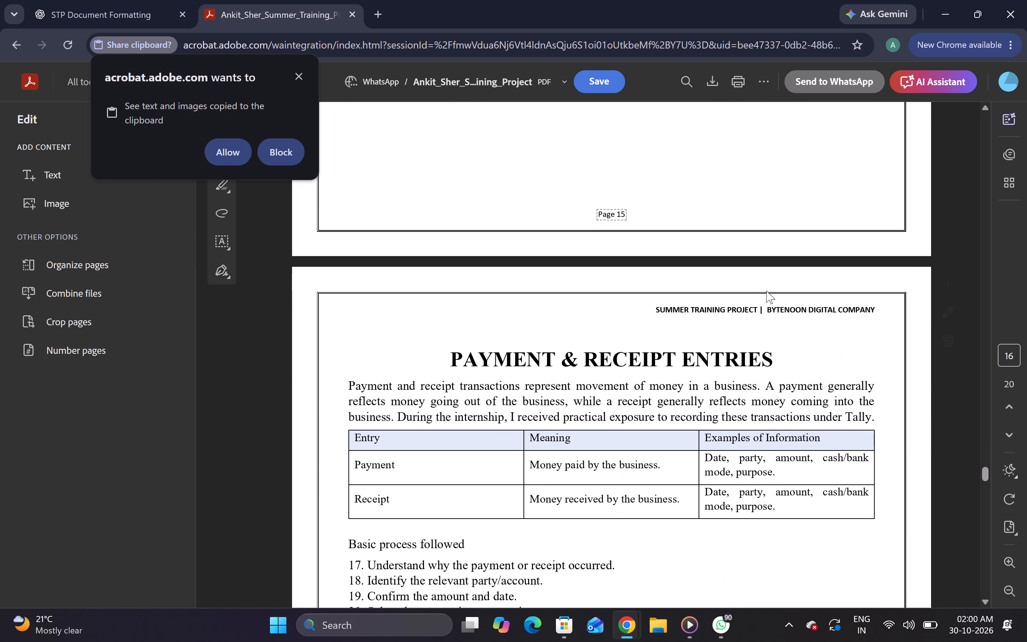
{"action": "right_click", "coordinate": [762, 315]}
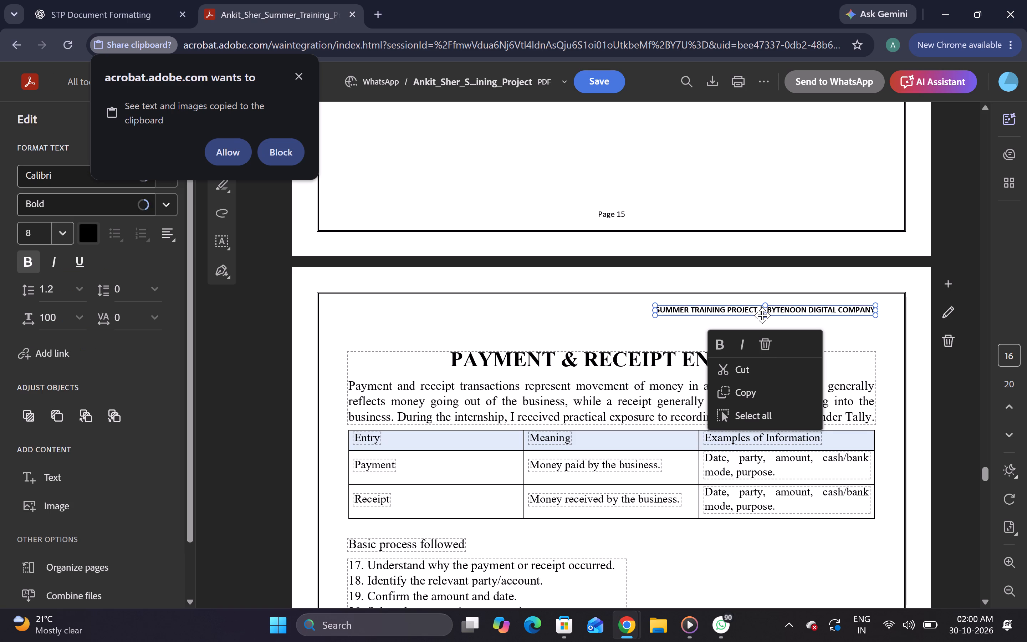
{"action": "left_click", "coordinate": [765, 337]}
Delete the "SUMMER TRAINING PROJECT | BYTENOON DIGITAL COMPANY" header text box from the Training Methodology & Work Schedule page.
{"action": "scroll", "coordinate": [765, 337], "scroll_direction": "down", "scroll_amount": 7}
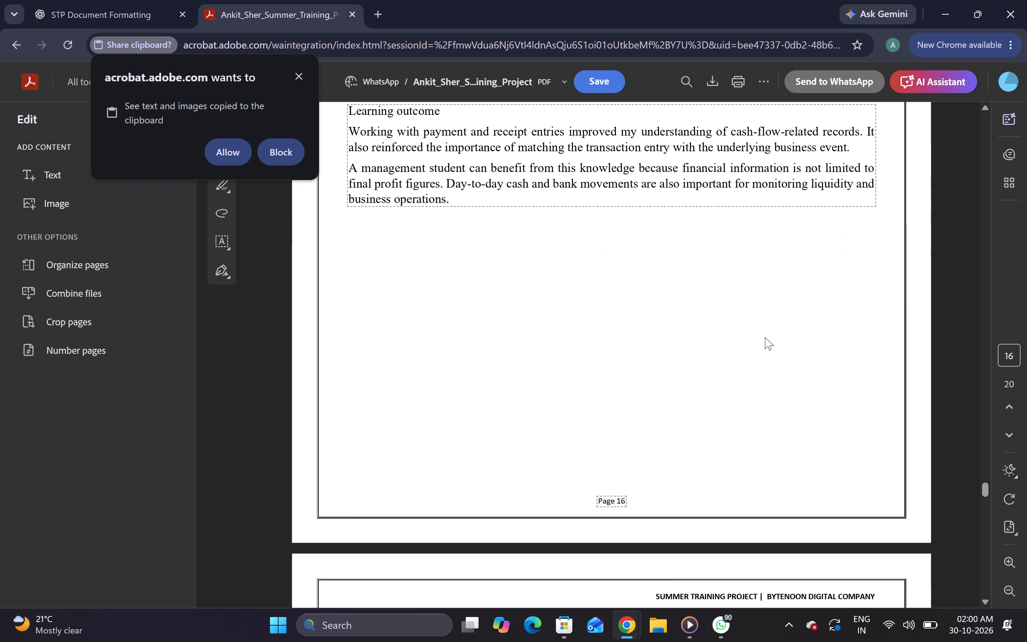
{"action": "scroll", "coordinate": [765, 337], "scroll_direction": "down", "scroll_amount": 2}
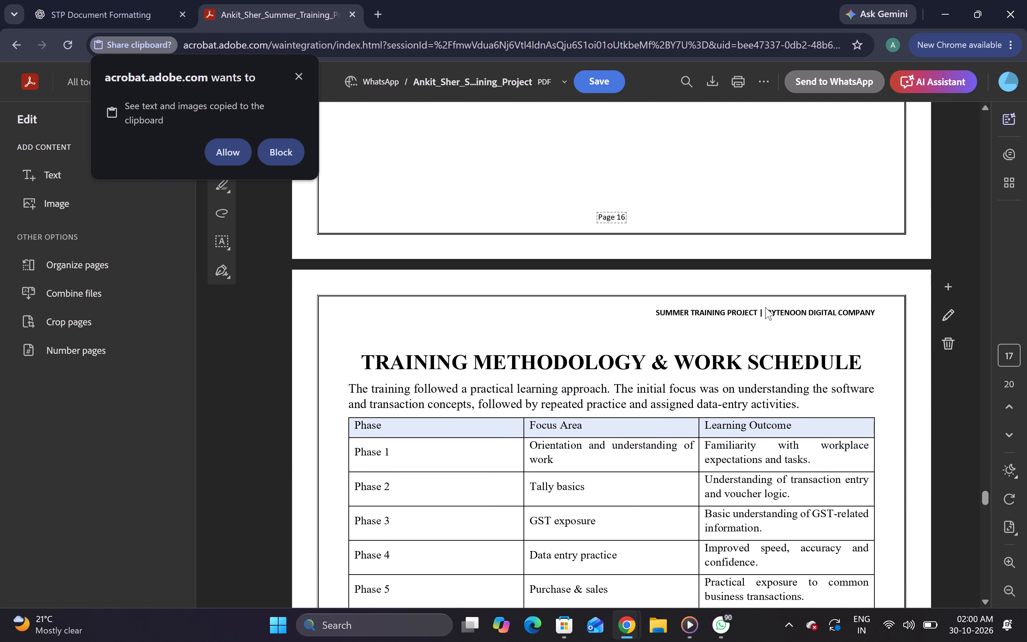
{"action": "scroll", "coordinate": [741, 312], "scroll_direction": "down", "scroll_amount": 1}
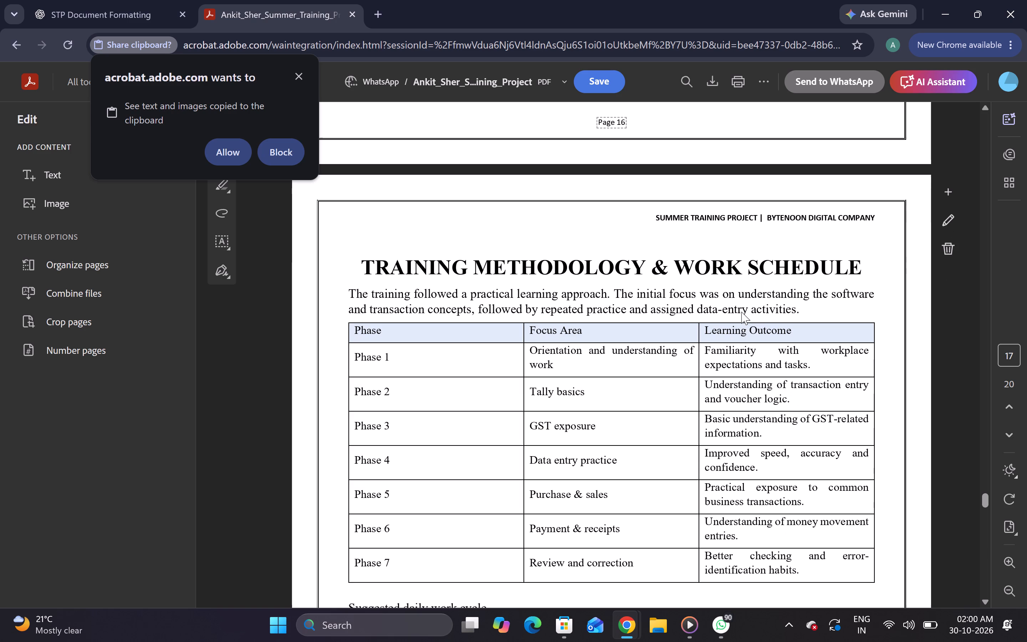
{"action": "scroll", "coordinate": [741, 312], "scroll_direction": "down", "scroll_amount": 1}
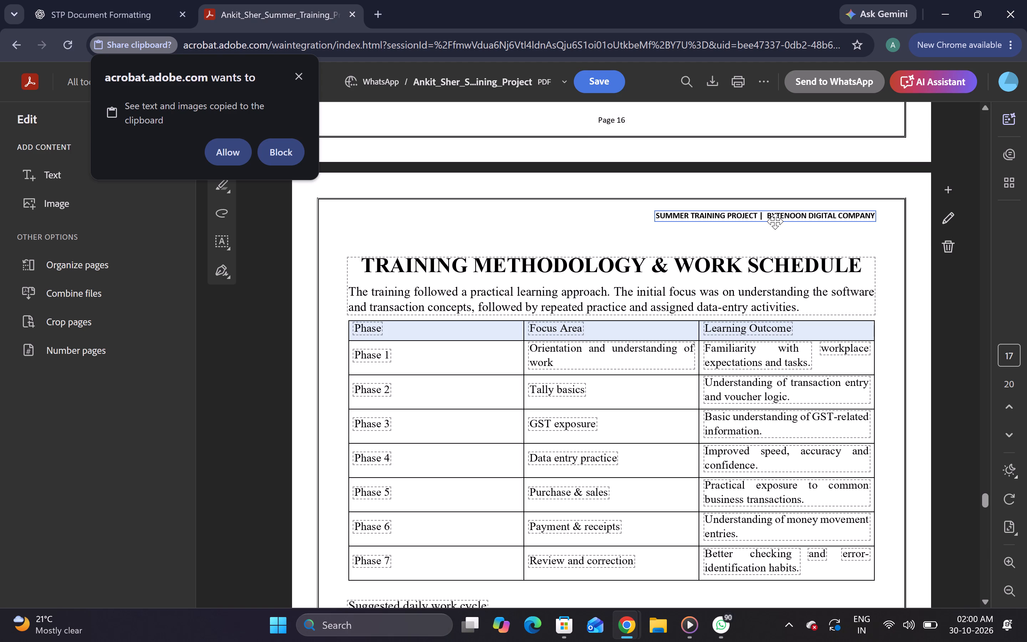
{"action": "right_click", "coordinate": [775, 221]}
{"action": "left_click", "coordinate": [775, 248]}
Delete the "SUMMER TRAINING PROJECT | BYTENOON DIGITAL COMPANY" header text box from the Skills, Learning & Challenges page.
{"action": "scroll", "coordinate": [775, 248], "scroll_direction": "down", "scroll_amount": 5}
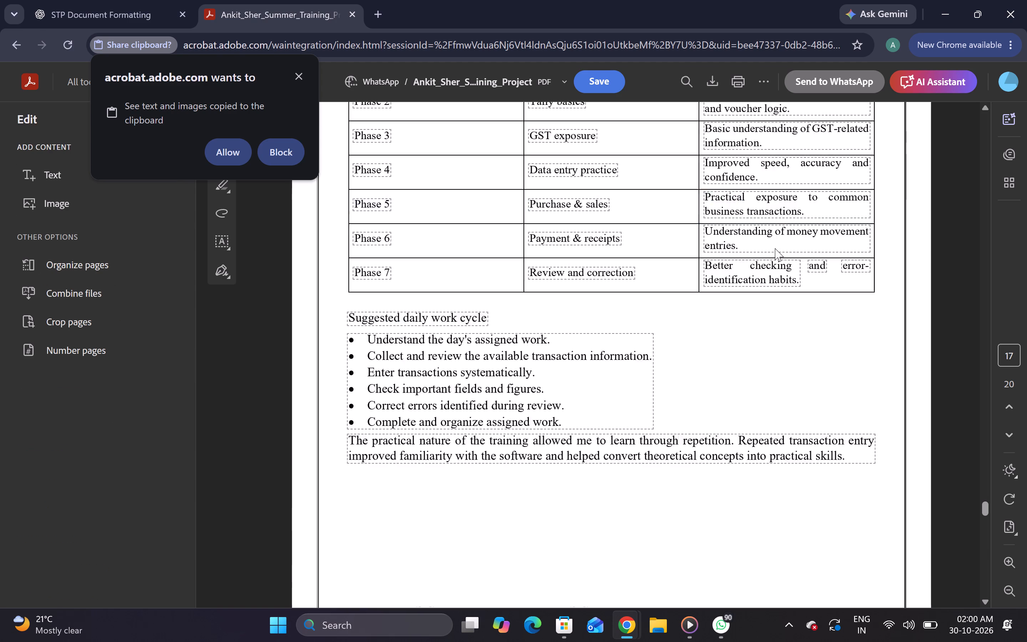
{"action": "scroll", "coordinate": [775, 248], "scroll_direction": "down", "scroll_amount": 3}
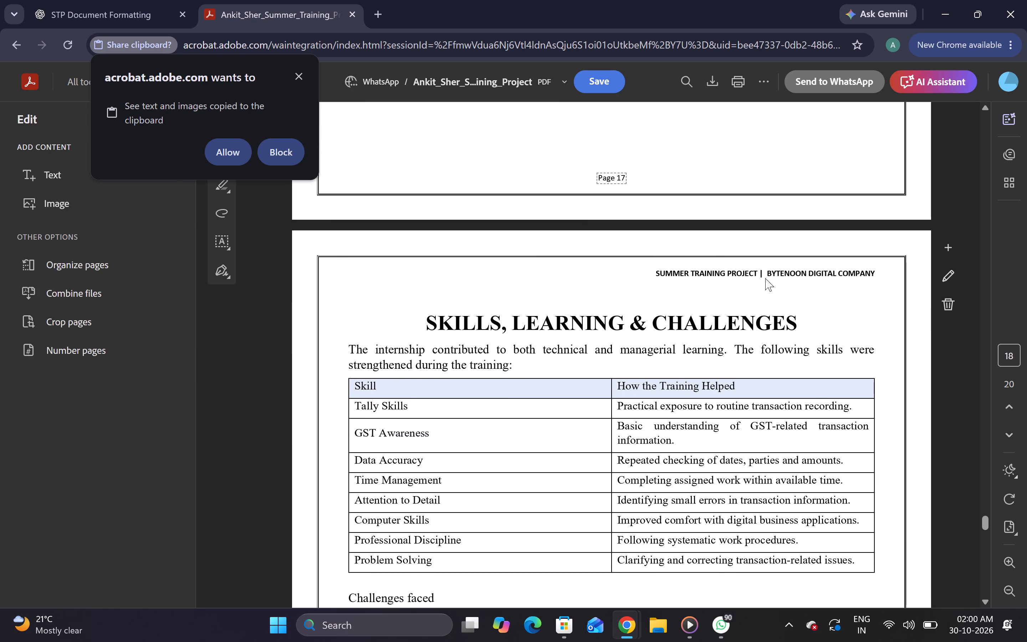
{"action": "right_click", "coordinate": [765, 278]}
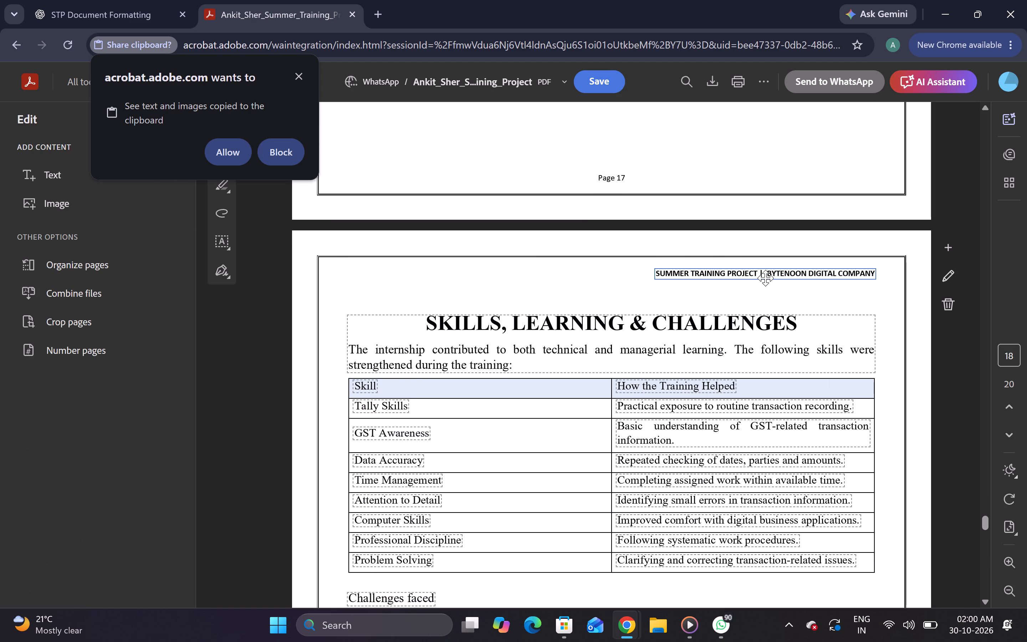
{"action": "left_click", "coordinate": [765, 304]}
Delete the "SUMMER TRAINING PROJECT | BYTENOON DIGITAL COMPANY" header text box from the Findings, Suggestions & Future Scope page.
{"action": "scroll", "coordinate": [765, 304], "scroll_direction": "down", "scroll_amount": 8}
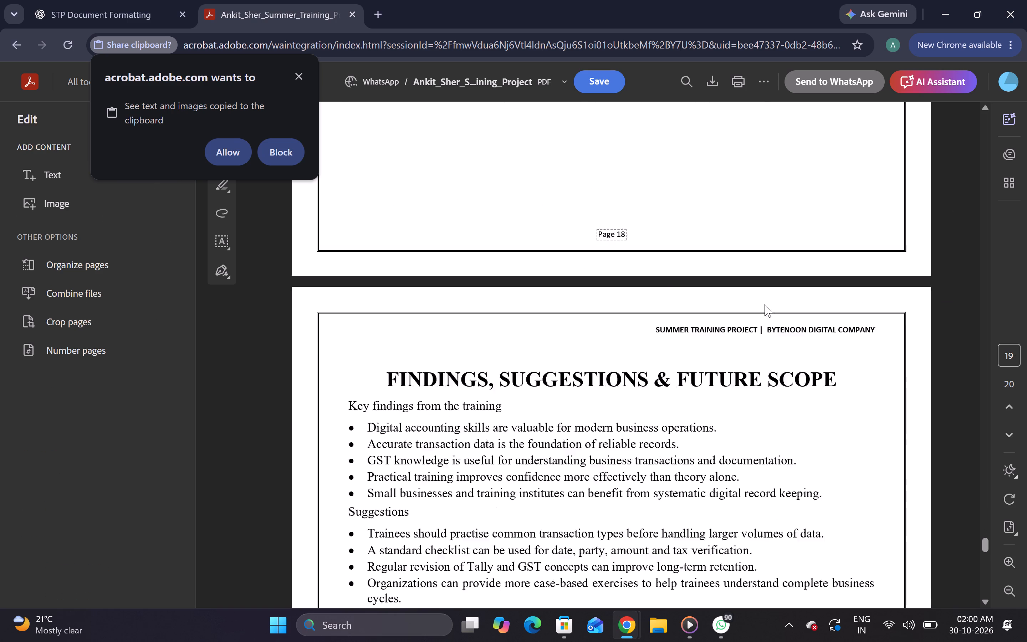
{"action": "scroll", "coordinate": [765, 304], "scroll_direction": "up", "scroll_amount": 1}
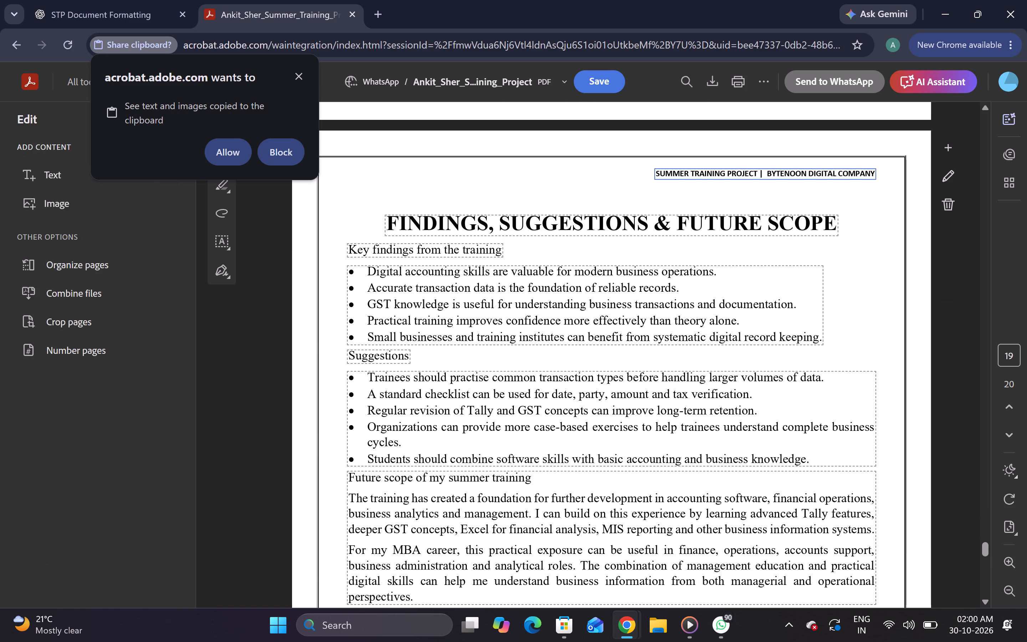
{"action": "right_click", "coordinate": [776, 179]}
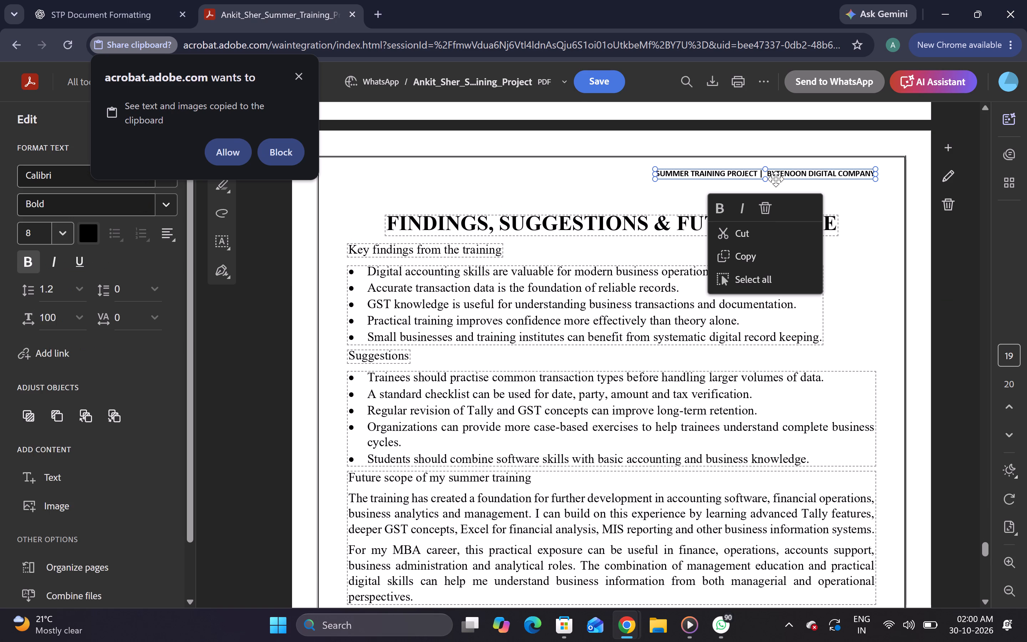
{"action": "left_click", "coordinate": [762, 210]}
Delete the "SUMMER TRAINING PROJECT | BYTENOON DIGITAL COMPANY" header text box from the Conclusion & Future Scope page.
{"action": "scroll", "coordinate": [762, 210], "scroll_direction": "down", "scroll_amount": 7}
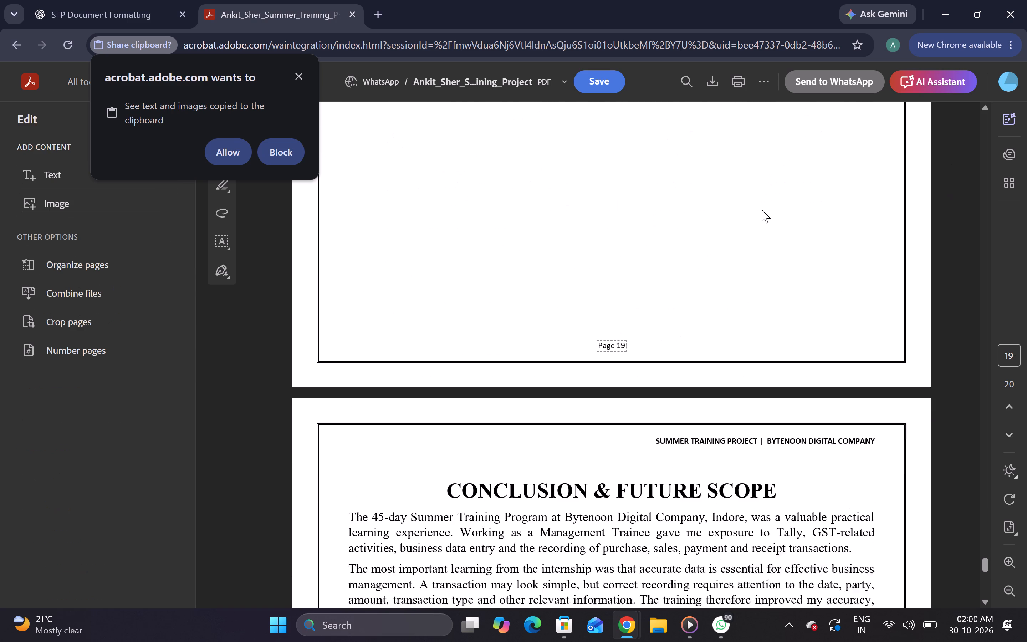
{"action": "scroll", "coordinate": [762, 210], "scroll_direction": "down", "scroll_amount": 3}
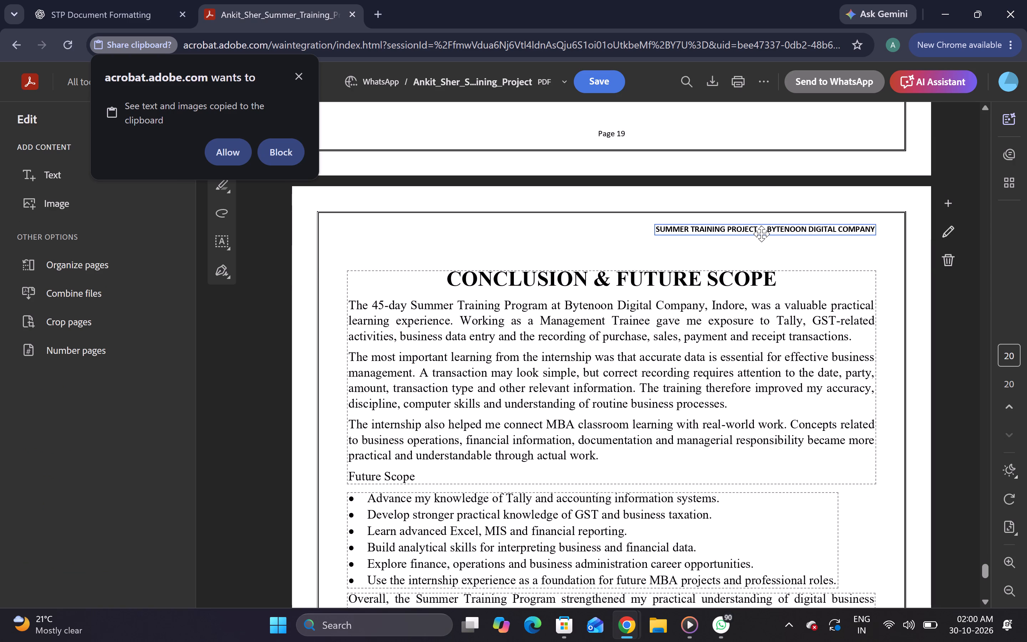
{"action": "right_click", "coordinate": [761, 234]}
{"action": "left_click", "coordinate": [760, 262]}
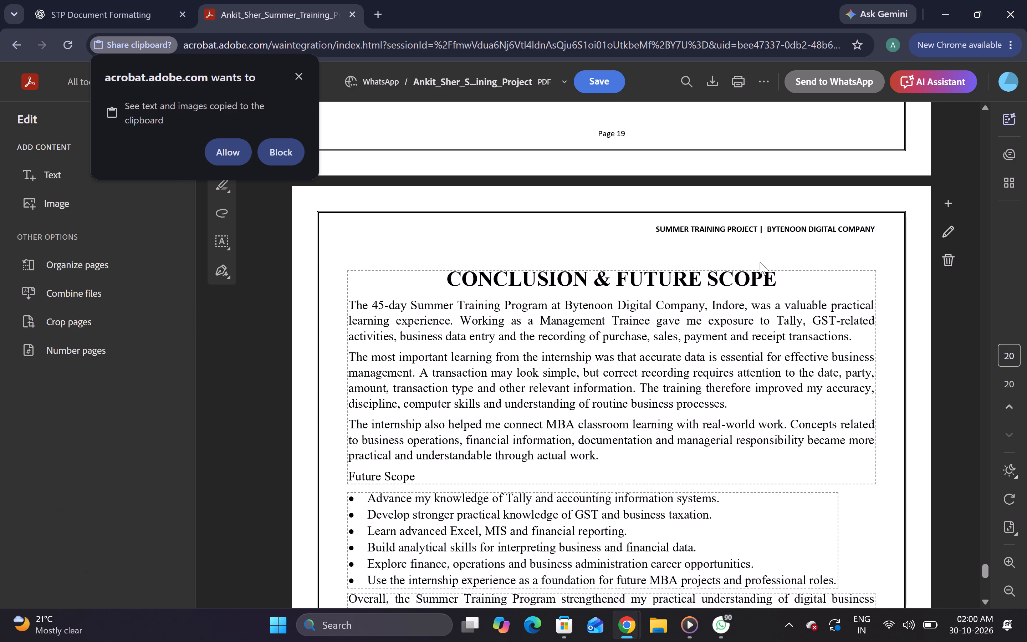
Look back through the edited report from its last page toward the beginning to check the pages.
{"action": "scroll", "coordinate": [760, 262], "scroll_direction": "down", "scroll_amount": 7}
{"action": "scroll", "coordinate": [760, 262], "scroll_direction": "up", "scroll_amount": 1}
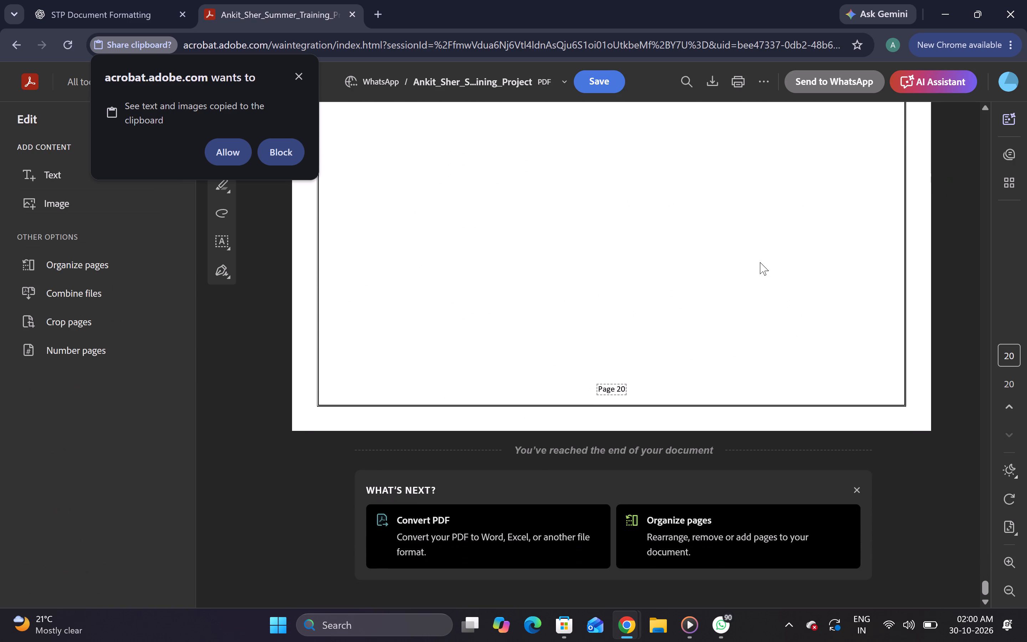
{"action": "scroll", "coordinate": [760, 262], "scroll_direction": "up", "scroll_amount": 11}
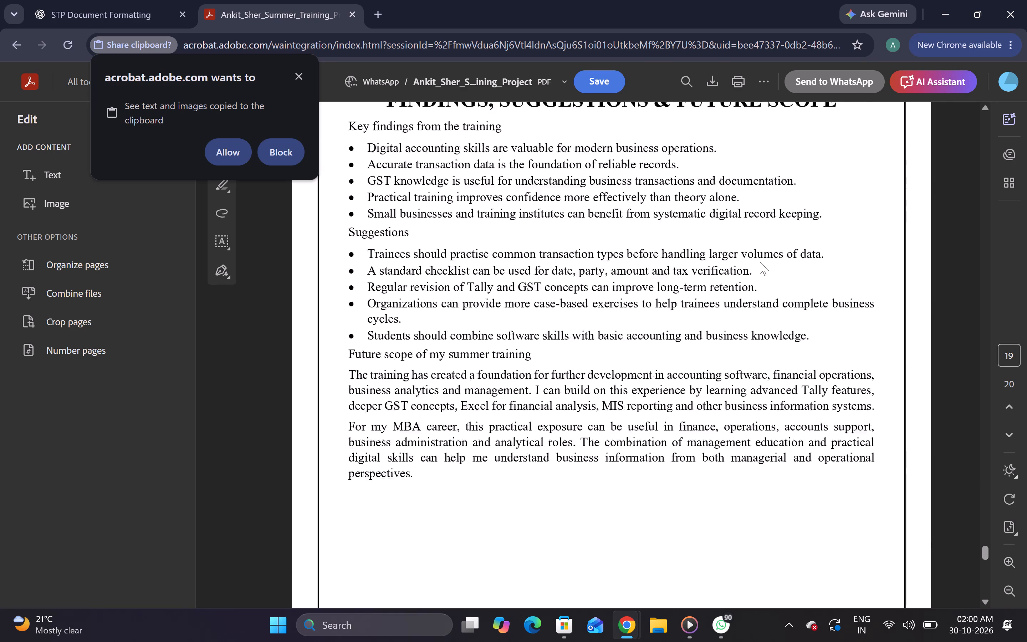
{"action": "scroll", "coordinate": [760, 262], "scroll_direction": "up", "scroll_amount": 17}
{"action": "scroll", "coordinate": [760, 262], "scroll_direction": "up", "scroll_amount": 8}
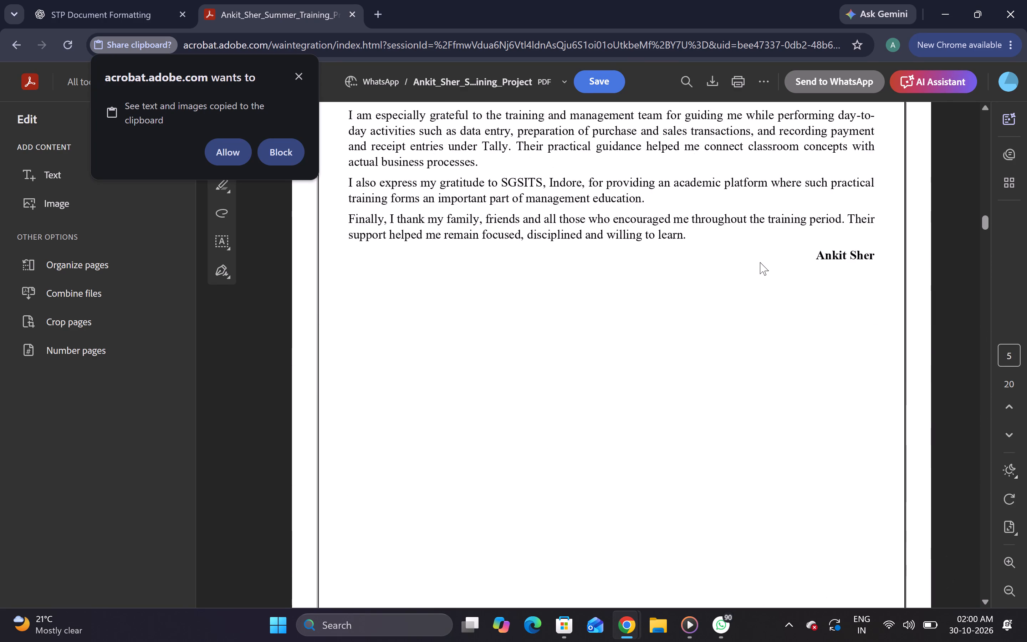
Save the edited summer training report PDF with the option that sends the file back to the WhatsApp chat.
{"action": "scroll", "coordinate": [760, 262], "scroll_direction": "up", "scroll_amount": 8}
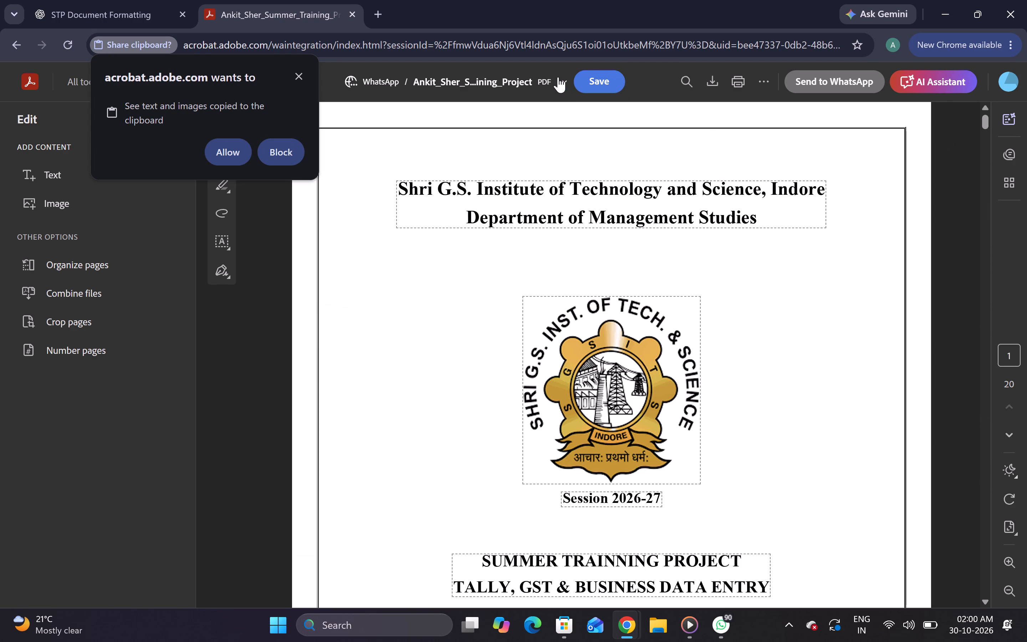
{"action": "left_click", "coordinate": [566, 82]}
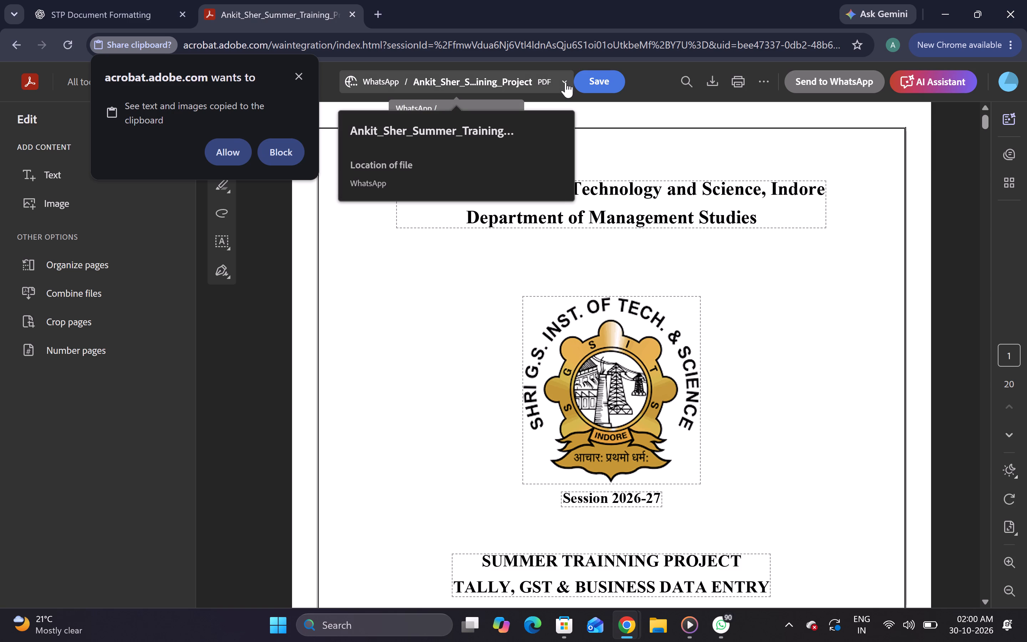
{"action": "left_click", "coordinate": [566, 82]}
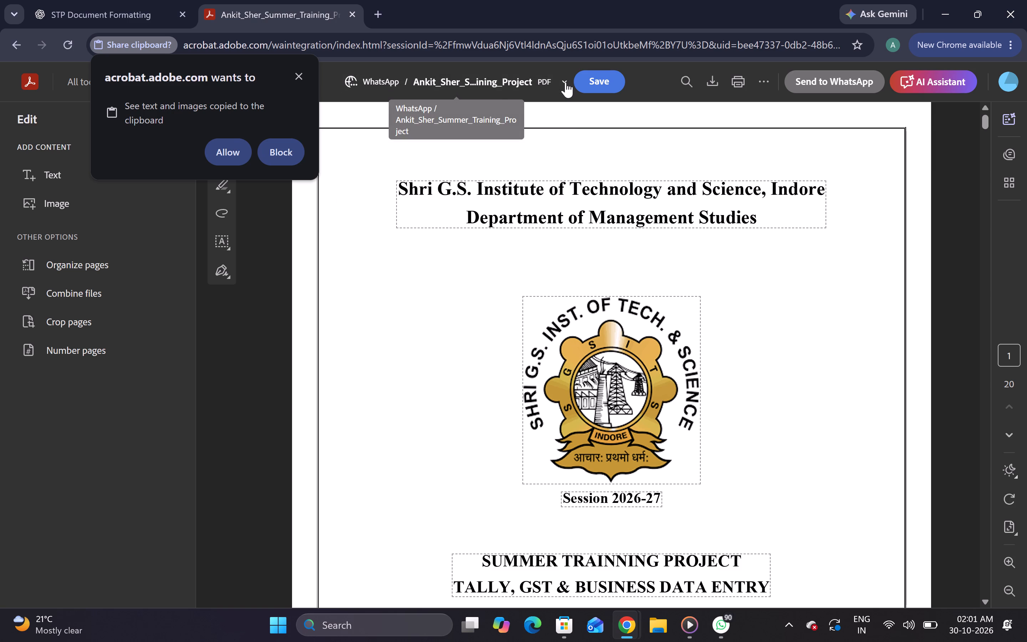
{"action": "left_click", "coordinate": [593, 82]}
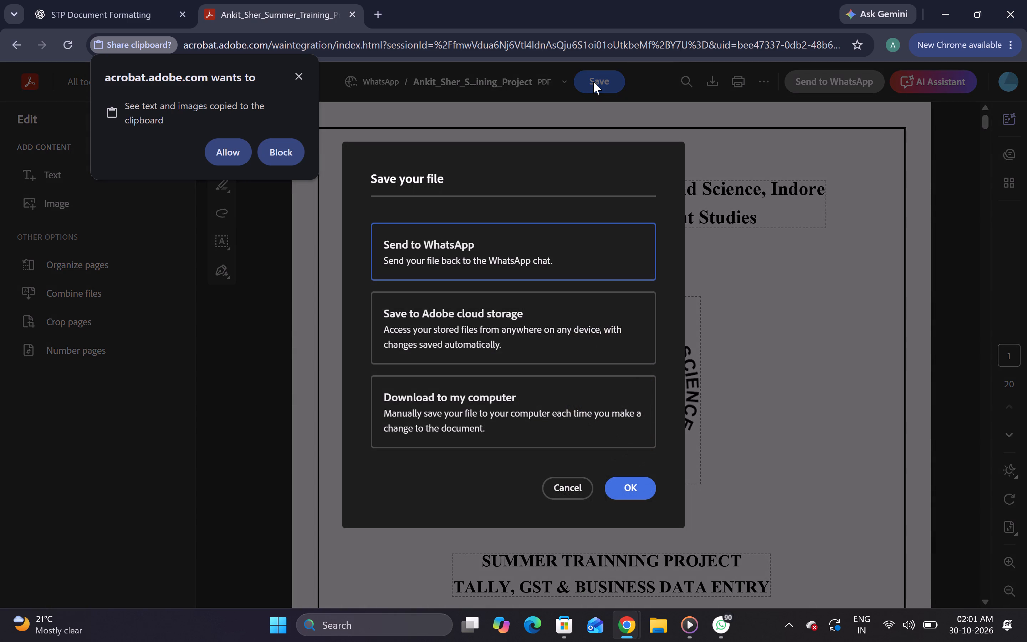
{"action": "left_click", "coordinate": [517, 247]}
{"action": "left_click", "coordinate": [622, 491]}
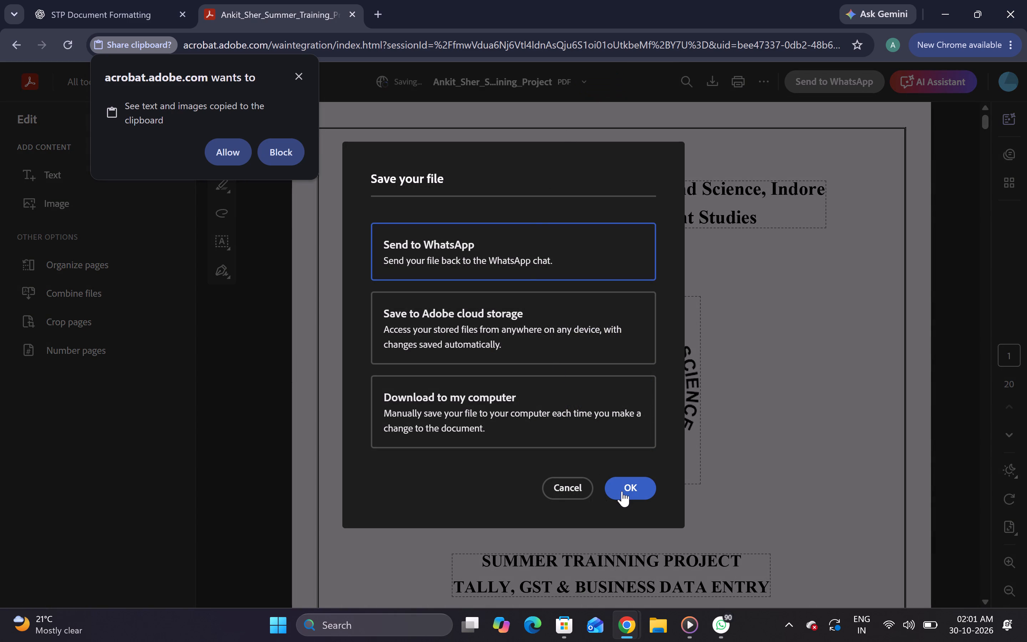
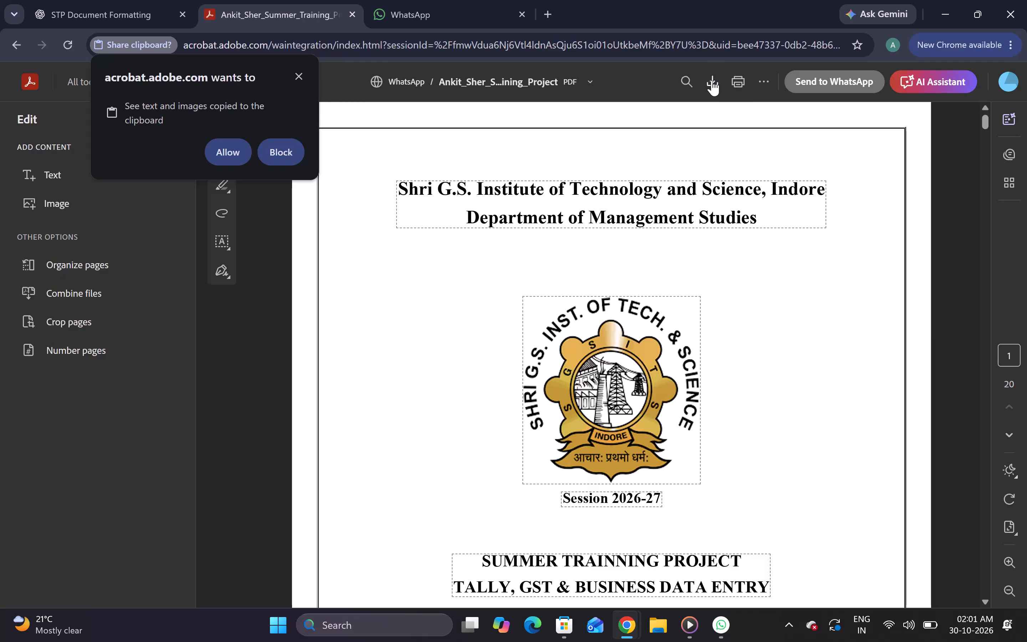
Download the edited summer training project PDF and open the downloaded copy for viewing.
{"action": "left_click", "coordinate": [712, 80]}
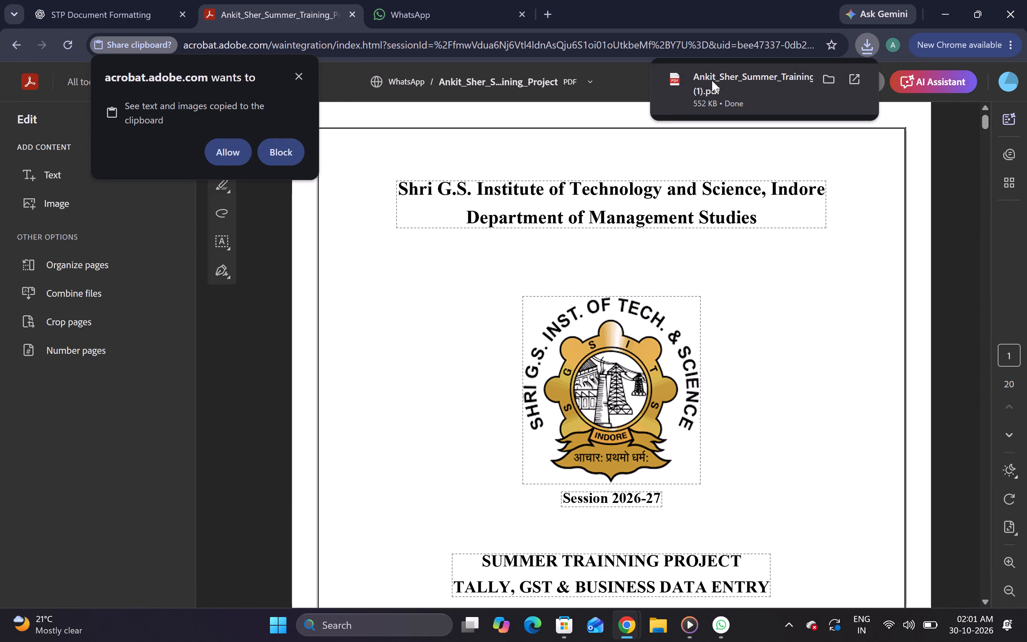
{"action": "left_click", "coordinate": [748, 81]}
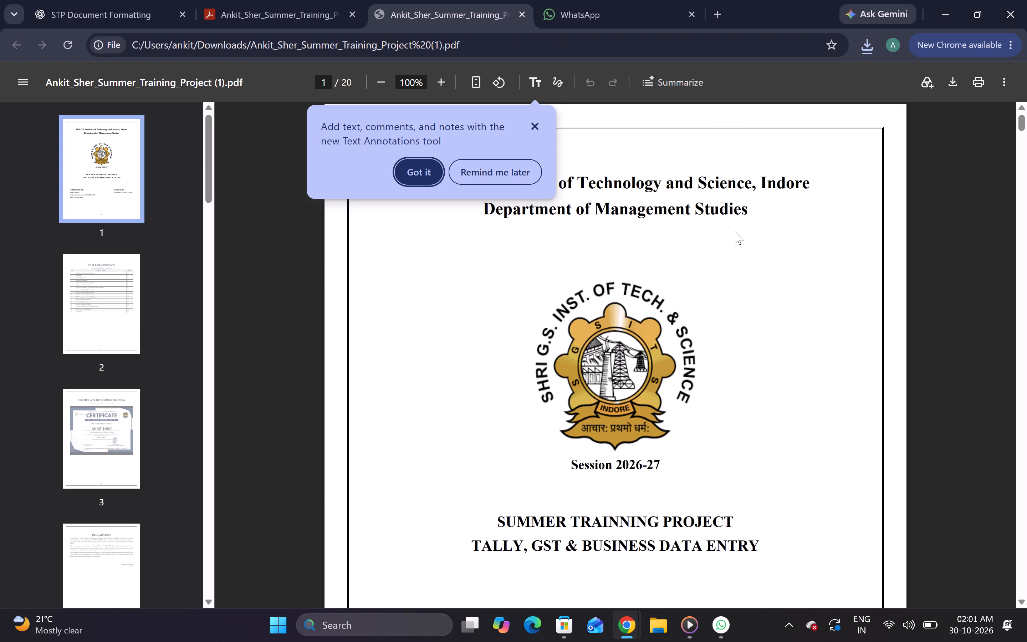
{"action": "scroll", "coordinate": [735, 231], "scroll_direction": "down", "scroll_amount": 10}
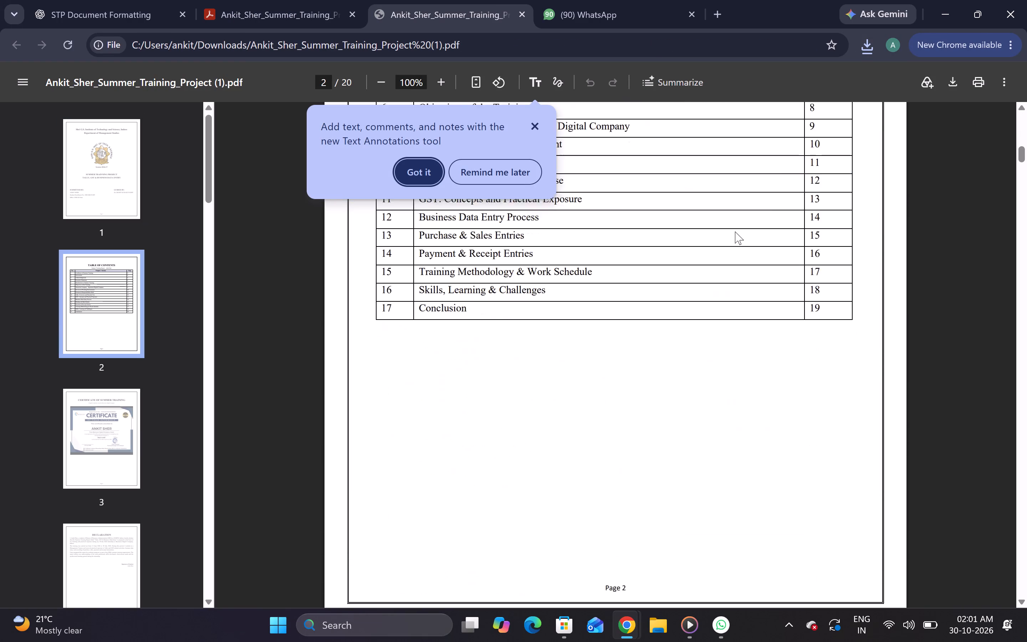
{"action": "scroll", "coordinate": [735, 231], "scroll_direction": "down", "scroll_amount": 1}
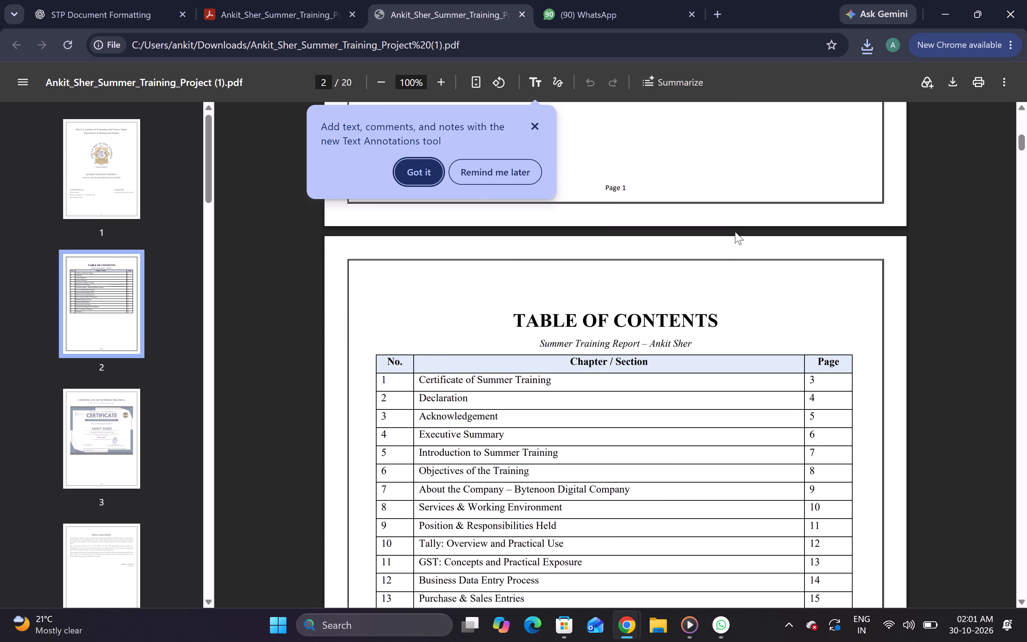
{"action": "scroll", "coordinate": [735, 231], "scroll_direction": "down", "scroll_amount": 18}
{"action": "scroll", "coordinate": [735, 231], "scroll_direction": "down", "scroll_amount": 3}
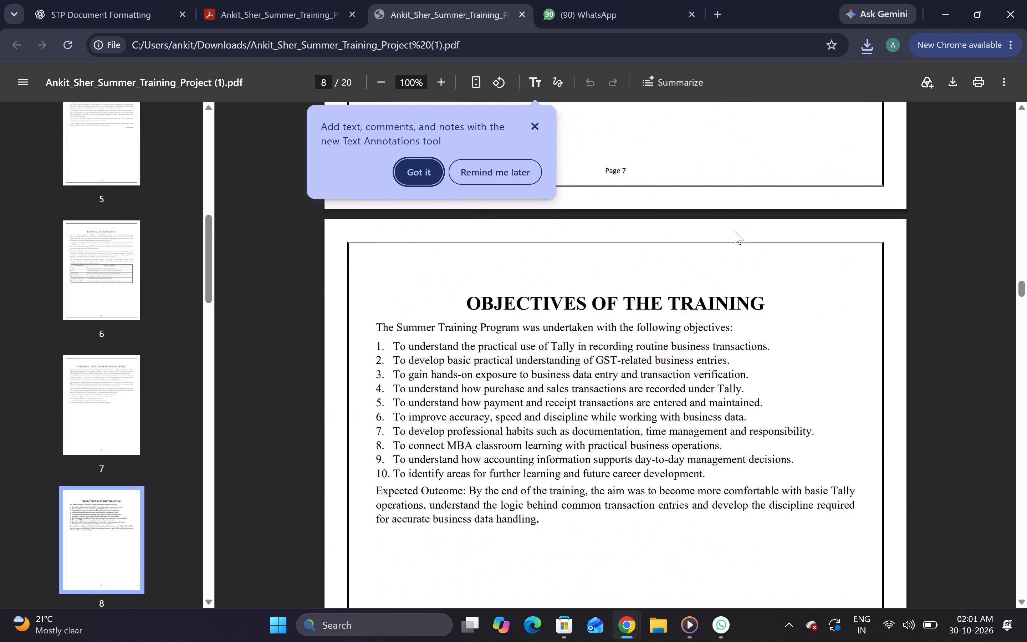
{"action": "scroll", "coordinate": [735, 231], "scroll_direction": "down", "scroll_amount": 12}
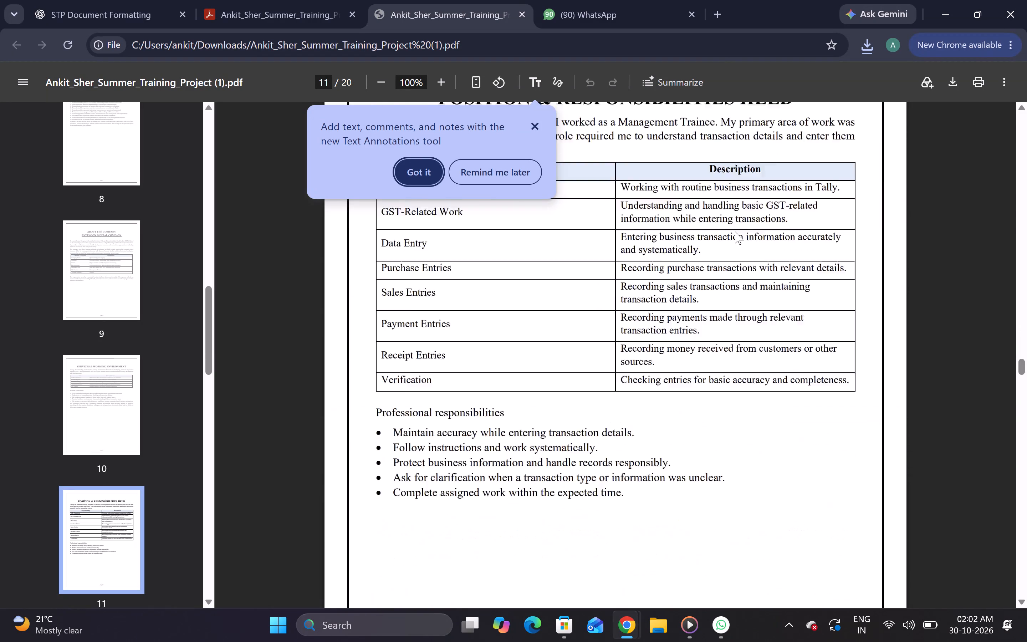
{"action": "scroll", "coordinate": [735, 231], "scroll_direction": "up", "scroll_amount": 12}
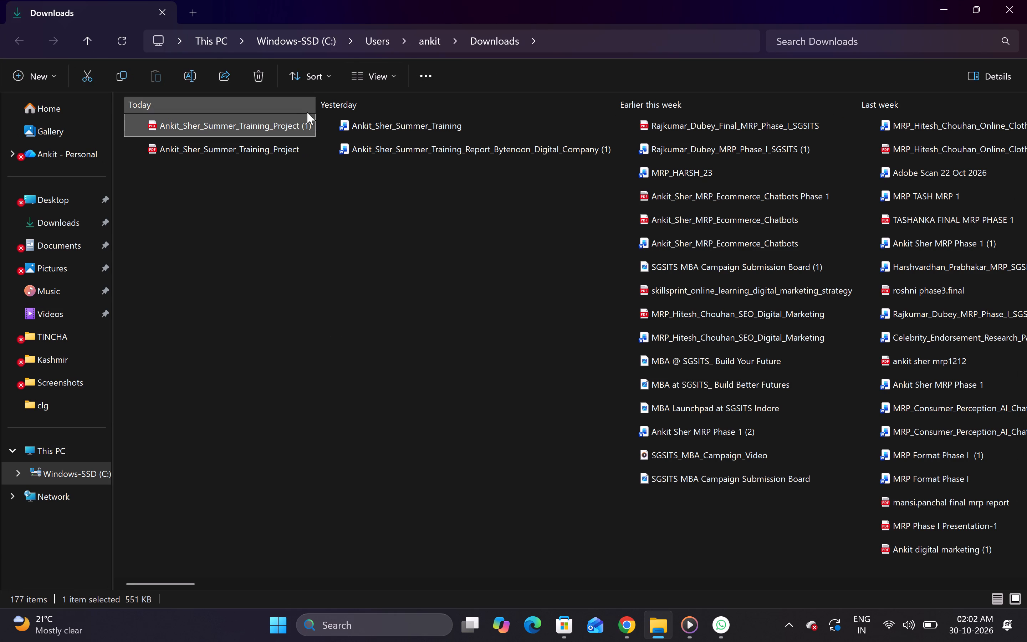
{"action": "right_click", "coordinate": [300, 122]}
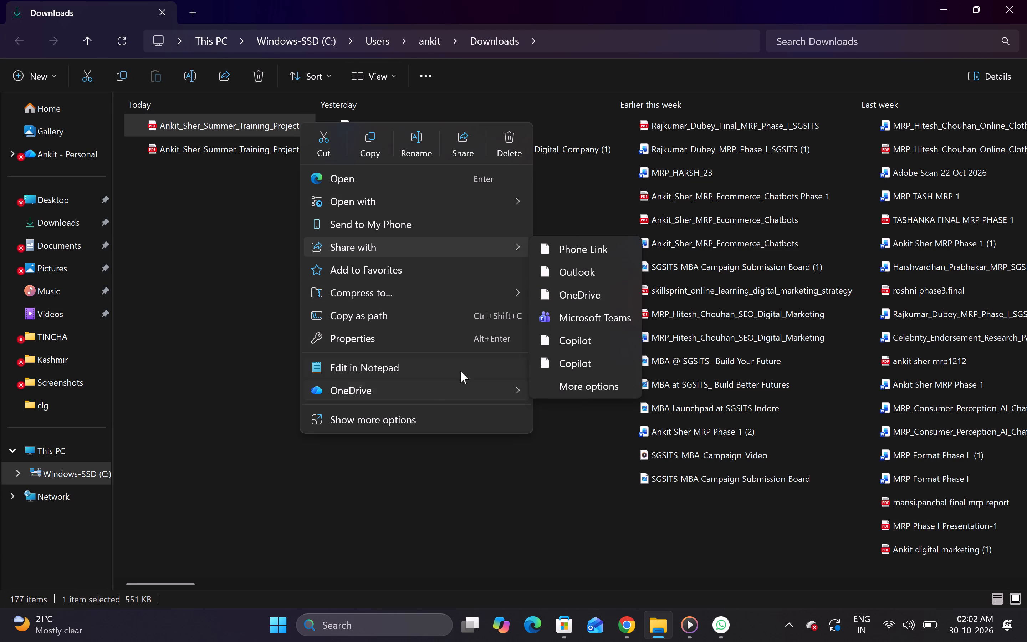
{"action": "left_click", "coordinate": [302, 450]}
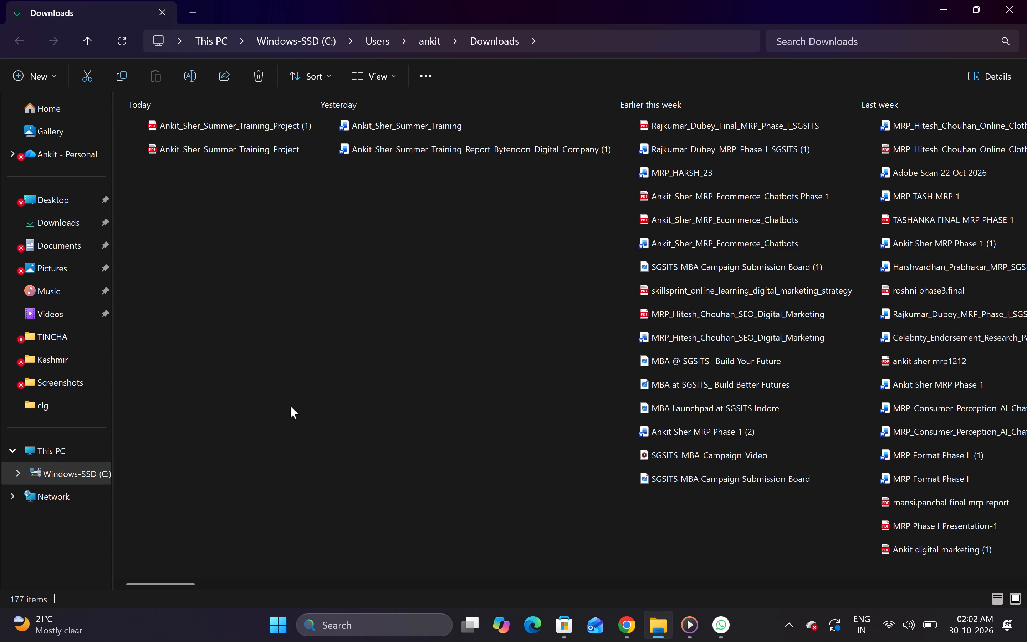
Open the unnumbered summer training project PDF and the (1) copy in turn for a check in Edge, closing each viewer window.
{"action": "double_click", "coordinate": [245, 153]}
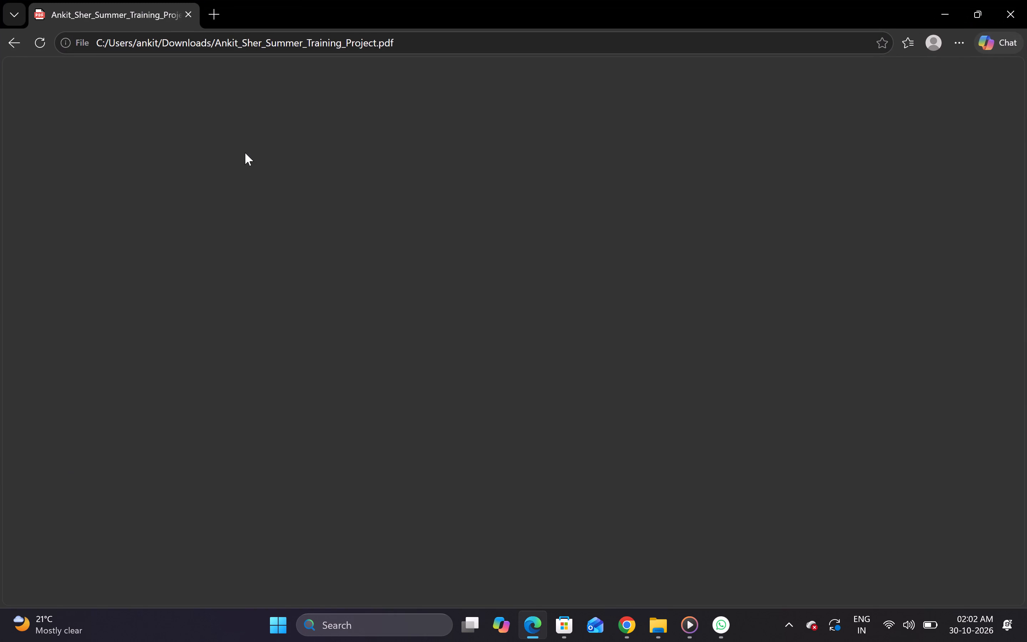
{"action": "scroll", "coordinate": [245, 153], "scroll_direction": "right", "scroll_amount": 7}
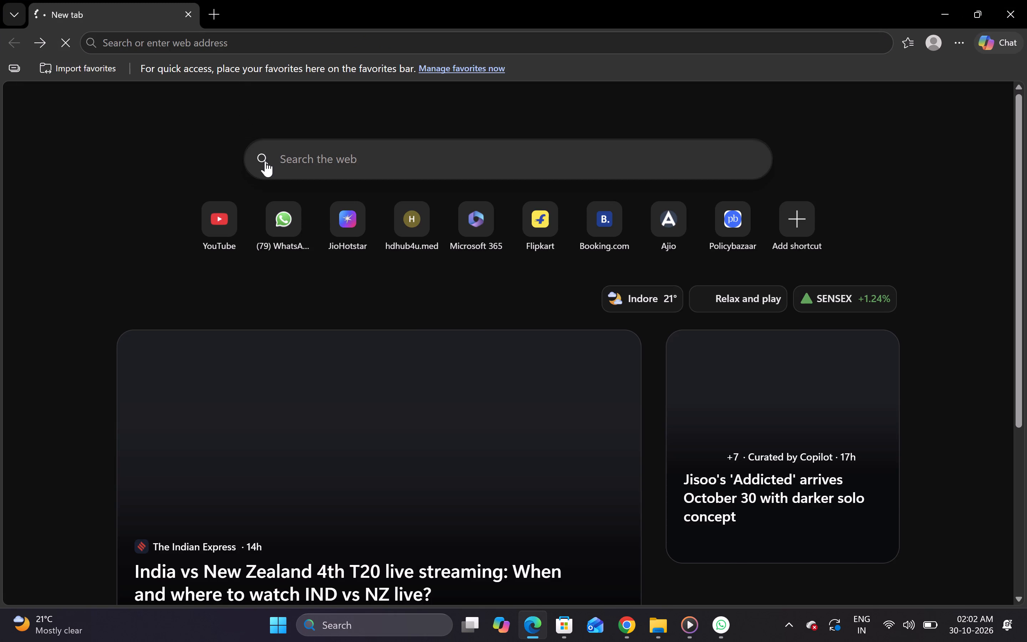
{"action": "left_click", "coordinate": [1026, 0]}
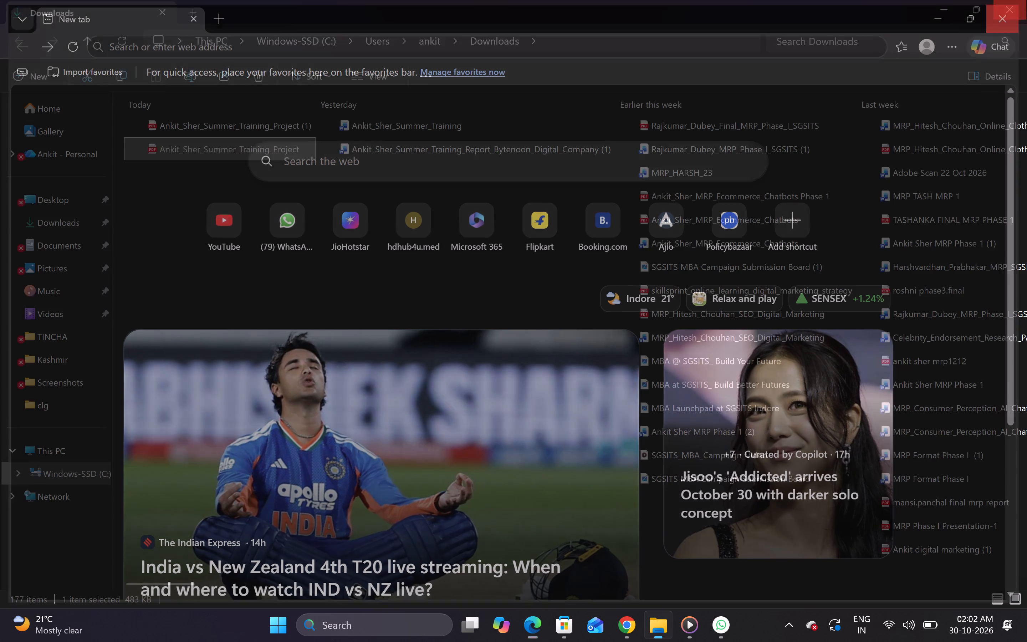
{"action": "double_click", "coordinate": [299, 120]}
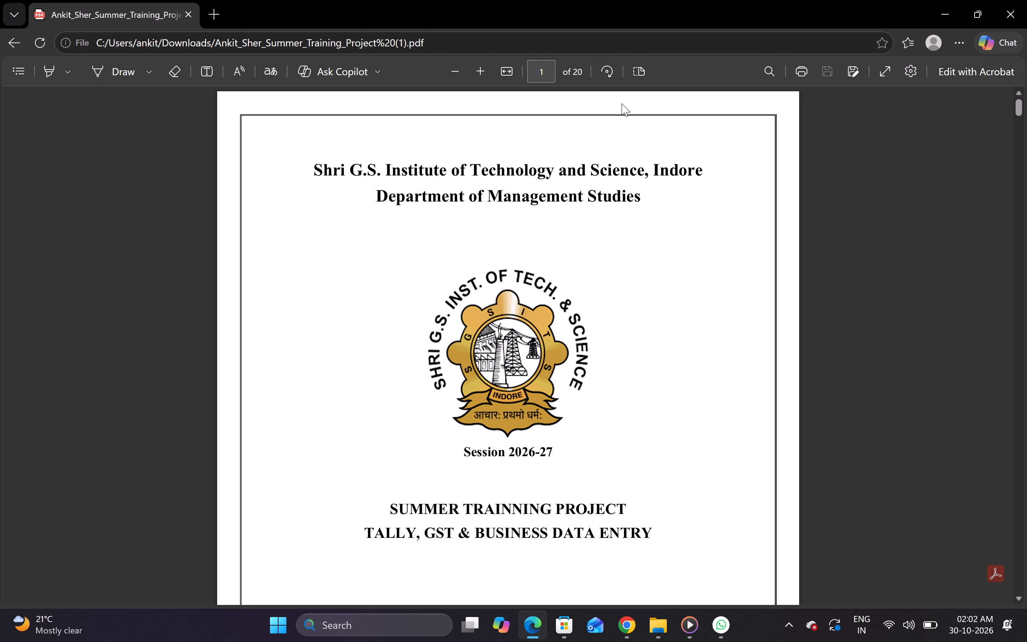
{"action": "left_click", "coordinate": [1025, 6]}
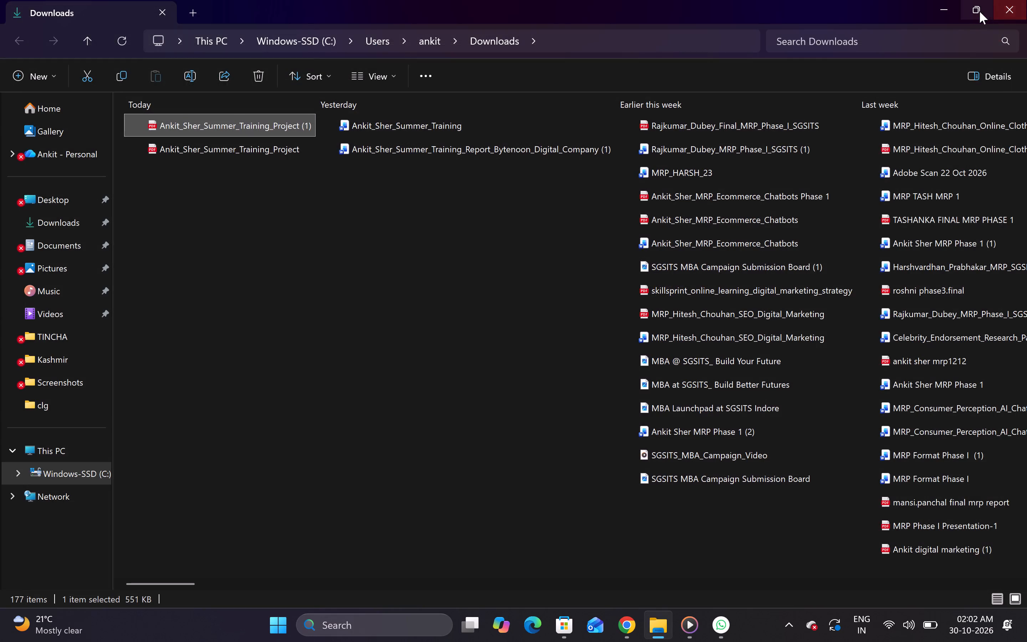